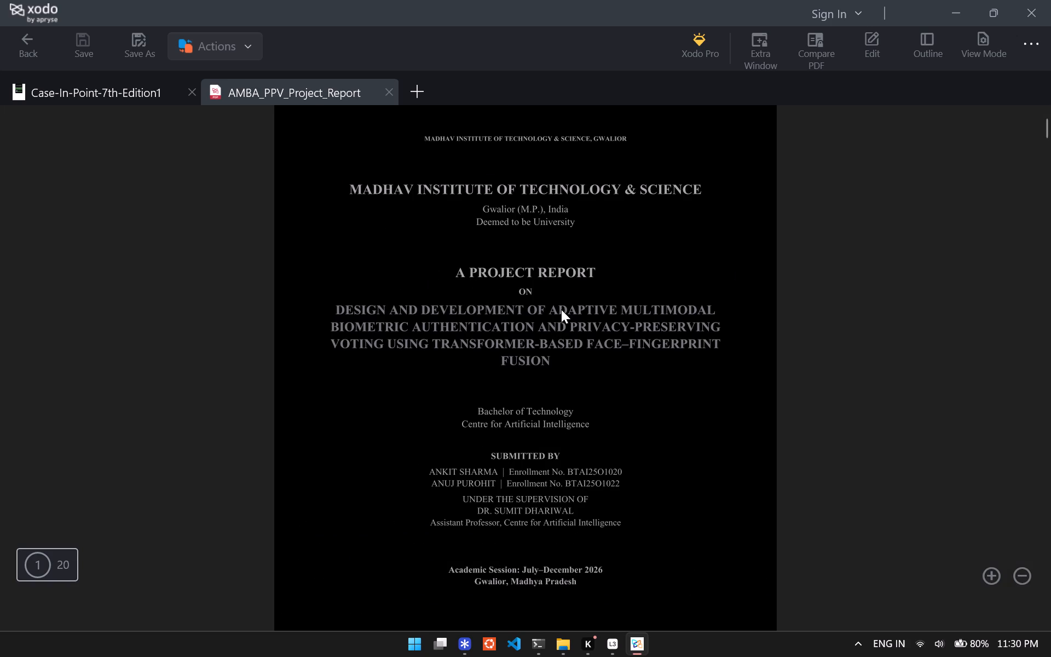
Examine the cover and Declaration pages of AMBA_PPV_Project_Report.
{"action": "scroll", "coordinate": [596, 342], "scroll_direction": "up", "scroll_amount": 6, "text": "ctrl"}
{"action": "scroll", "coordinate": [596, 342], "scroll_direction": "down", "scroll_amount": 4, "text": "ctrl"}
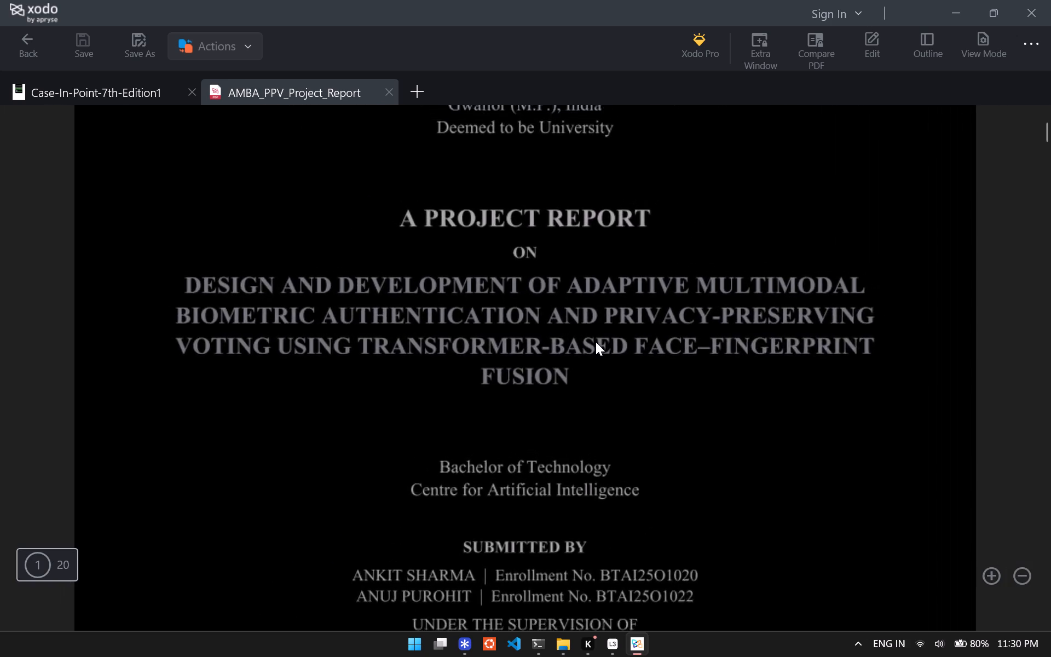
{"action": "scroll", "coordinate": [596, 342], "scroll_direction": "down", "scroll_amount": 6, "text": "ctrl"}
{"action": "scroll", "coordinate": [585, 347], "scroll_direction": "down", "scroll_amount": 4}
{"action": "scroll", "coordinate": [563, 342], "scroll_direction": "up", "scroll_amount": 4}
{"action": "scroll", "coordinate": [562, 342], "scroll_direction": "up", "scroll_amount": 6, "text": "ctrl"}
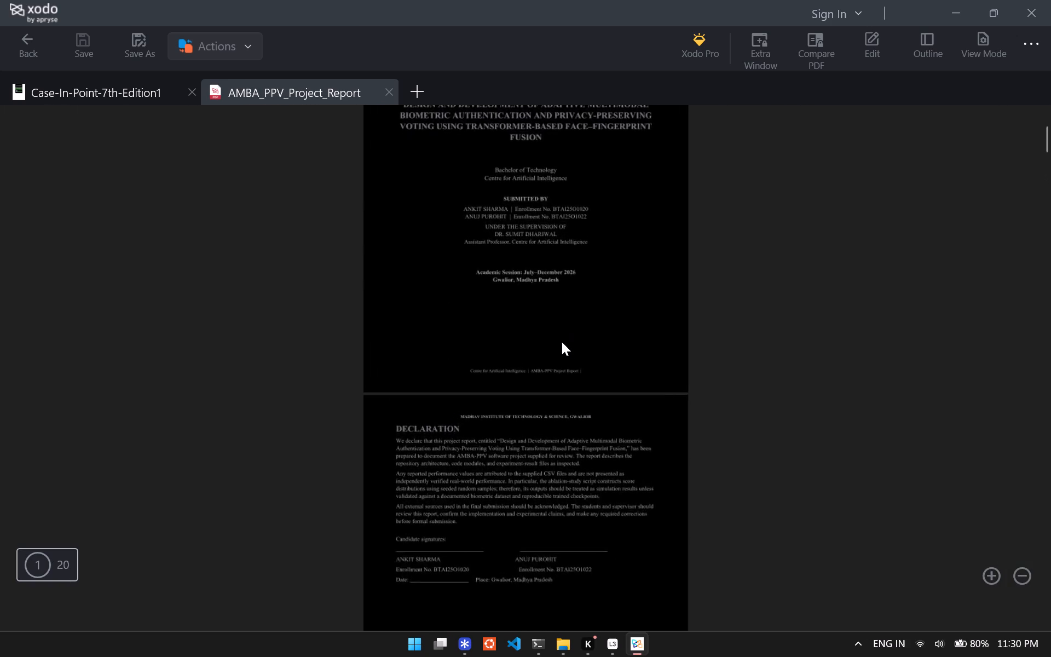
{"action": "scroll", "coordinate": [562, 342], "scroll_direction": "up", "scroll_amount": 6, "text": "ctrl"}
{"action": "scroll", "coordinate": [562, 342], "scroll_direction": "down", "scroll_amount": 5}
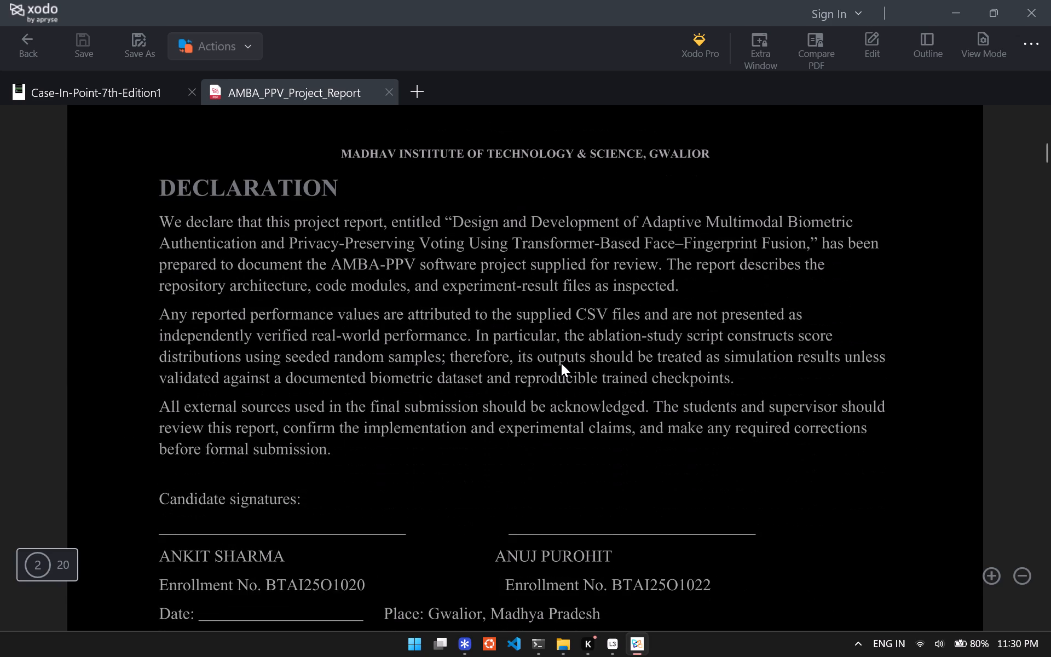
Arrange the report in Xodo and the SDMS form side by side, each filling half the screen.
{"action": "key", "text": "super+Left"}
{"action": "left_click", "coordinate": [614, 193]}
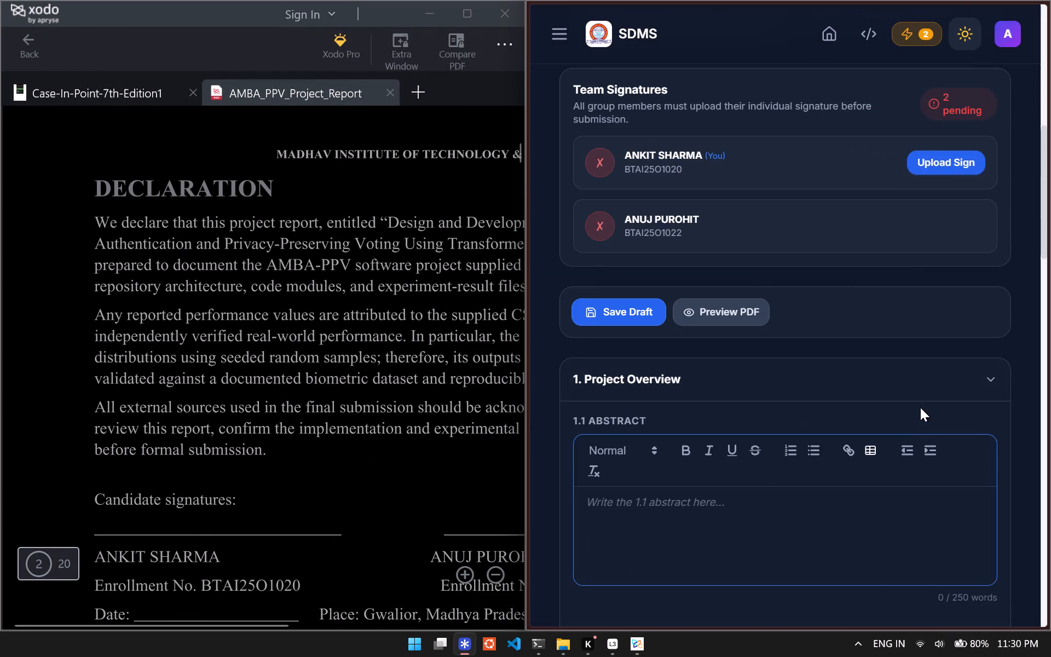
Copy the full 1.1 Abstract text from the report's Chapter 1 into the SDMS form's 1.1 Abstract field.
{"action": "scroll", "coordinate": [818, 351], "scroll_direction": "down", "scroll_amount": 4}
{"action": "scroll", "coordinate": [395, 337], "scroll_direction": "up", "scroll_amount": 4}
{"action": "scroll", "coordinate": [394, 337], "scroll_direction": "down", "scroll_amount": 4}
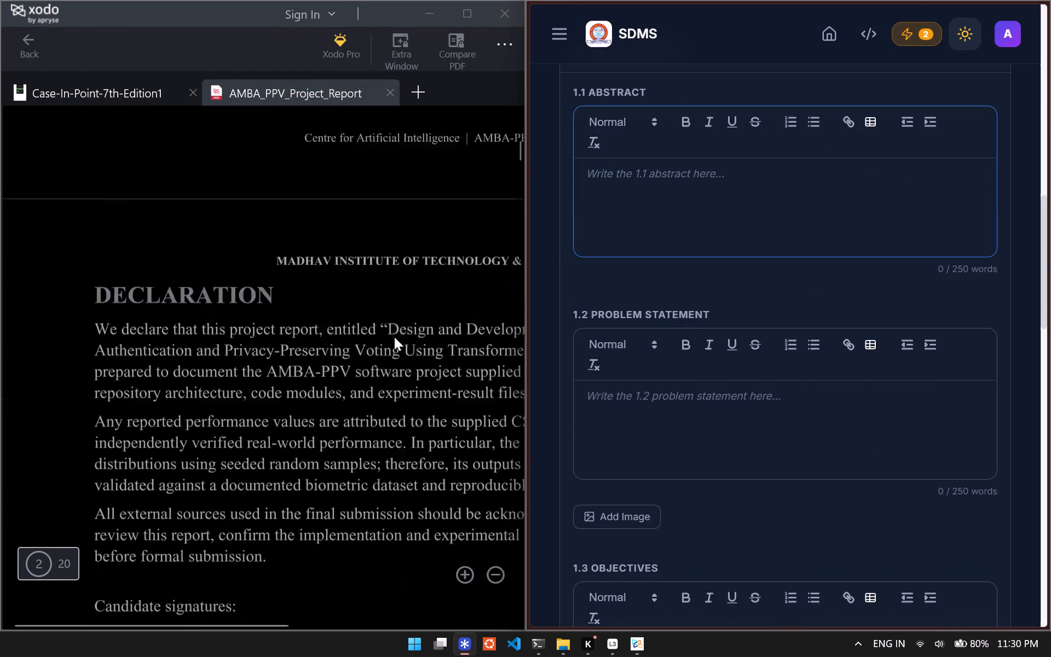
{"action": "scroll", "coordinate": [394, 337], "scroll_direction": "down", "scroll_amount": 16}
{"action": "scroll", "coordinate": [394, 335], "scroll_direction": "up", "scroll_amount": 2}
{"action": "scroll", "coordinate": [394, 334], "scroll_direction": "down", "scroll_amount": 6}
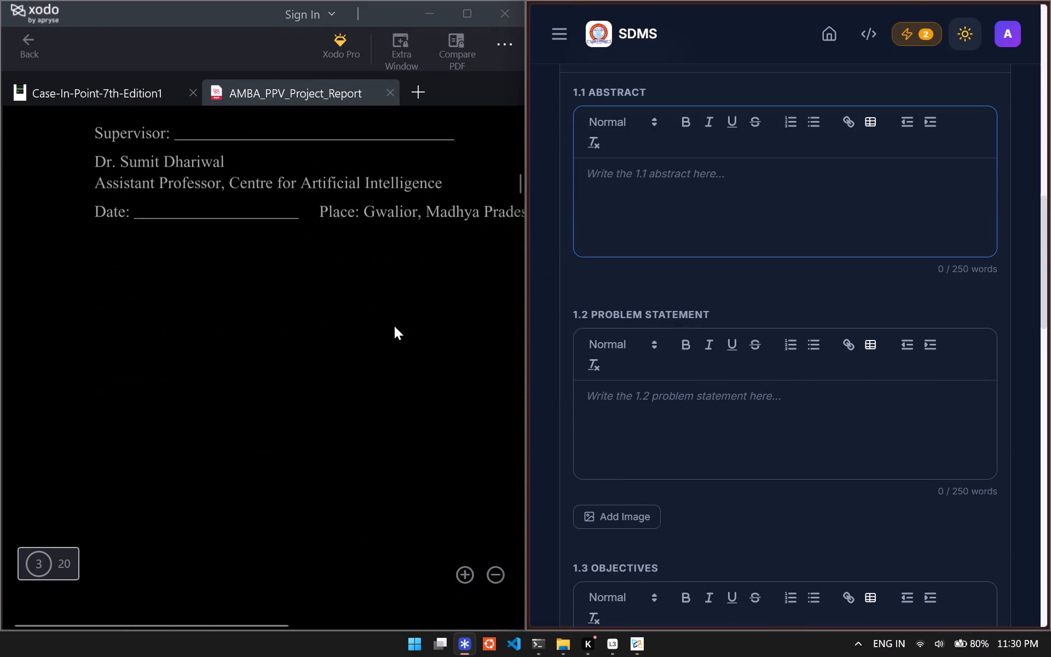
{"action": "scroll", "coordinate": [394, 326], "scroll_direction": "down", "scroll_amount": 14}
{"action": "scroll", "coordinate": [394, 326], "scroll_direction": "up", "scroll_amount": 4}
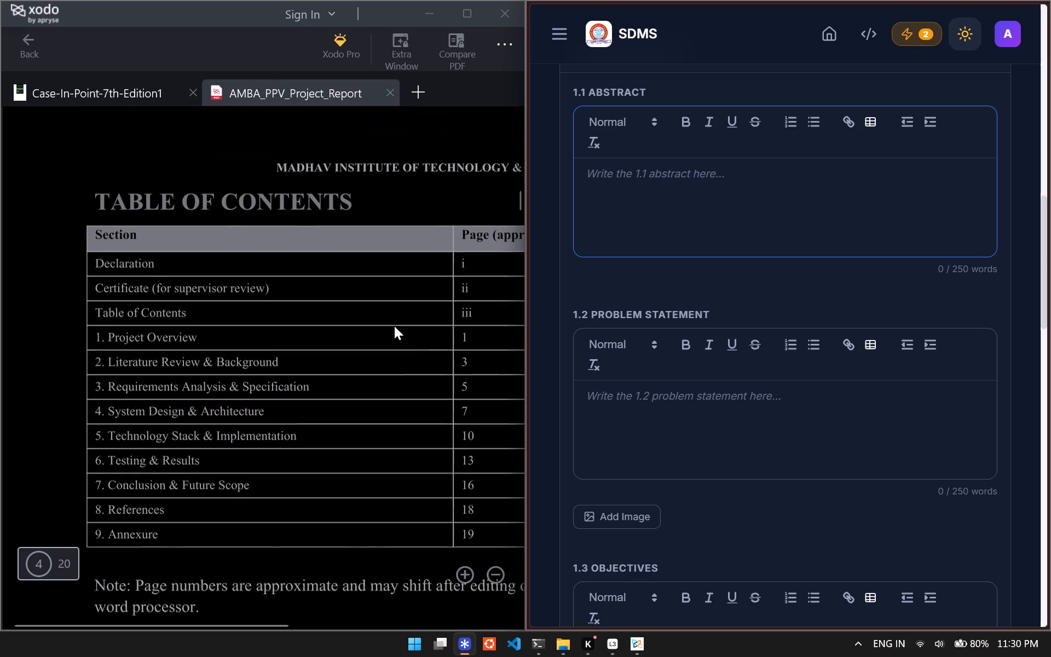
{"action": "scroll", "coordinate": [394, 326], "scroll_direction": "down", "scroll_amount": 16}
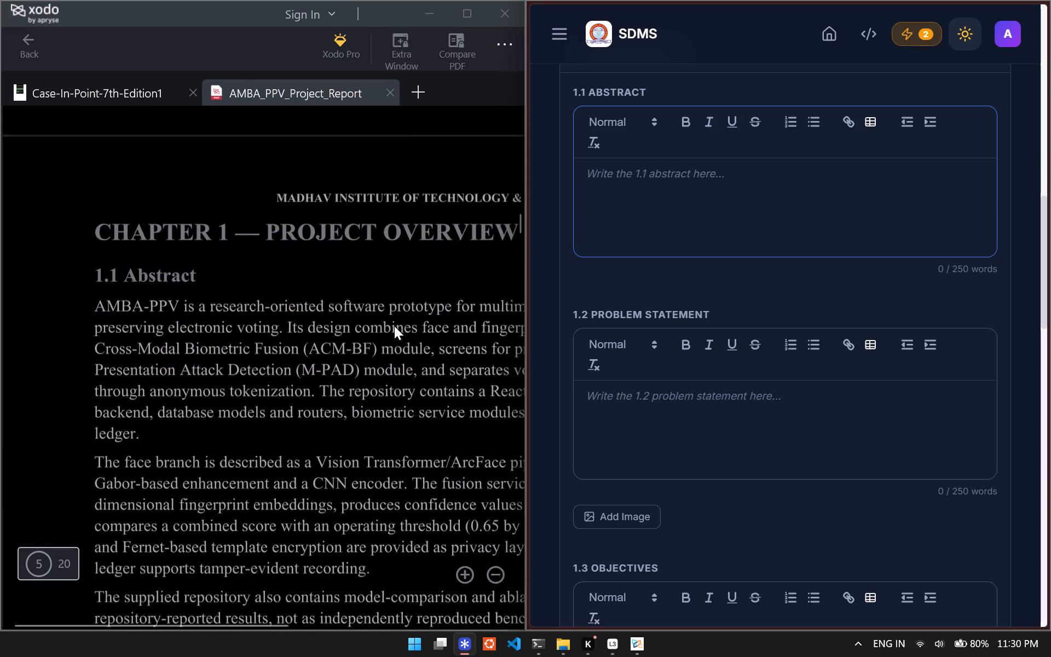
{"action": "left_click_drag", "start_coordinate": [91, 204], "coordinate": [92, 204]}
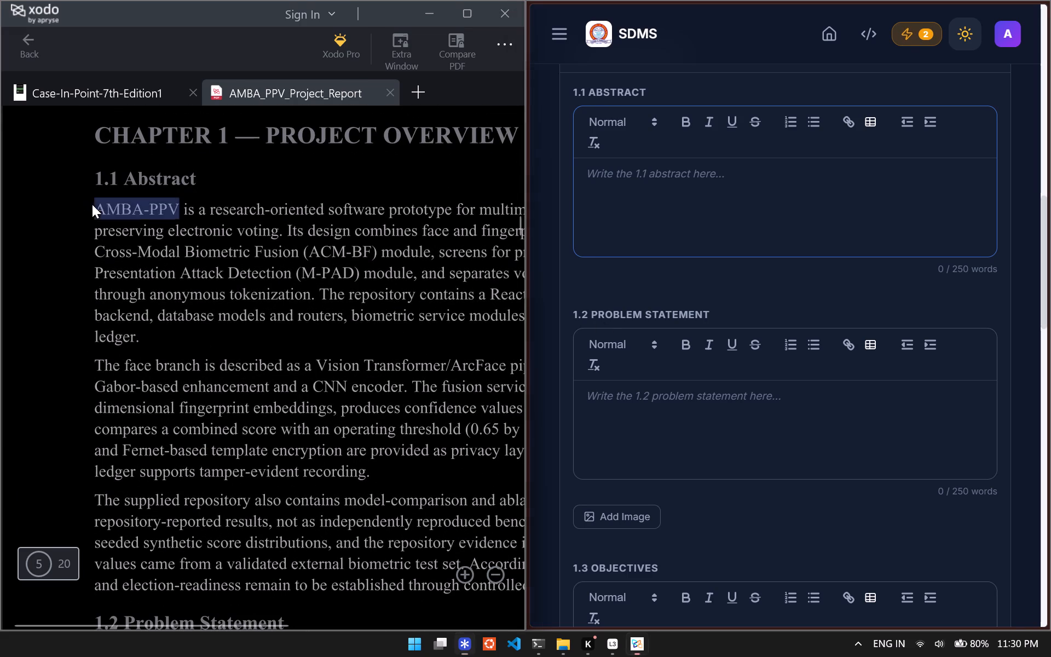
{"action": "left_click_drag", "start_coordinate": [92, 204], "coordinate": [439, 556]}
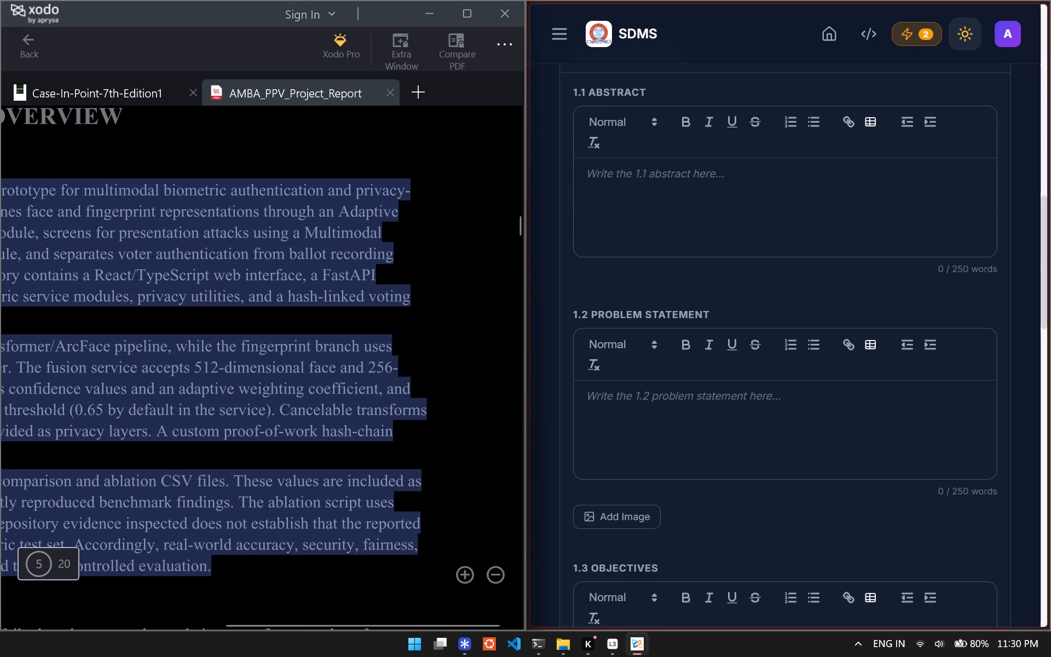
{"action": "left_click_drag", "start_coordinate": [439, 556], "coordinate": [236, 572]}
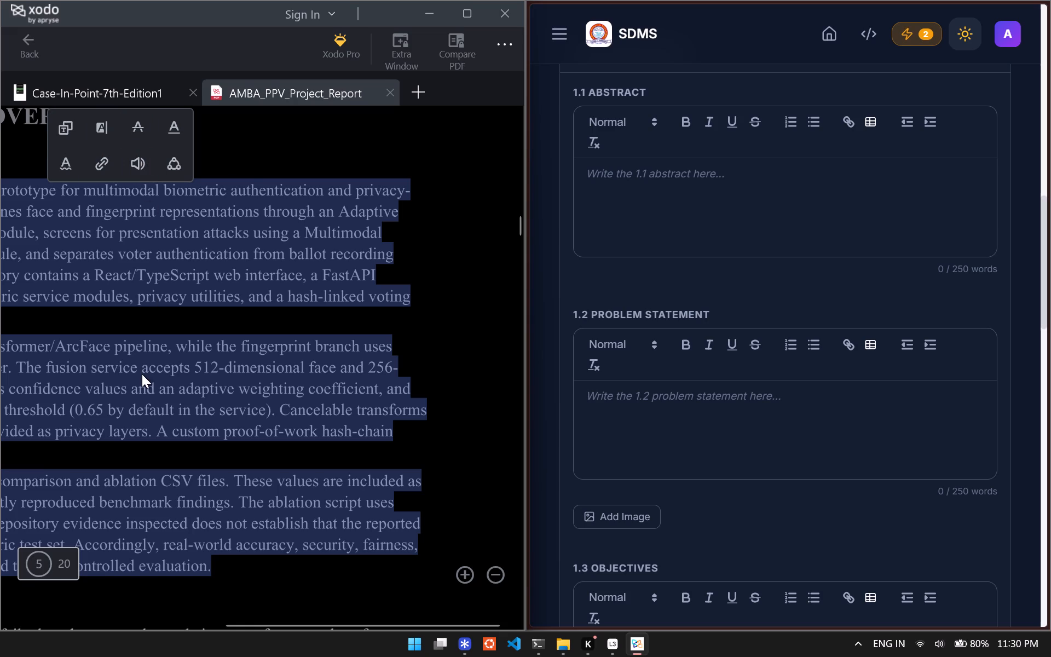
{"action": "key", "text": "ctrl+c"}
{"action": "left_click", "coordinate": [674, 182]}
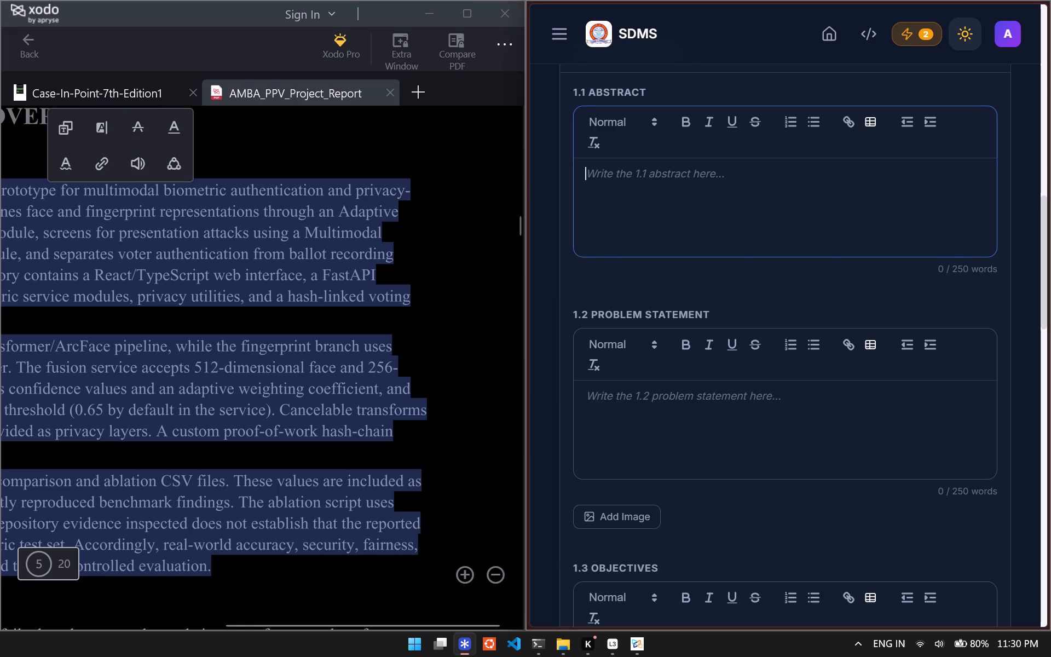
{"action": "key", "text": "ctrl+v"}
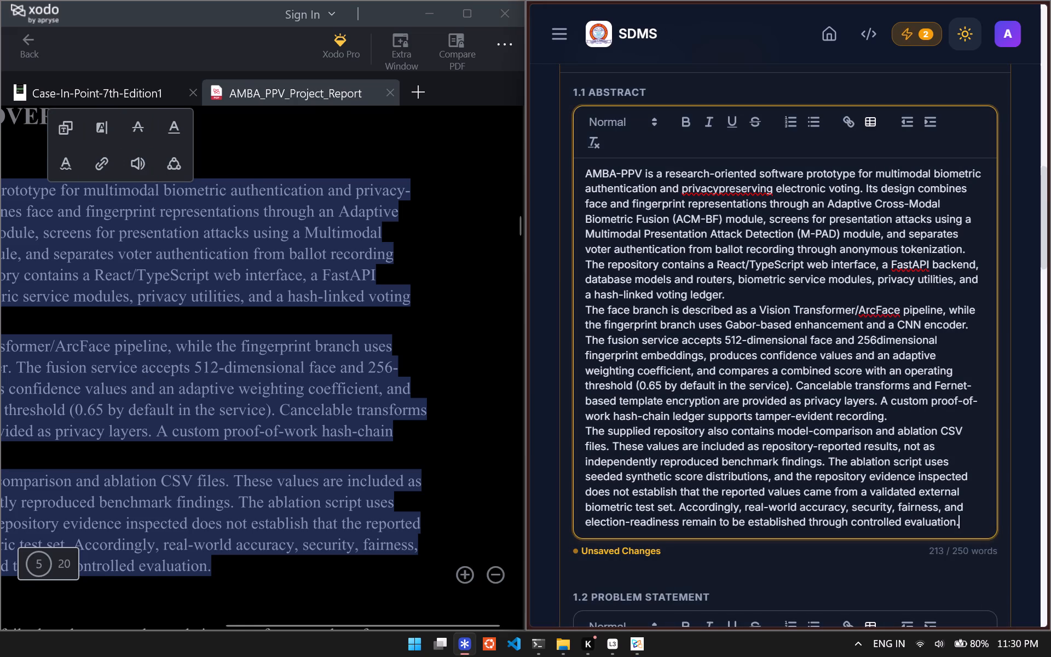
Correct "privacypreserving" to "privacy preserving" in the form's 1.1 Abstract text.
{"action": "scroll", "coordinate": [771, 386], "scroll_direction": "down", "scroll_amount": 2}
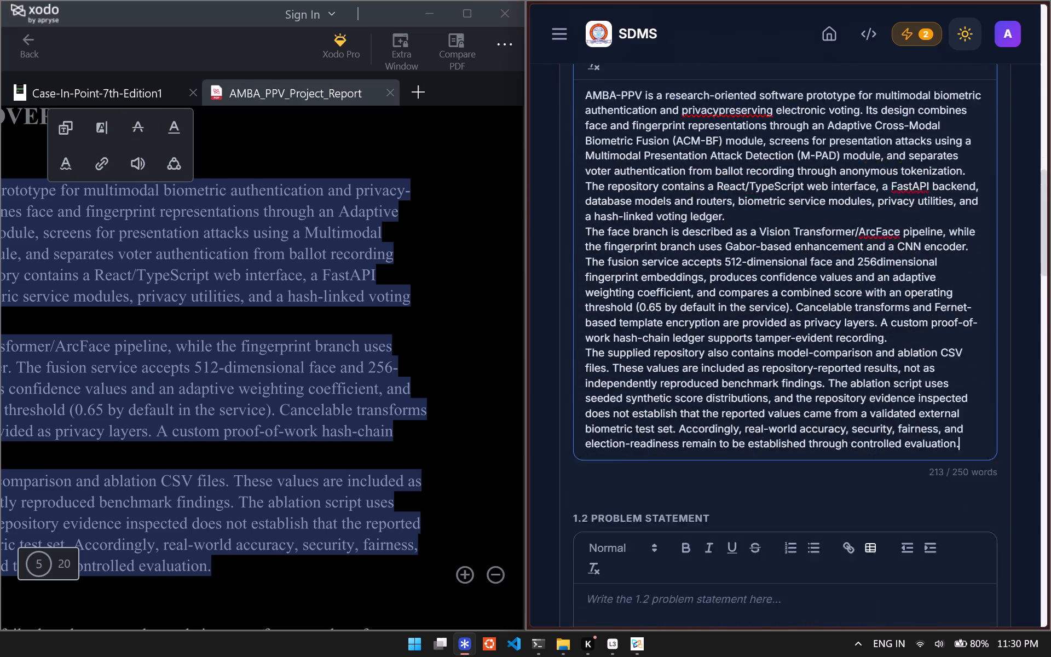
{"action": "scroll", "coordinate": [771, 386], "scroll_direction": "up", "scroll_amount": 2}
{"action": "left_click", "coordinate": [717, 188]}
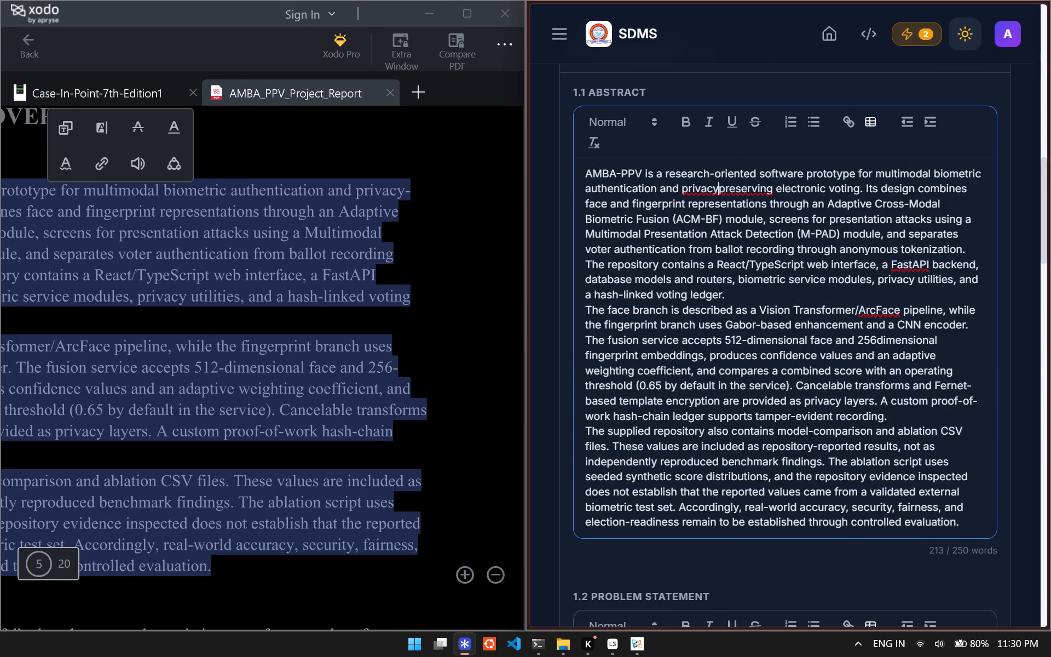
{"action": "key", "text": "space"}
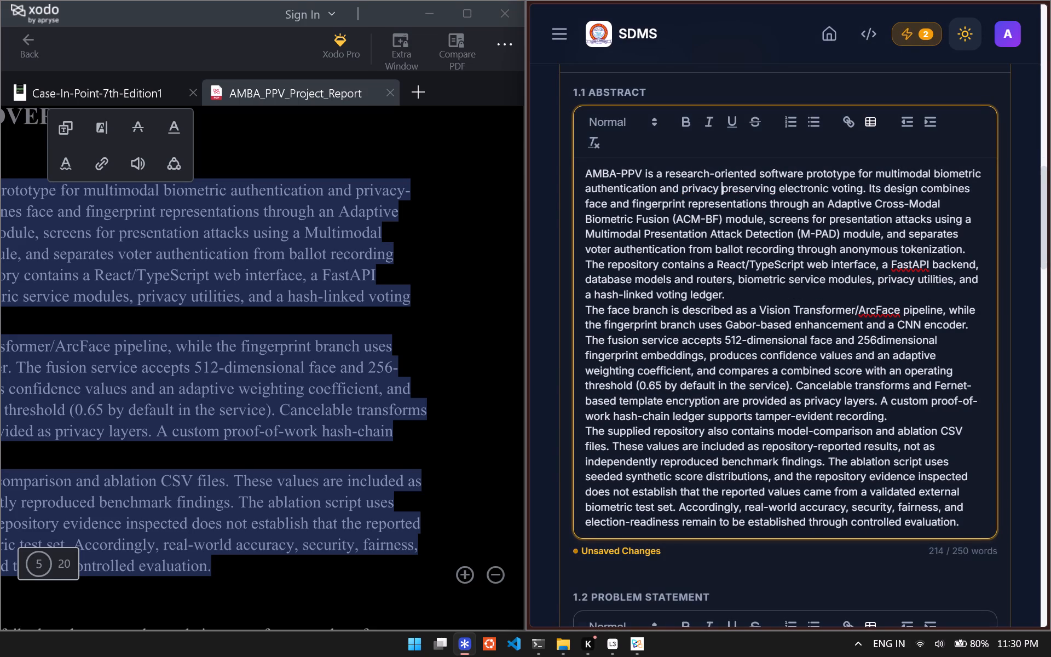
Copy both paragraphs of the report's 1.2 Problem Statement into the SDMS form's 1.2 Problem Statement field.
{"action": "scroll", "coordinate": [753, 458], "scroll_direction": "down", "scroll_amount": 3}
{"action": "left_click", "coordinate": [693, 430]}
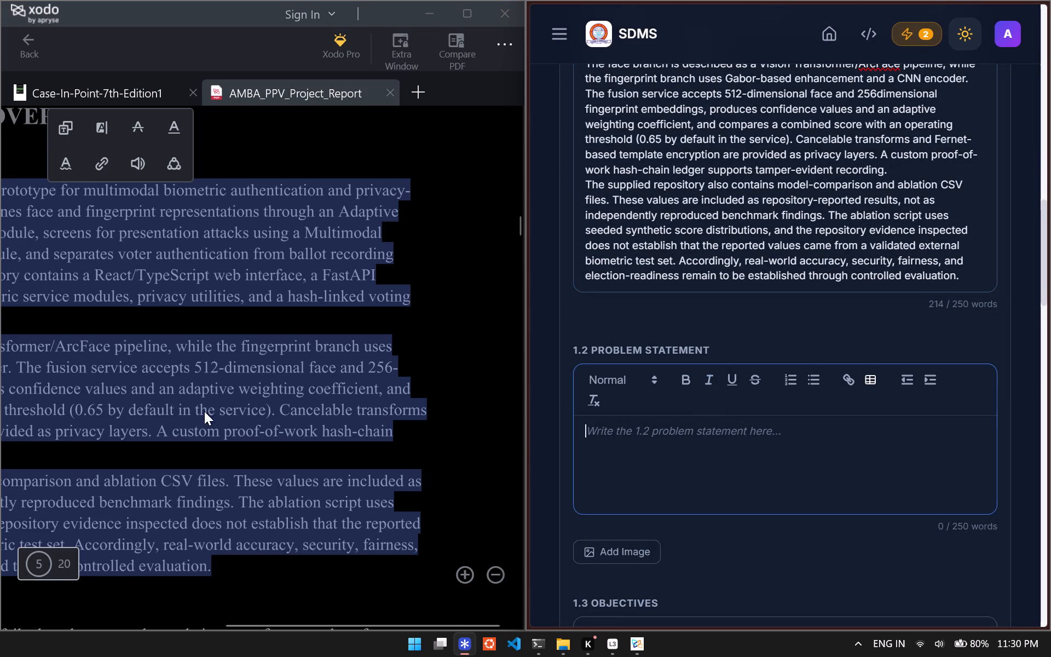
{"action": "scroll", "coordinate": [288, 374], "scroll_direction": "down", "scroll_amount": 5}
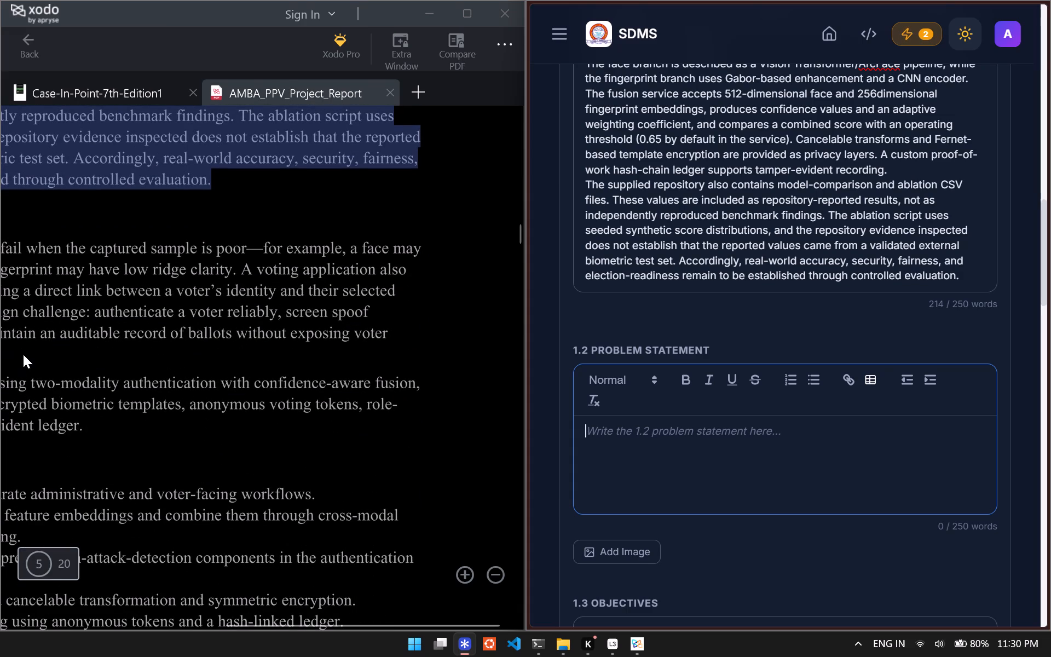
{"action": "key", "text": "Left"}
{"action": "scroll", "coordinate": [290, 483], "scroll_direction": "up", "scroll_amount": 4, "text": "ctrl"}
{"action": "scroll", "coordinate": [287, 485], "scroll_direction": "down", "scroll_amount": 10, "text": "ctrl"}
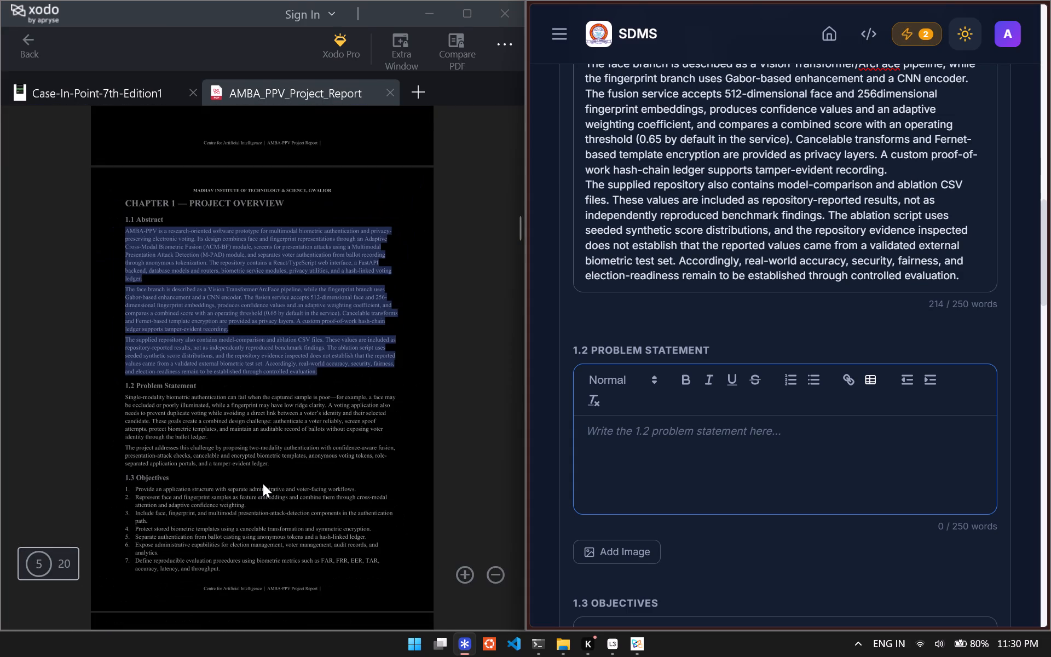
{"action": "scroll", "coordinate": [263, 483], "scroll_direction": "up", "scroll_amount": 1, "text": "ctrl"}
{"action": "scroll", "coordinate": [201, 454], "scroll_direction": "up", "scroll_amount": 1, "text": "ctrl"}
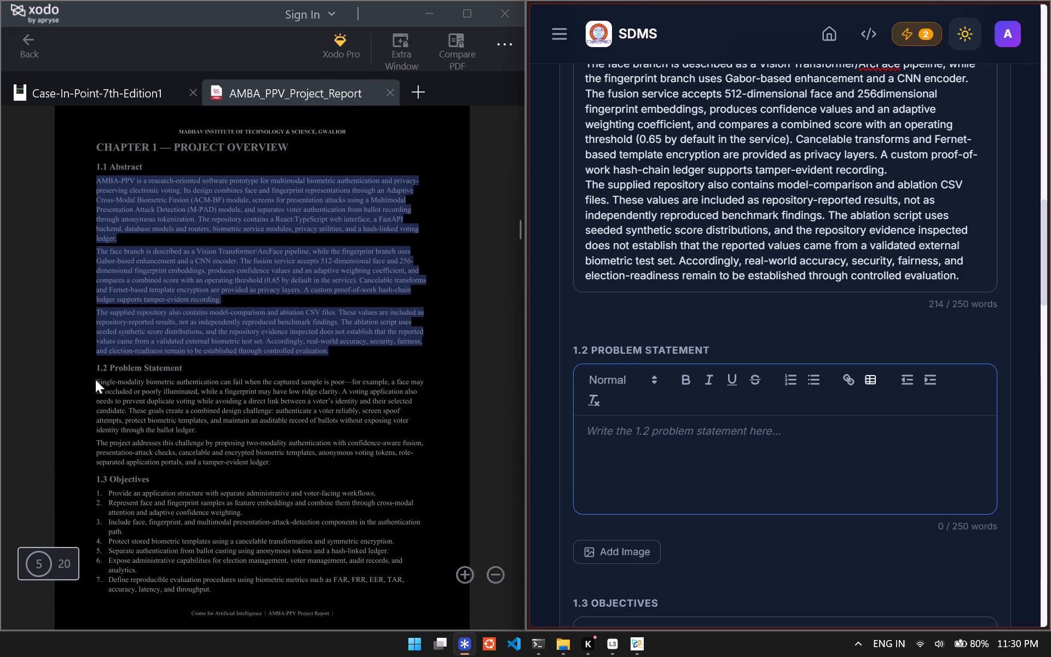
{"action": "left_click_drag", "start_coordinate": [95, 379], "coordinate": [268, 464]}
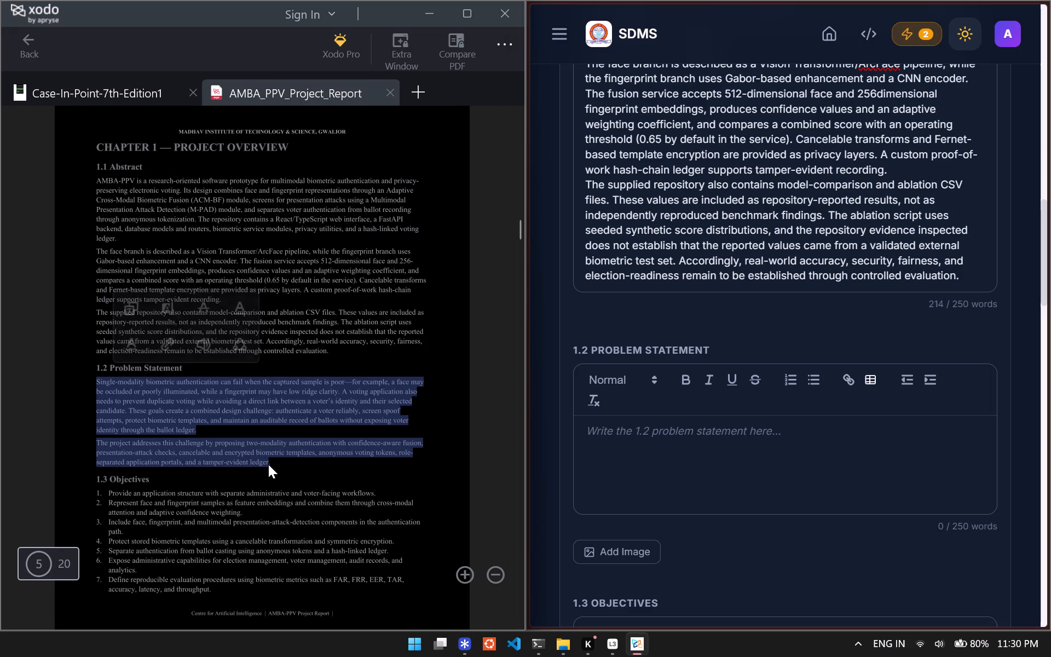
{"action": "key", "text": "ctrl+c"}
{"action": "left_click", "coordinate": [605, 431]}
{"action": "key", "text": "ctrl+v"}
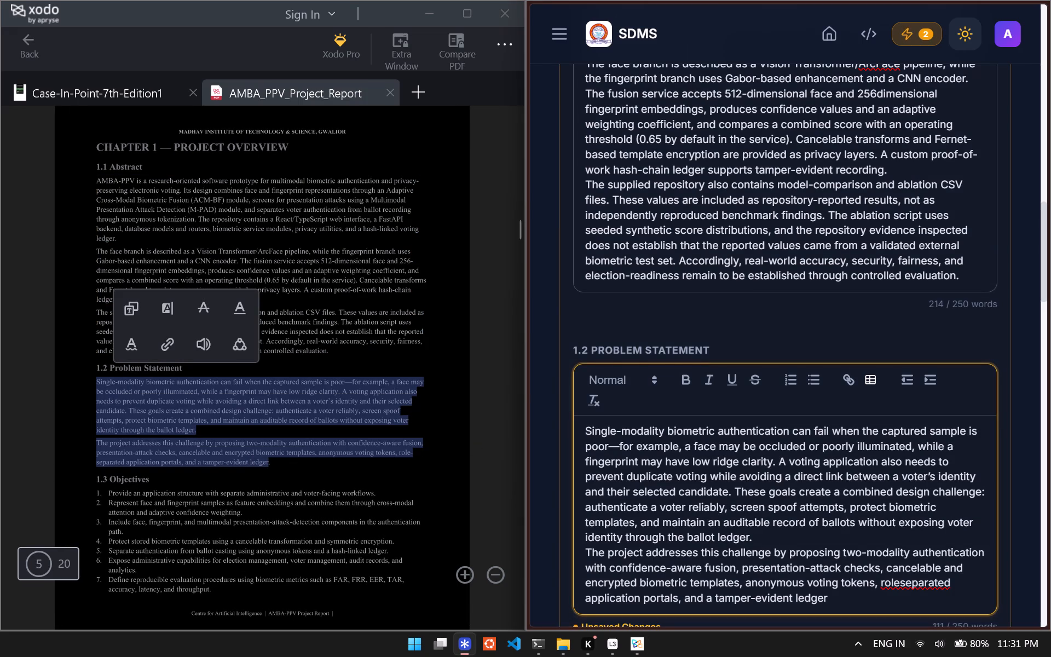
Correct "roleseparated" to "role-separated" in the form's 1.2 Problem Statement text.
{"action": "scroll", "coordinate": [763, 480], "scroll_direction": "down", "scroll_amount": 1}
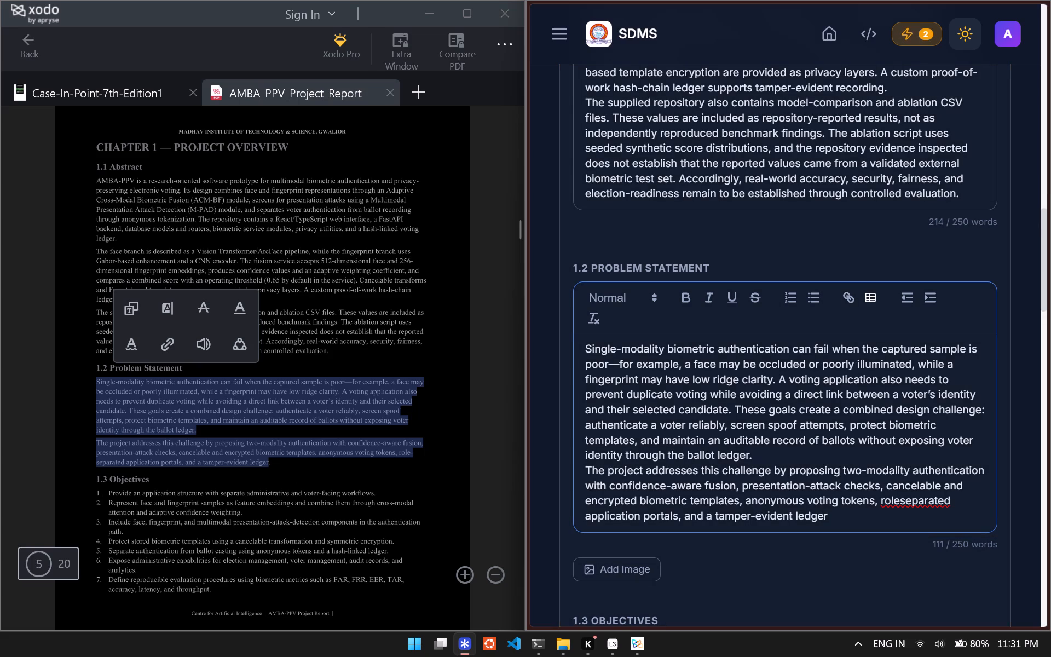
{"action": "left_click", "coordinate": [921, 504]}
{"action": "left_click", "coordinate": [906, 504]}
{"action": "left_click", "coordinate": [901, 503]}
{"action": "key", "text": "space"}
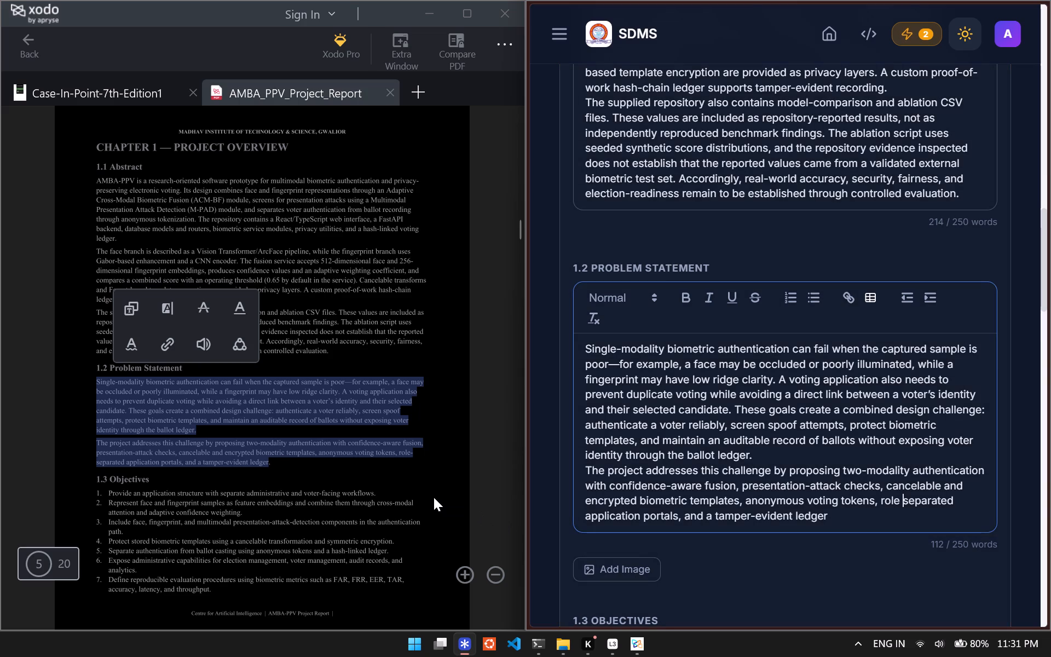
{"action": "key", "text": "BackSpace"}
{"action": "key", "text": "minus"}
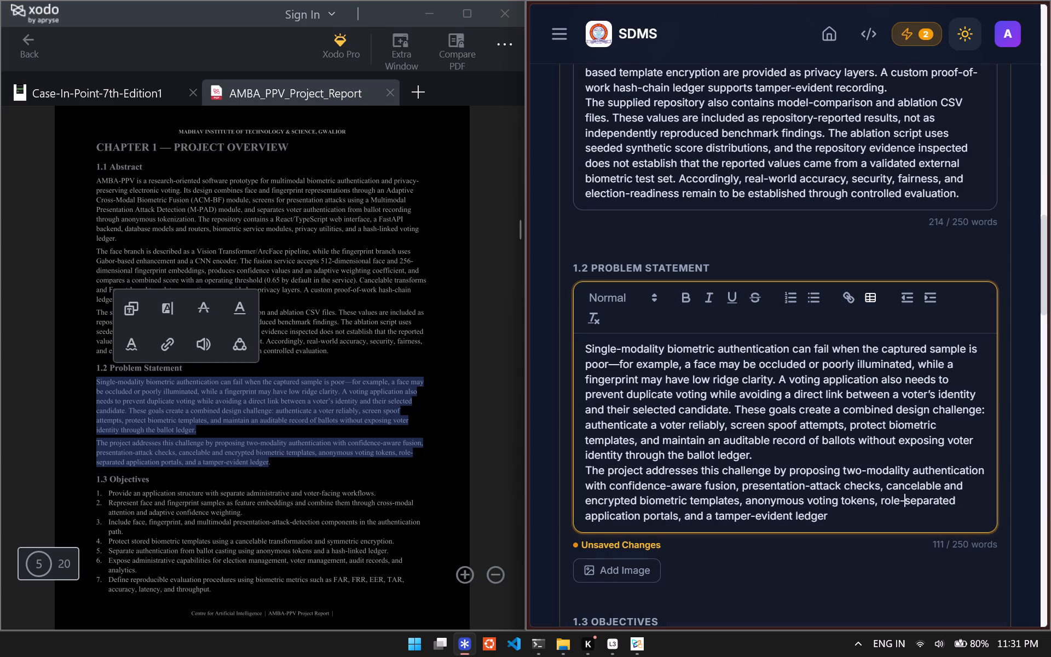
Copy the report's numbered list of objectives 1 to 7 into the form's 1.3 Objectives field.
{"action": "scroll", "coordinate": [322, 515], "scroll_direction": "down", "scroll_amount": 1}
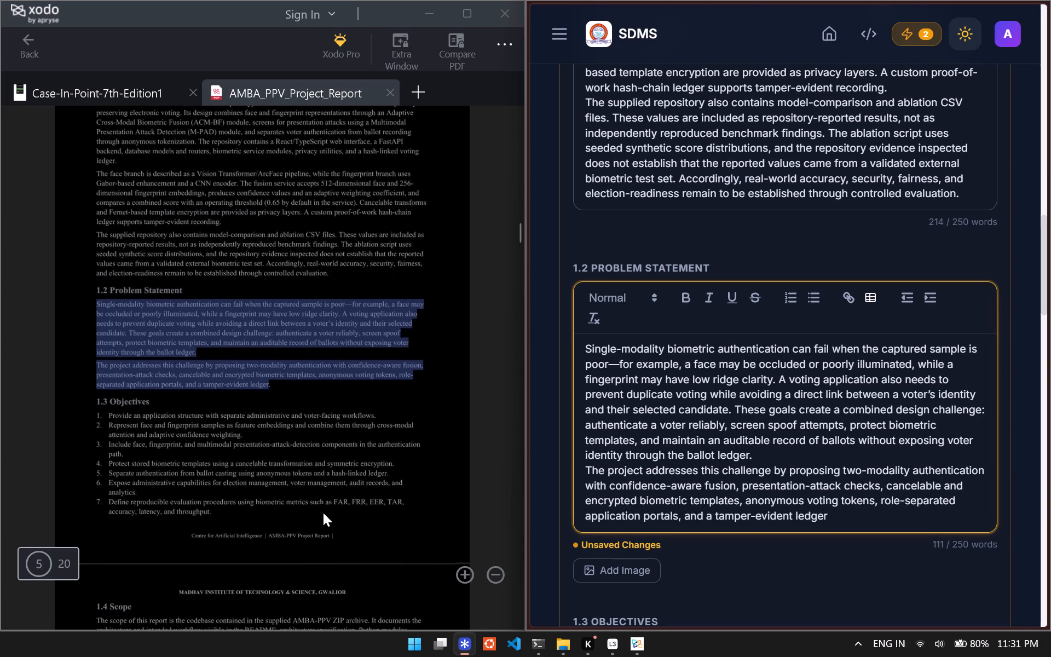
{"action": "left_click_drag", "start_coordinate": [93, 413], "coordinate": [210, 519]}
{"action": "key", "text": "ctrl+c"}
{"action": "scroll", "coordinate": [719, 504], "scroll_direction": "down", "scroll_amount": 4}
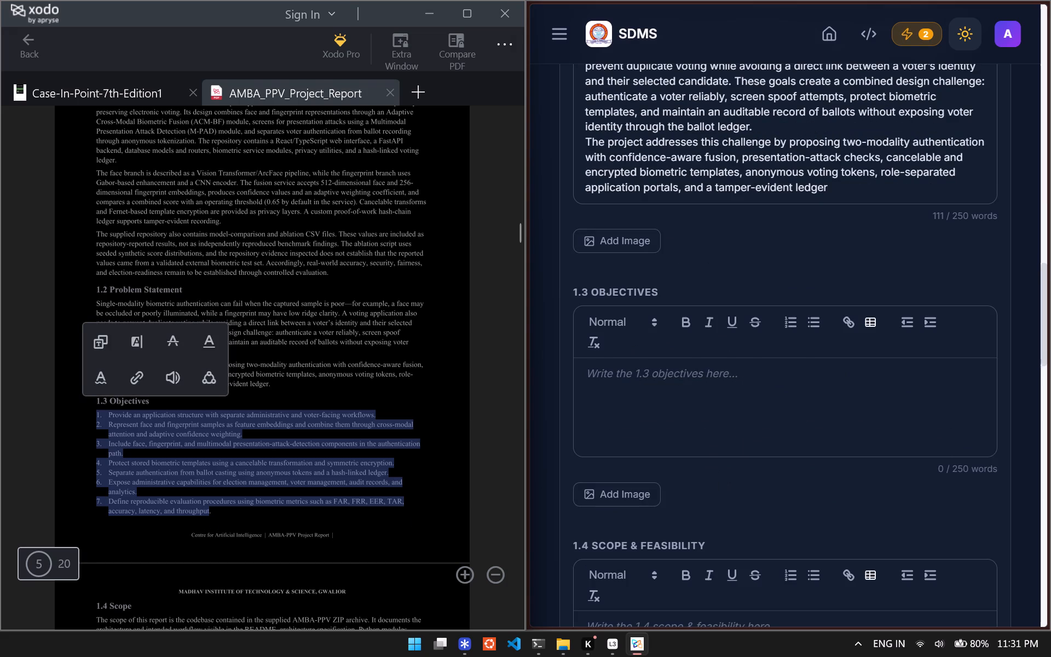
{"action": "left_click", "coordinate": [700, 373]}
{"action": "key", "text": "ctrl+v"}
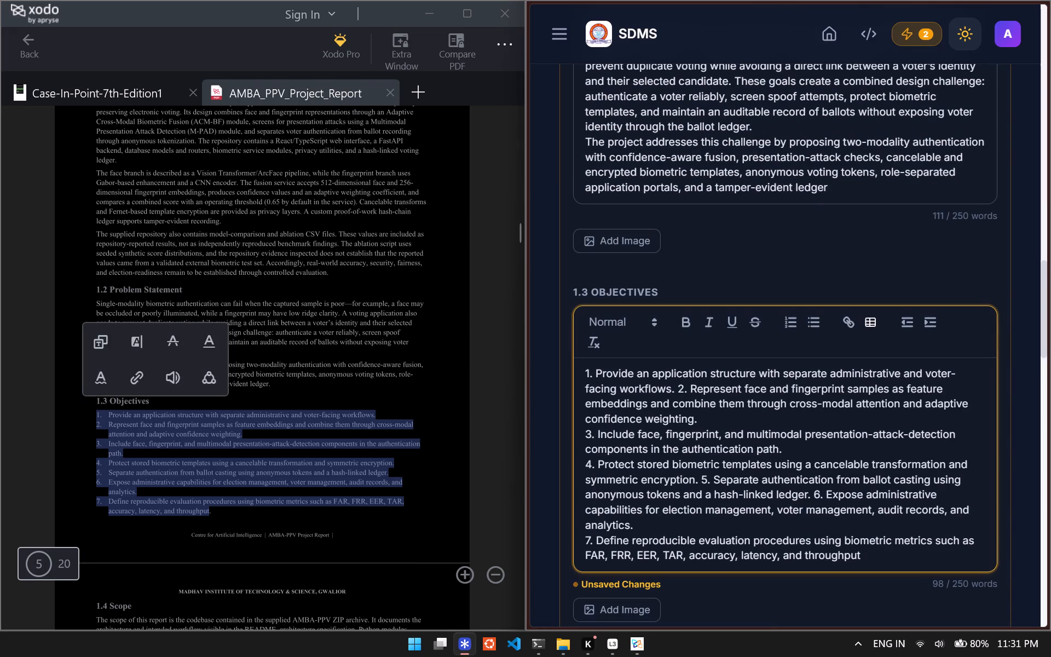
Start objectives 2, 5 and 6 on their own lines in the form's 1.3 Objectives text.
{"action": "left_click", "coordinate": [677, 384]}
{"action": "key", "text": "Return"}
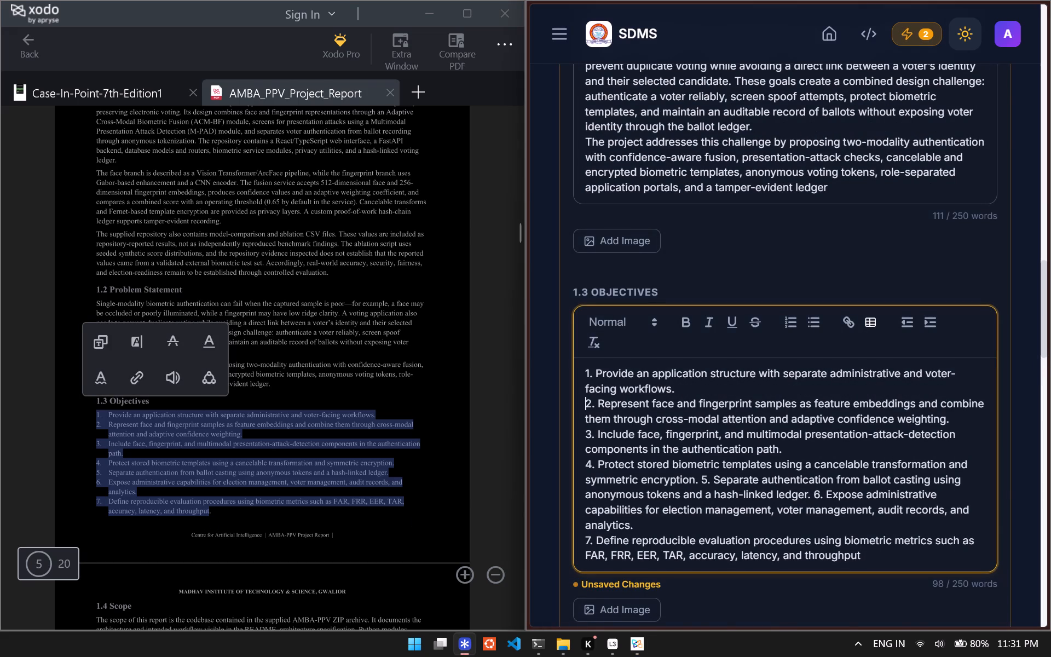
{"action": "scroll", "coordinate": [620, 468], "scroll_direction": "down", "scroll_amount": 1}
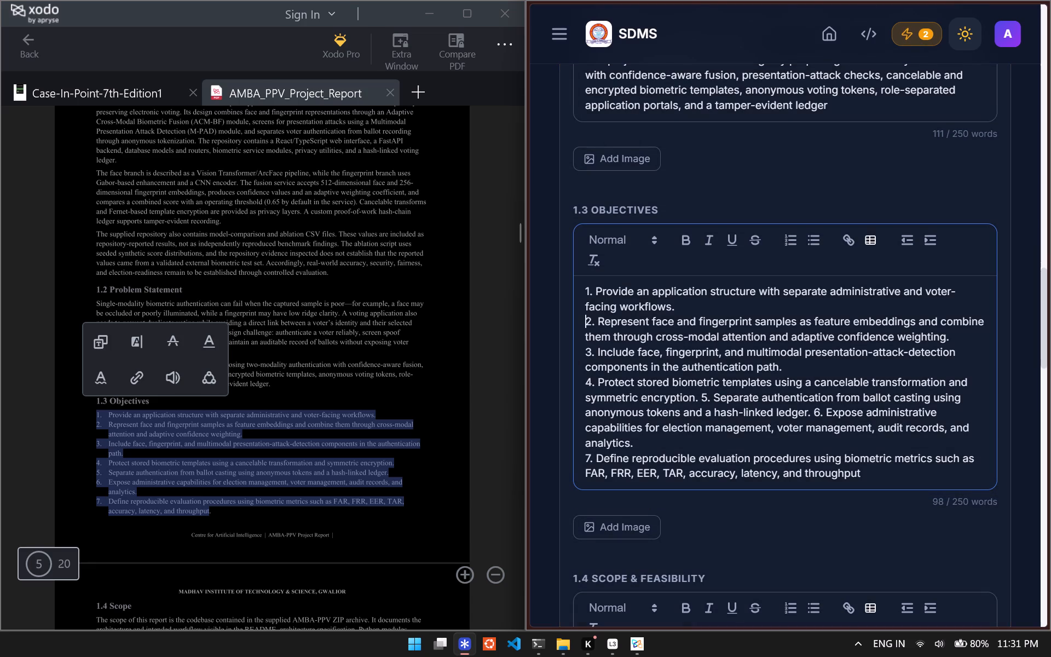
{"action": "left_click", "coordinate": [696, 396]}
{"action": "left_click", "coordinate": [700, 396]}
{"action": "key", "text": "Return"}
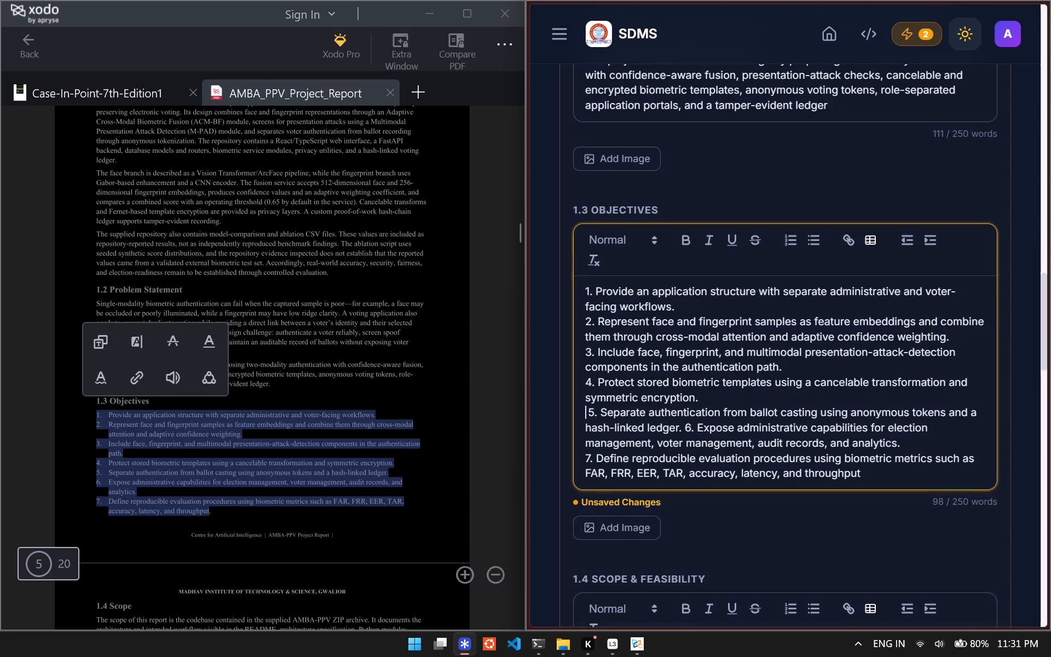
{"action": "left_click", "coordinate": [684, 430]}
{"action": "key", "text": "Return"}
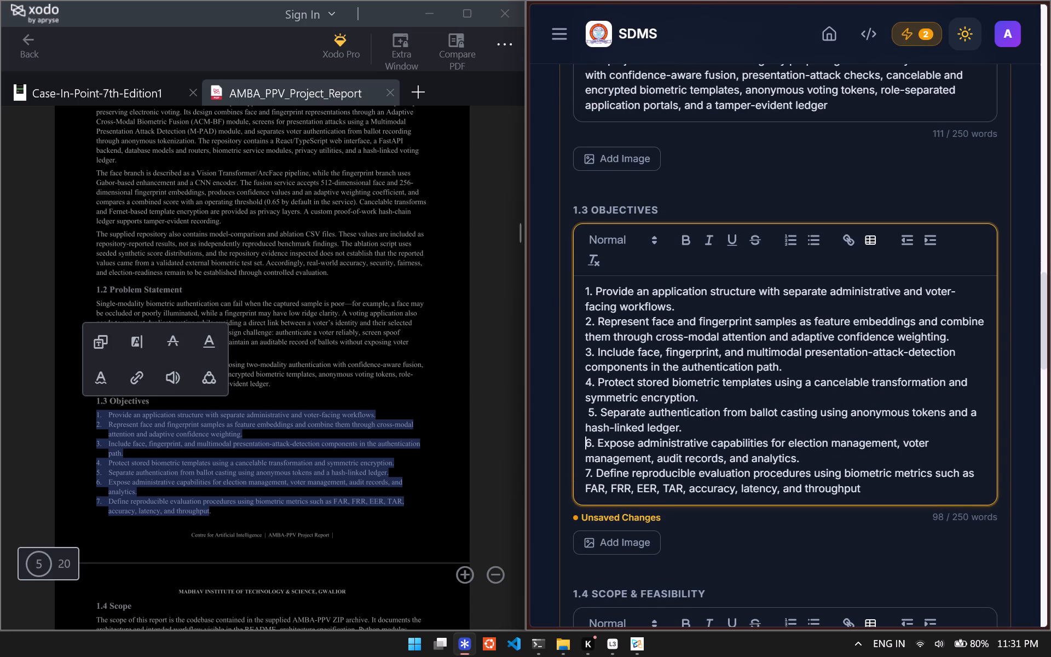
Copy the report's 1.4 Scope paragraph into the form's 1.4 Scope & Feasibility field.
{"action": "scroll", "coordinate": [684, 430], "scroll_direction": "down", "scroll_amount": 2}
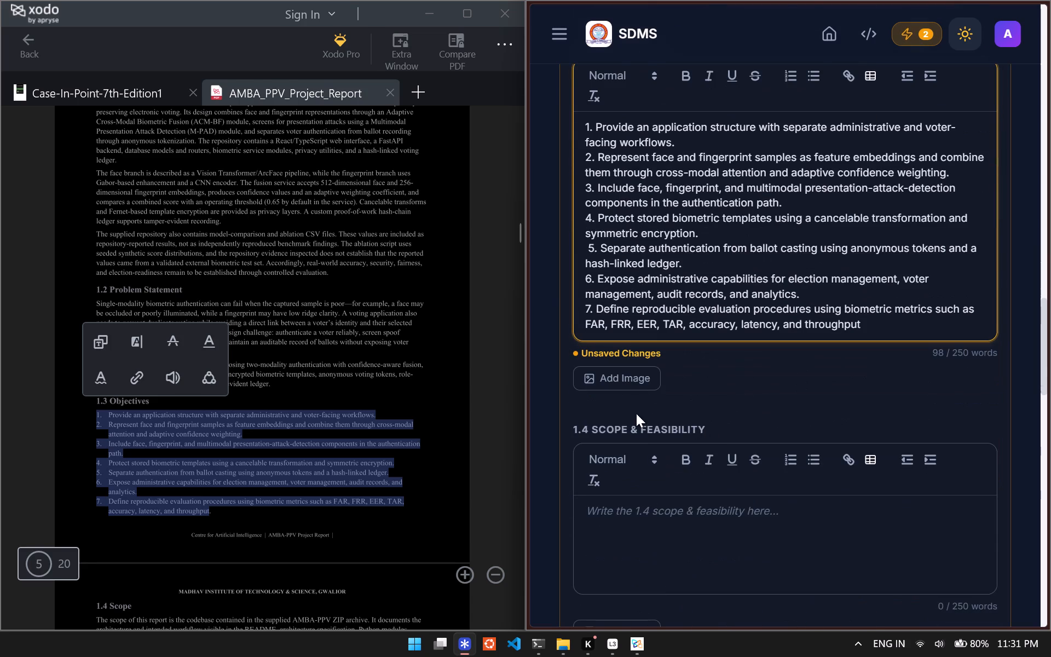
{"action": "scroll", "coordinate": [380, 391], "scroll_direction": "down", "scroll_amount": 3}
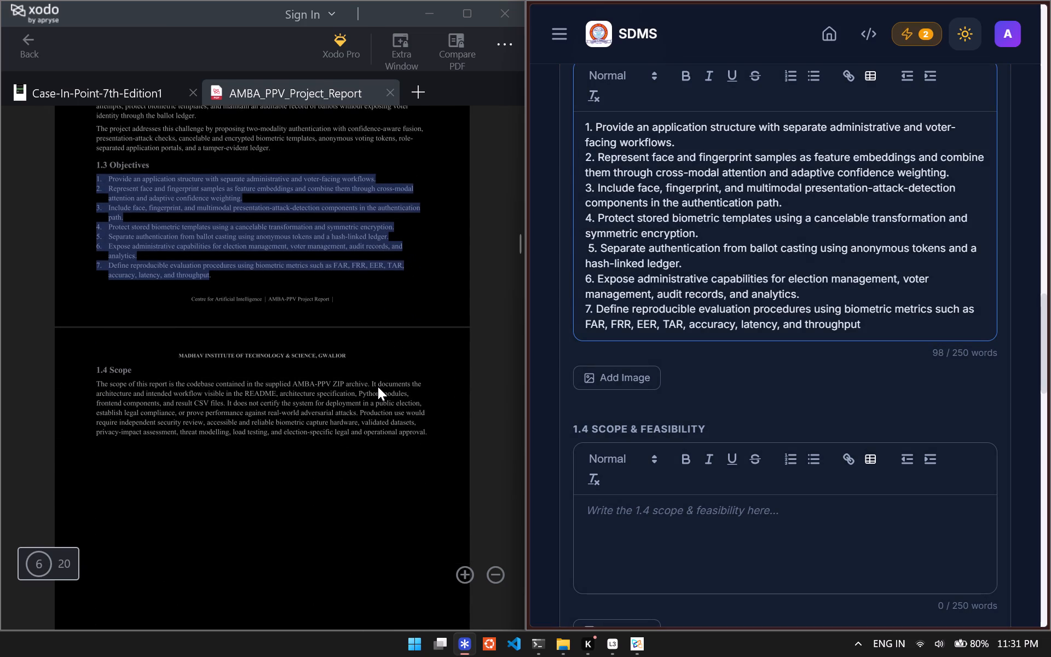
{"action": "scroll", "coordinate": [706, 357], "scroll_direction": "up", "scroll_amount": 2}
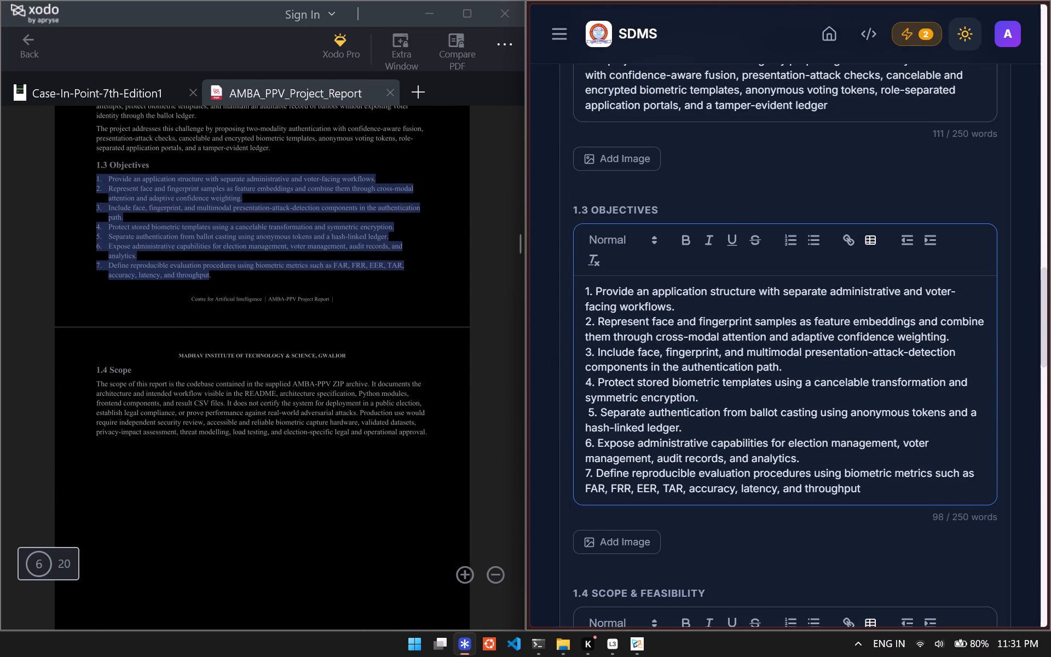
{"action": "scroll", "coordinate": [711, 355], "scroll_direction": "down", "scroll_amount": 3}
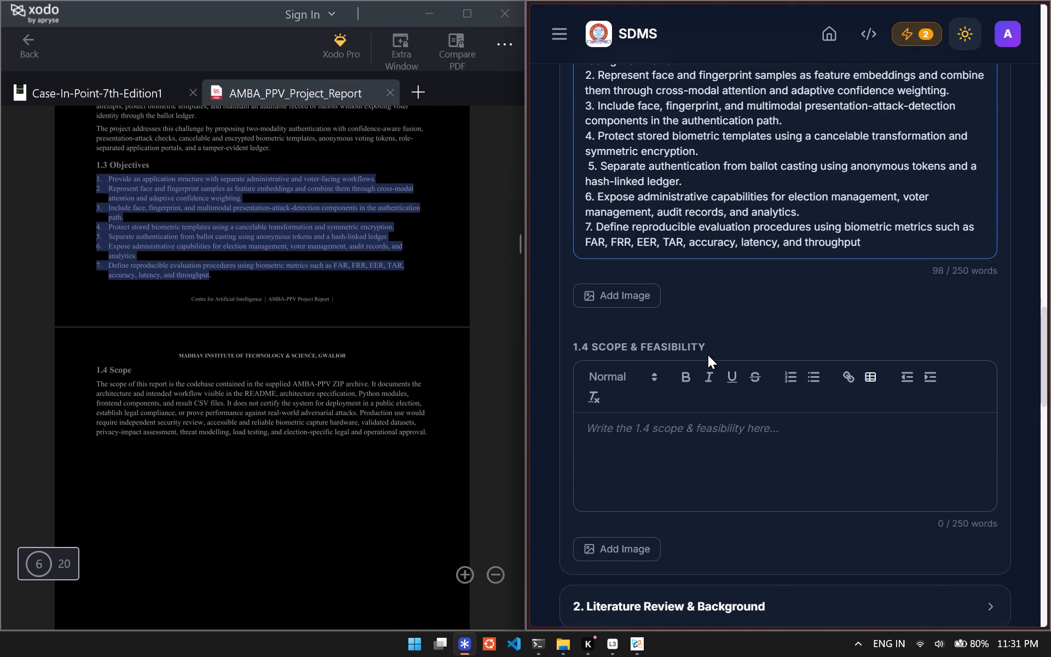
{"action": "scroll", "coordinate": [625, 299], "scroll_direction": "down", "scroll_amount": 1}
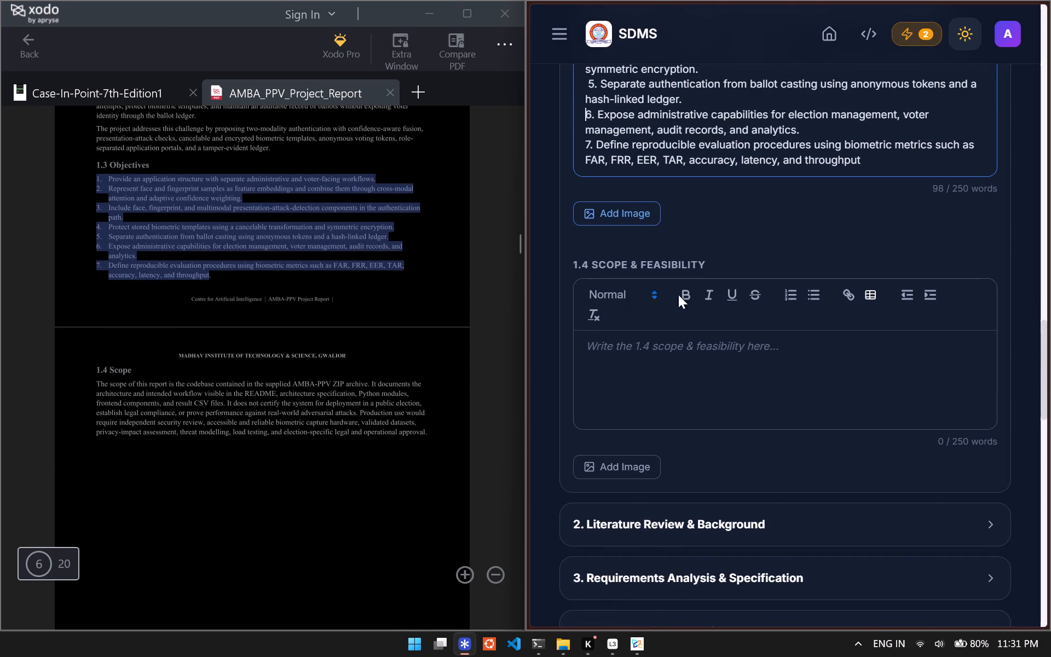
{"action": "left_click_drag", "start_coordinate": [89, 382], "coordinate": [380, 447]}
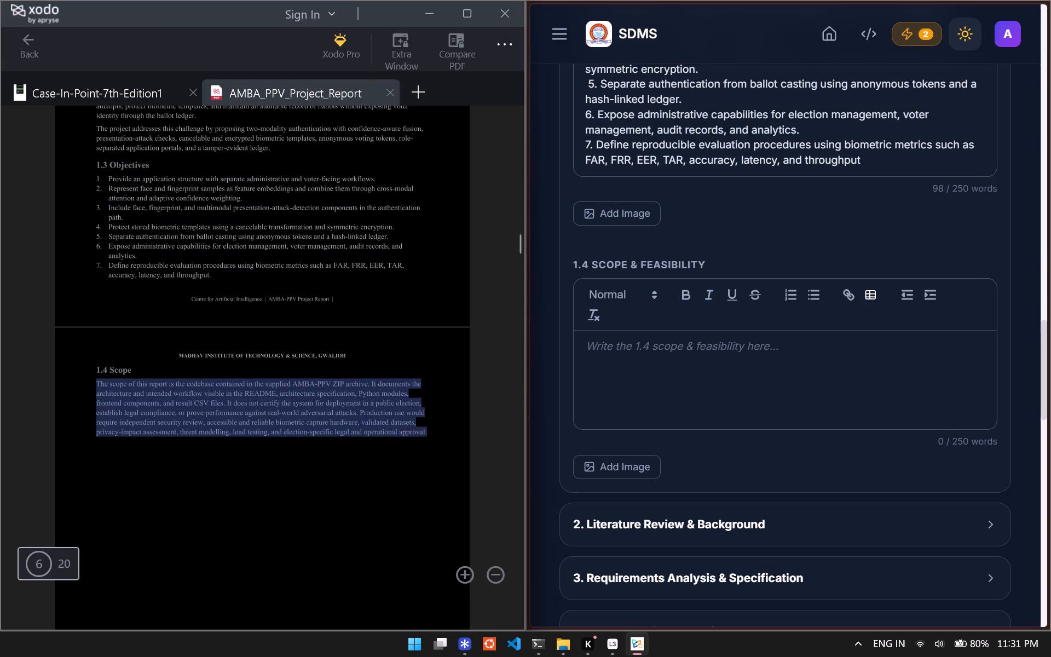
{"action": "left_click_drag", "start_coordinate": [380, 447], "coordinate": [429, 440]}
{"action": "right_click", "coordinate": [274, 406]}
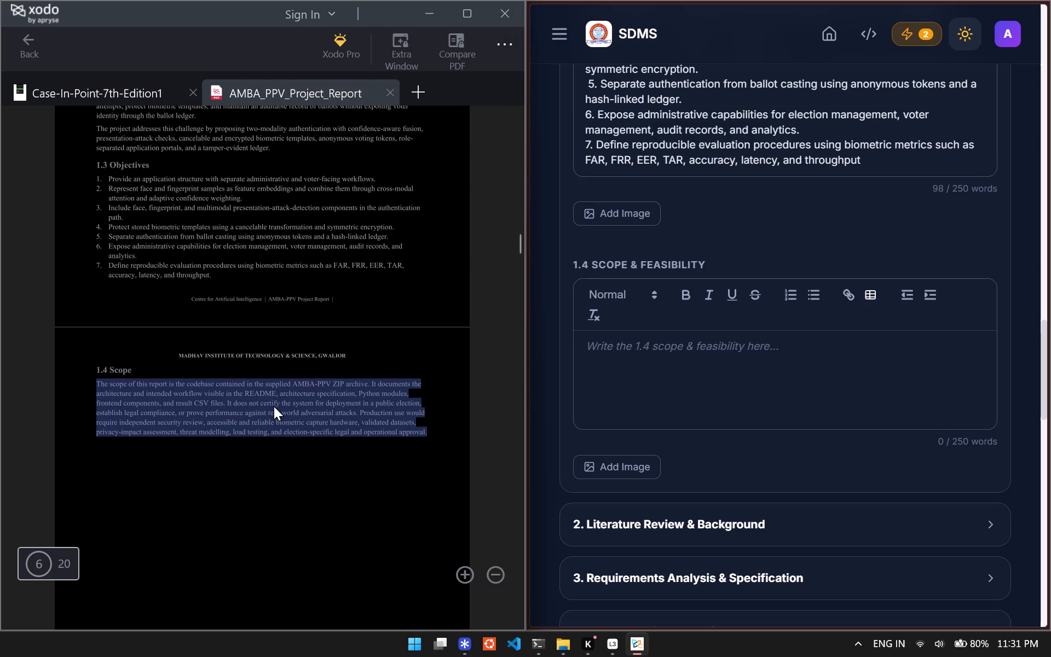
{"action": "right_click", "coordinate": [274, 406]}
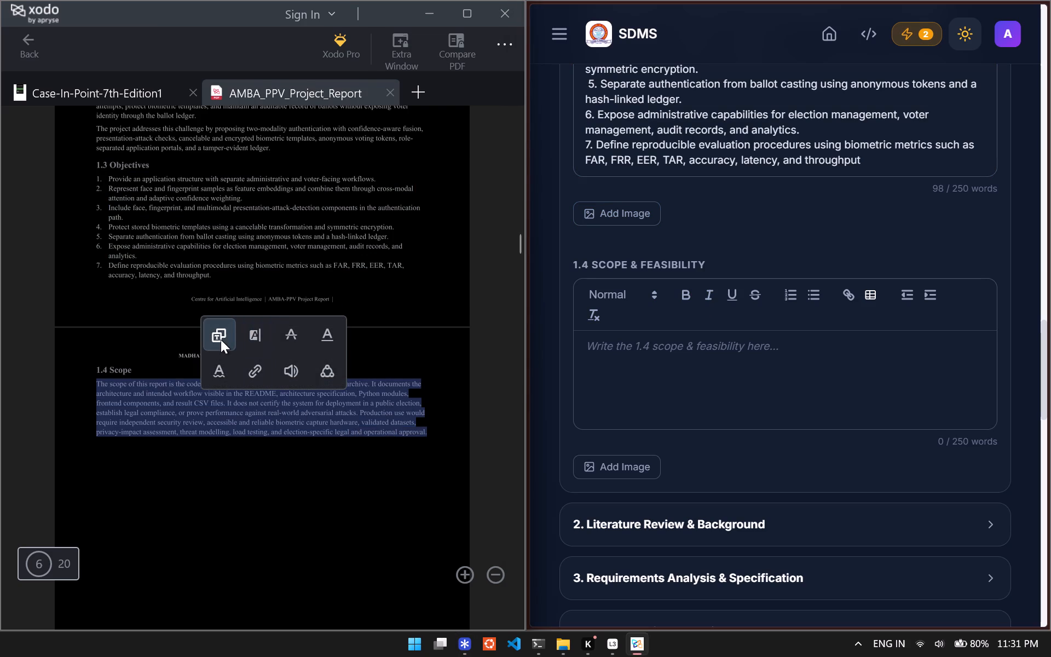
{"action": "left_click", "coordinate": [221, 339]}
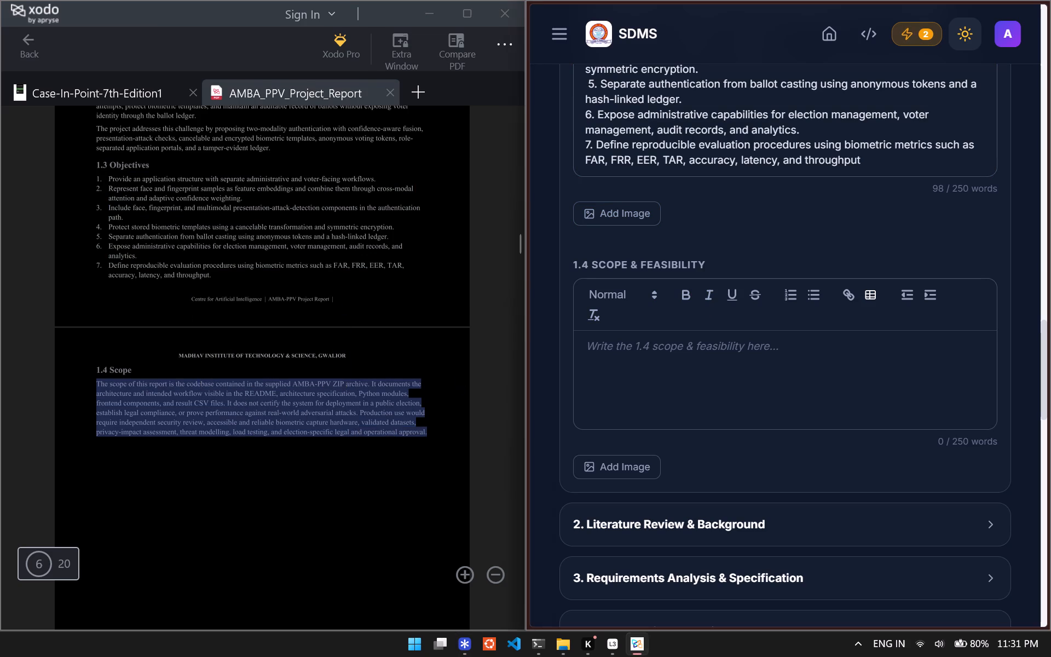
{"action": "left_click", "coordinate": [712, 365]}
{"action": "right_click", "coordinate": [712, 365]}
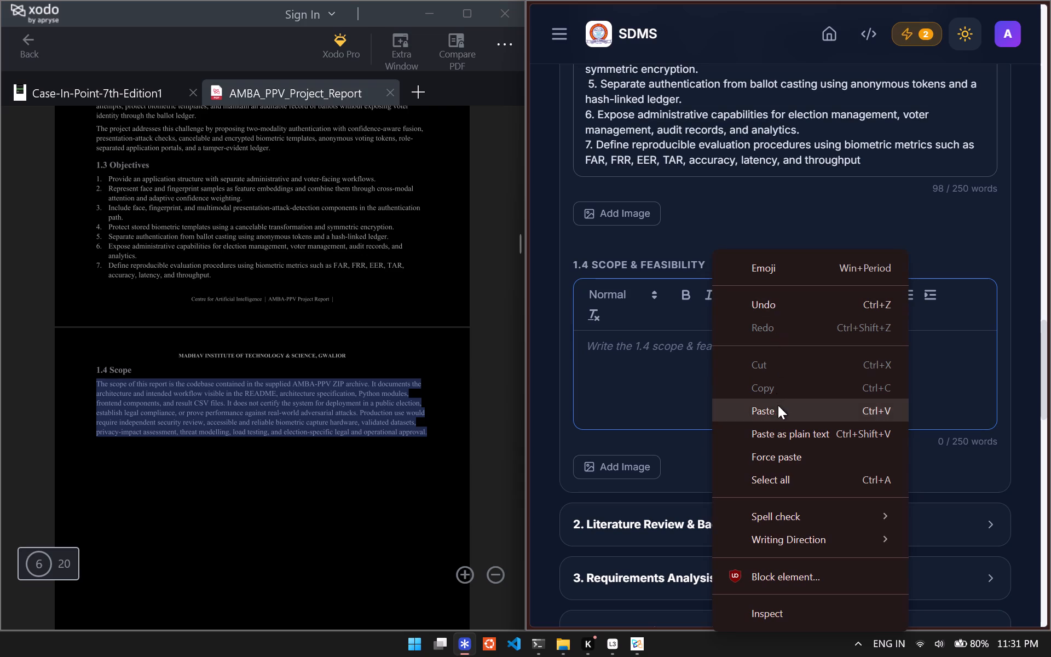
{"action": "left_click", "coordinate": [778, 405]}
Expand the form's 2. Literature Review & Background section alongside the report's Chapter 2 page.
{"action": "scroll", "coordinate": [772, 394], "scroll_direction": "down", "scroll_amount": 2}
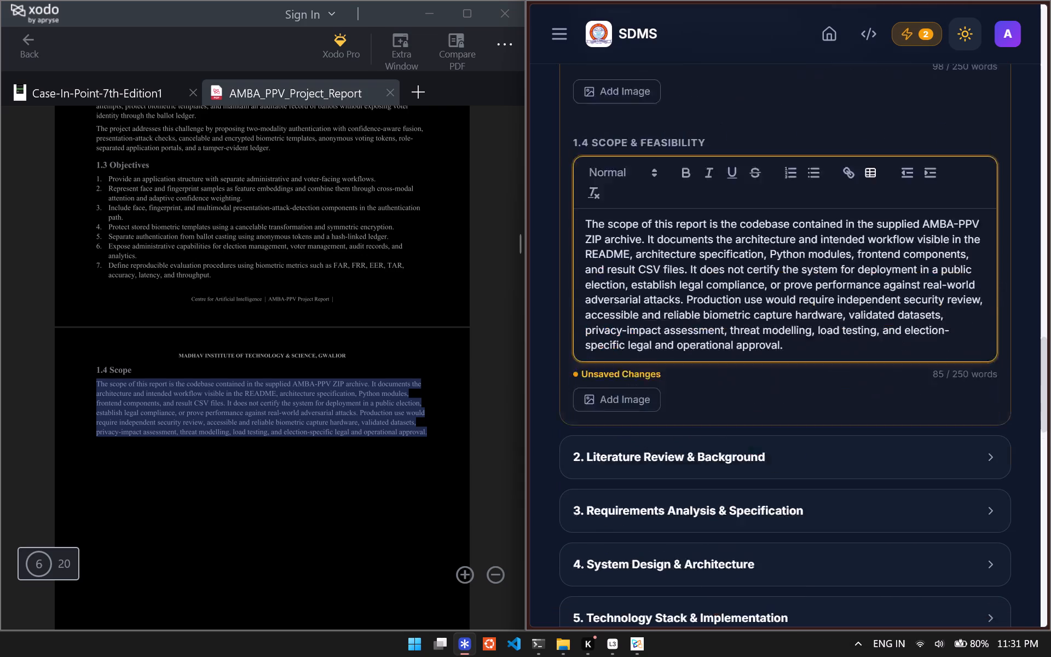
{"action": "scroll", "coordinate": [688, 368], "scroll_direction": "up", "scroll_amount": 7}
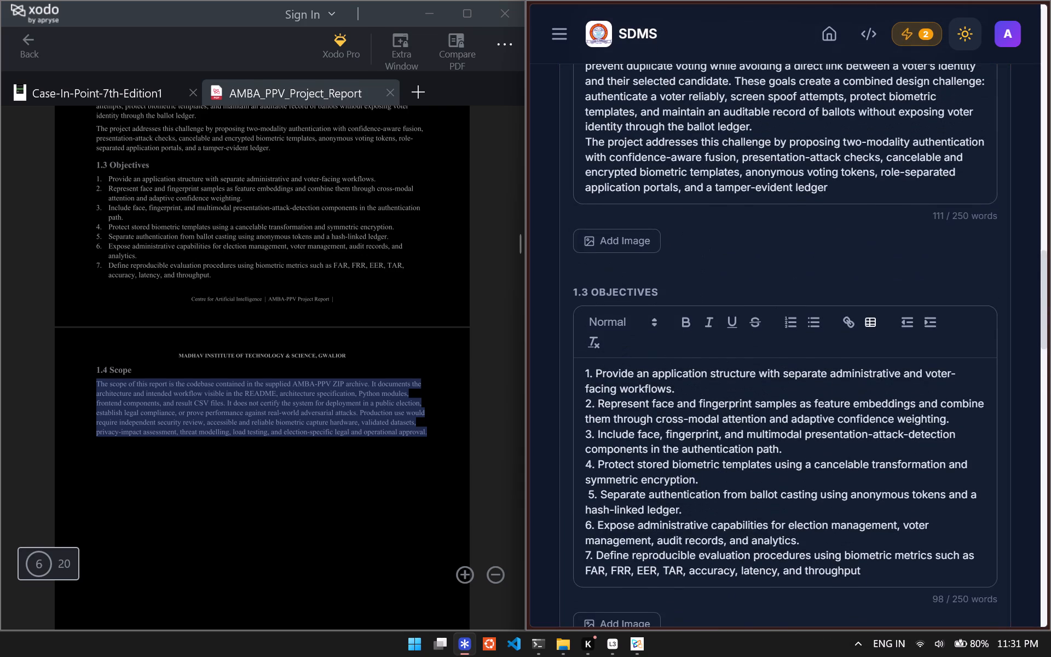
{"action": "scroll", "coordinate": [688, 367], "scroll_direction": "up", "scroll_amount": 4}
{"action": "scroll", "coordinate": [688, 367], "scroll_direction": "down", "scroll_amount": 13}
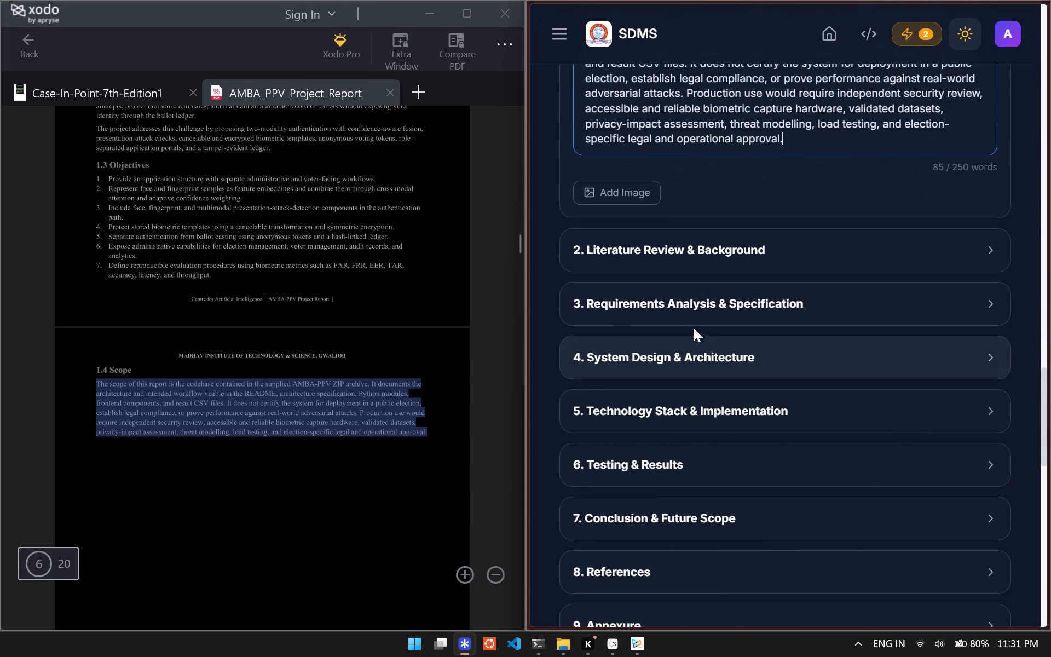
{"action": "scroll", "coordinate": [408, 397], "scroll_direction": "down", "scroll_amount": 5}
{"action": "scroll", "coordinate": [282, 383], "scroll_direction": "down", "scroll_amount": 3}
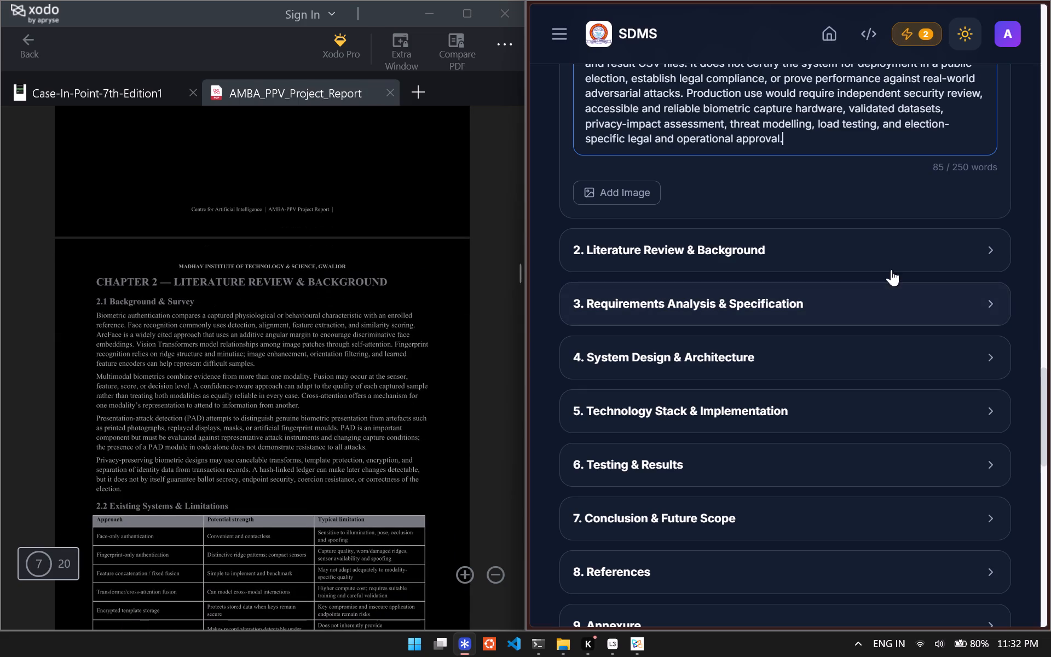
{"action": "left_click", "coordinate": [721, 240]}
{"action": "scroll", "coordinate": [765, 332], "scroll_direction": "down", "scroll_amount": 3}
{"action": "scroll", "coordinate": [243, 378], "scroll_direction": "down", "scroll_amount": 2}
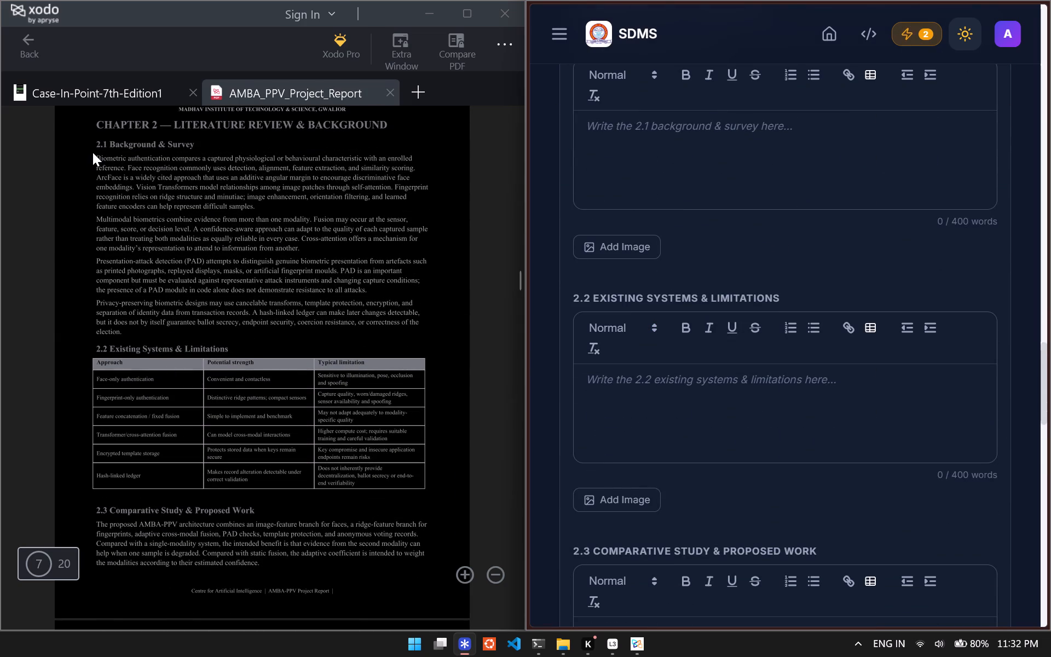
Copy the report's four 2.1 Background & Survey paragraphs into the form's 2.1 Background & Survey field.
{"action": "scroll", "coordinate": [504, 314], "scroll_direction": "up", "scroll_amount": 3}
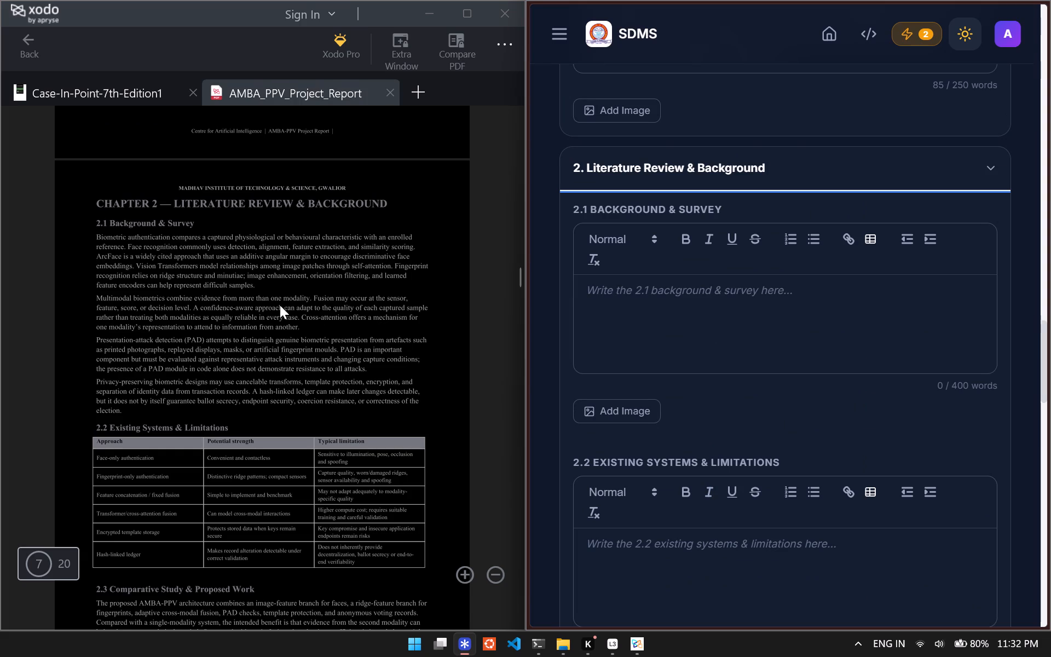
{"action": "left_click_drag", "start_coordinate": [94, 234], "coordinate": [124, 409]}
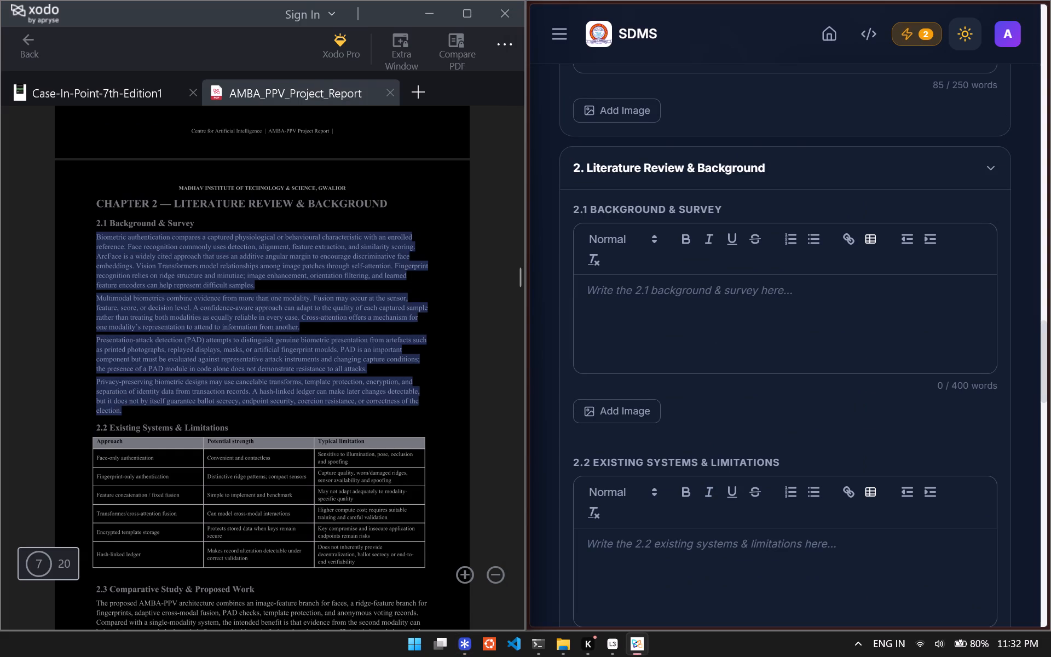
{"action": "left_click_drag", "start_coordinate": [124, 409], "coordinate": [124, 411]}
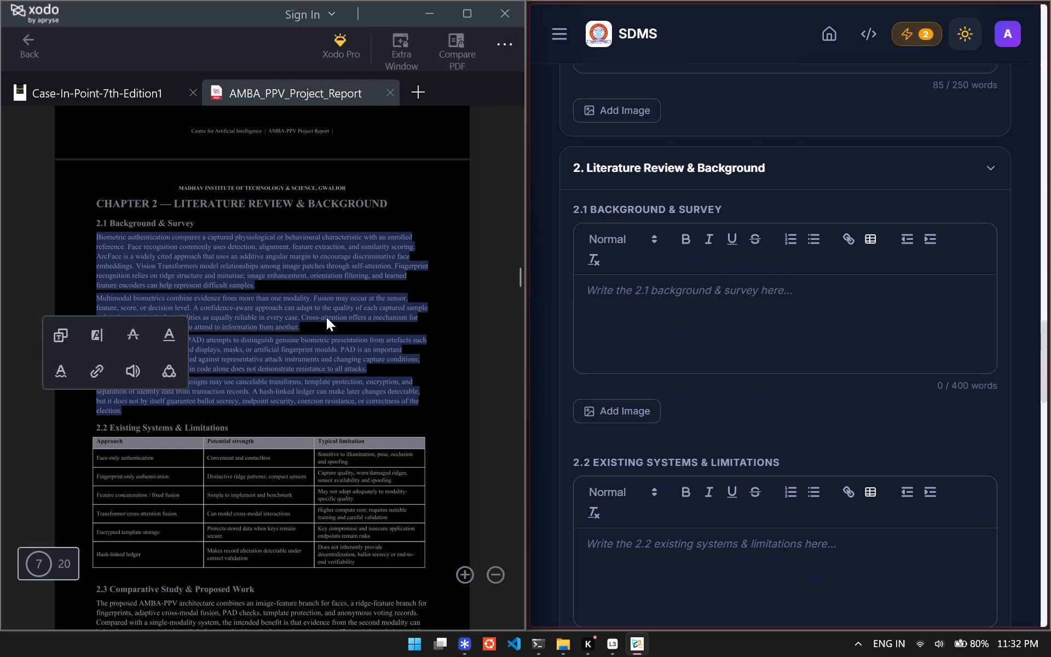
{"action": "key", "text": "ctrl+c"}
{"action": "left_click", "coordinate": [748, 280]}
{"action": "key", "text": "ctrl+v"}
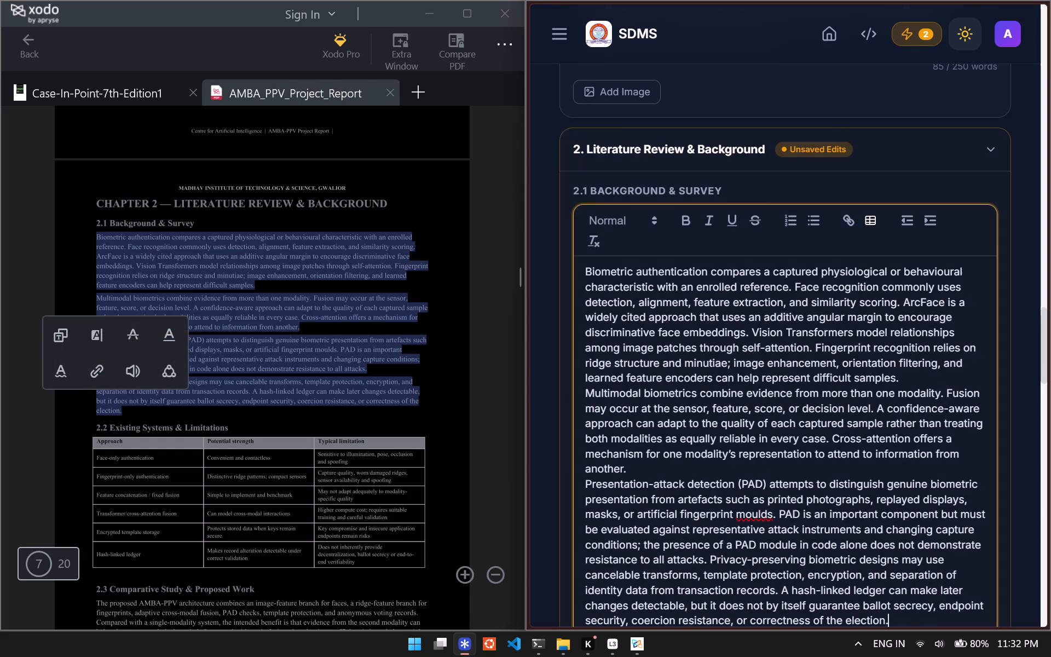
Replace the word "moulds" with "modules" in the form's 2.1 Background & Survey text.
{"action": "scroll", "coordinate": [754, 459], "scroll_direction": "down", "scroll_amount": 3}
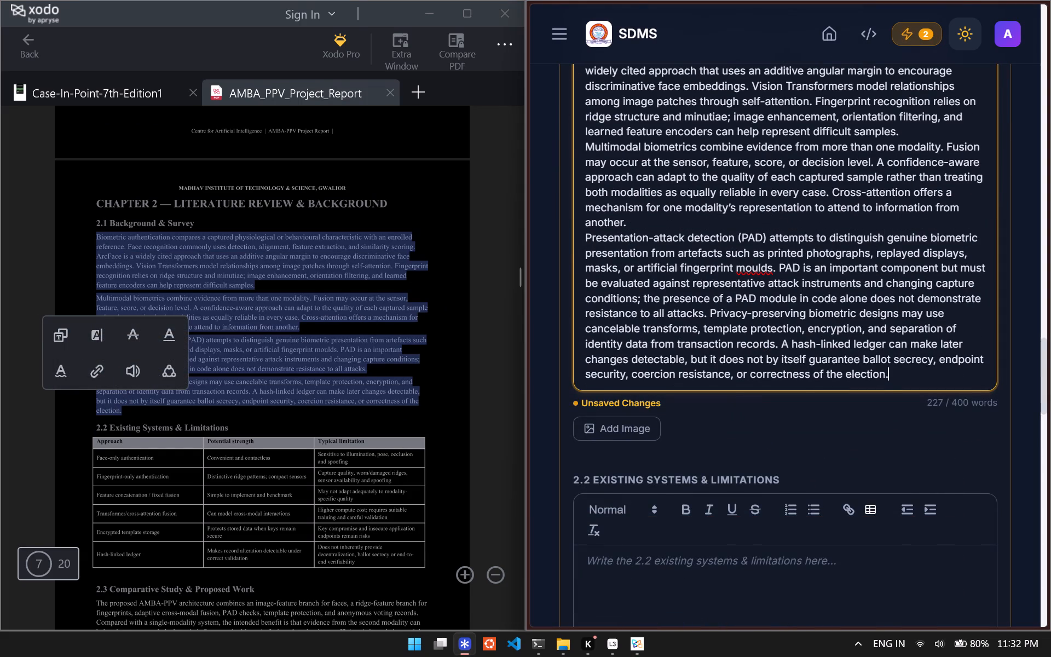
{"action": "left_click", "coordinate": [758, 272]}
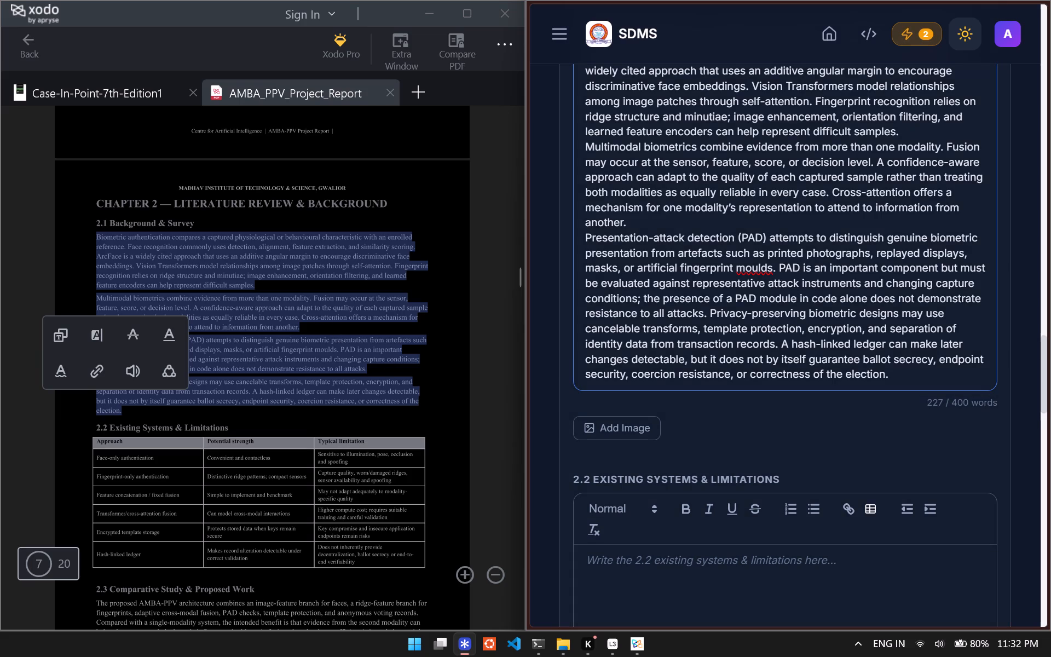
{"action": "left_click", "coordinate": [767, 279]}
{"action": "left_click", "coordinate": [763, 269]}
{"action": "left_click", "coordinate": [348, 332]}
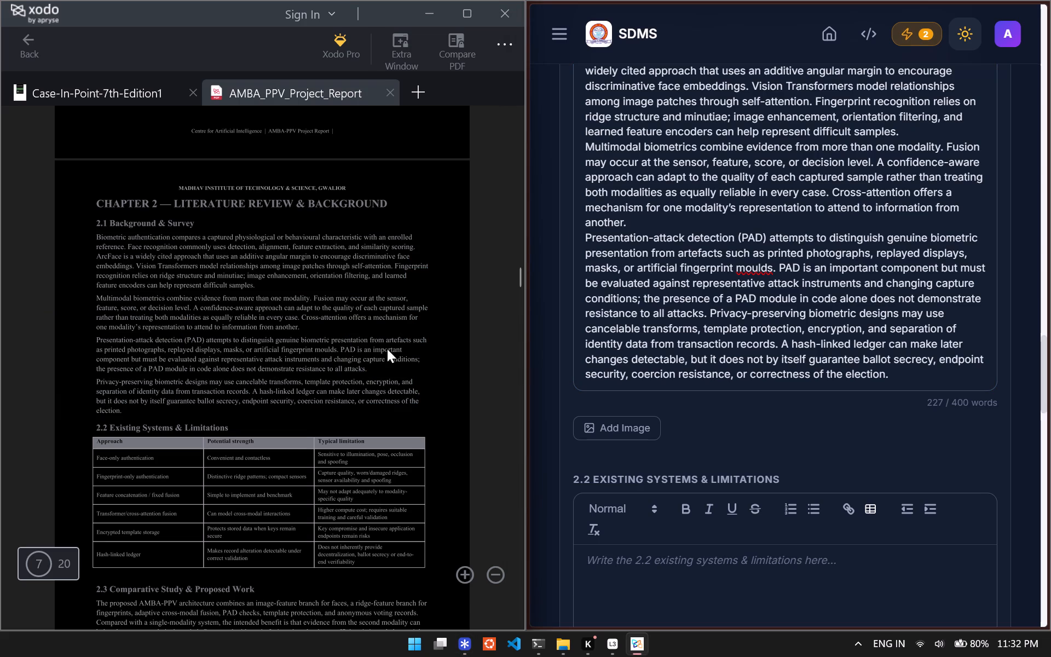
{"action": "left_click", "coordinate": [767, 274]}
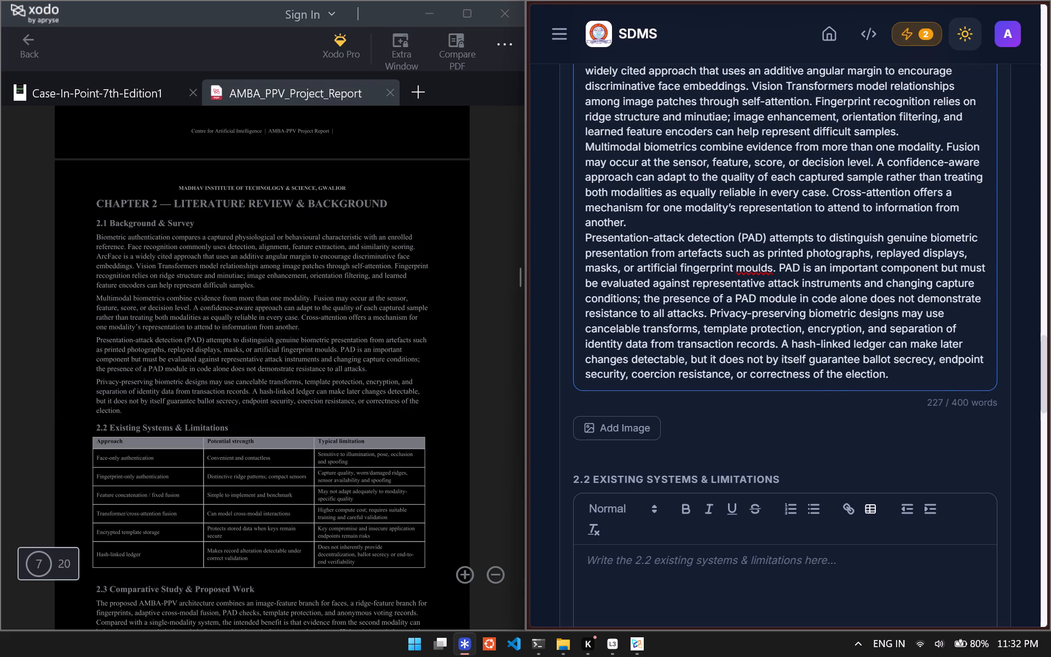
{"action": "right_click", "coordinate": [758, 268]}
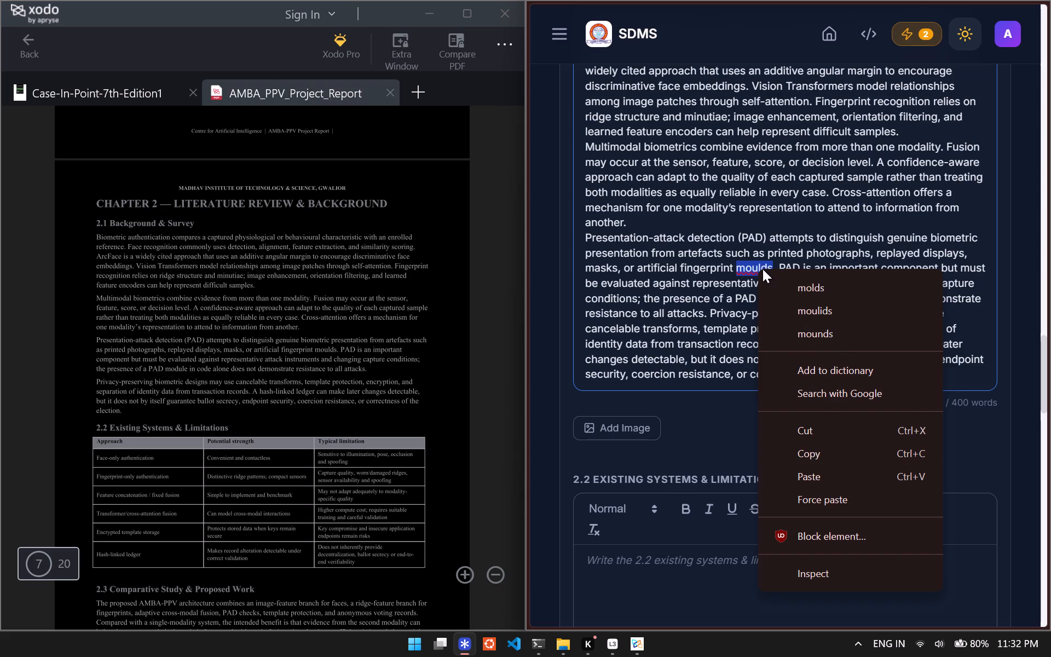
{"action": "key", "text": "m"}
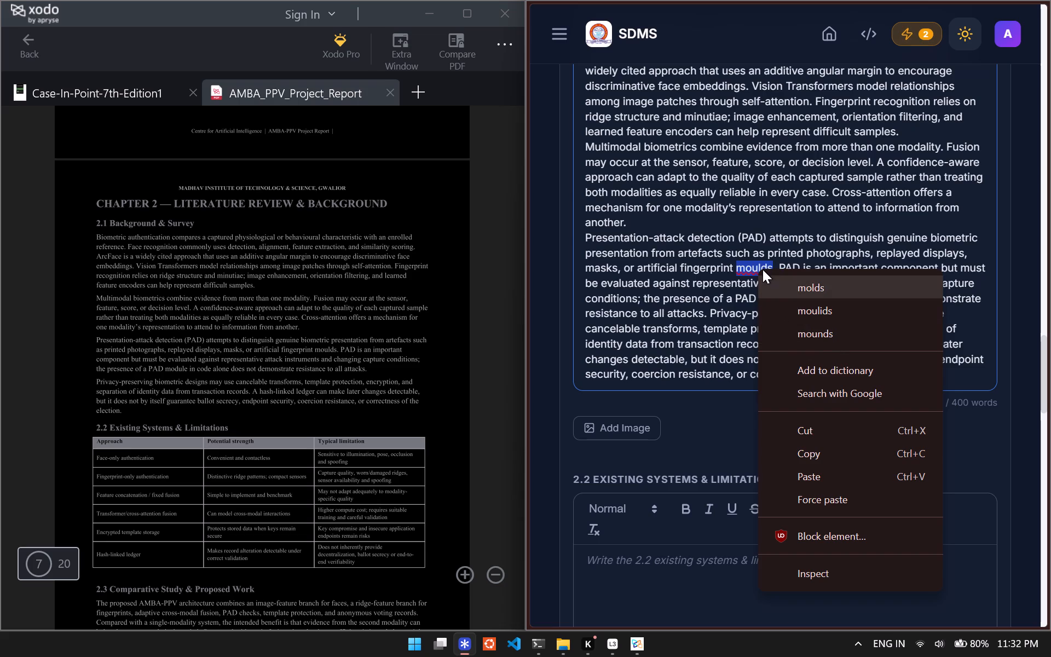
{"action": "left_click", "coordinate": [752, 268]}
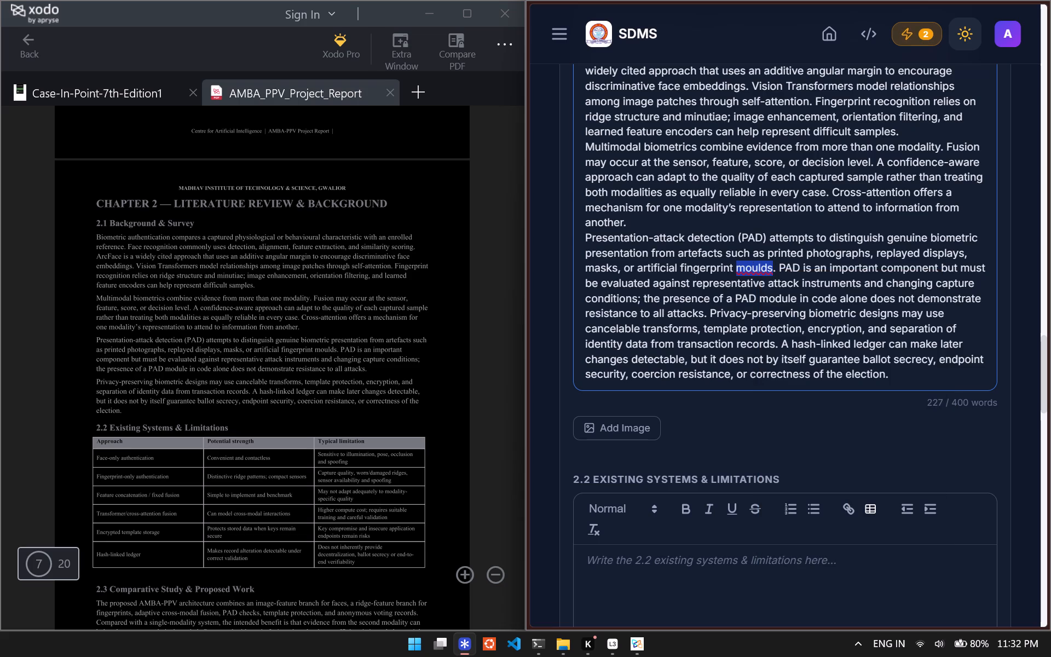
{"action": "type", "text": "mo"}
{"action": "type", "text": "due"}
{"action": "key", "text": "BackSpace"}
{"action": "type", "text": "les"}
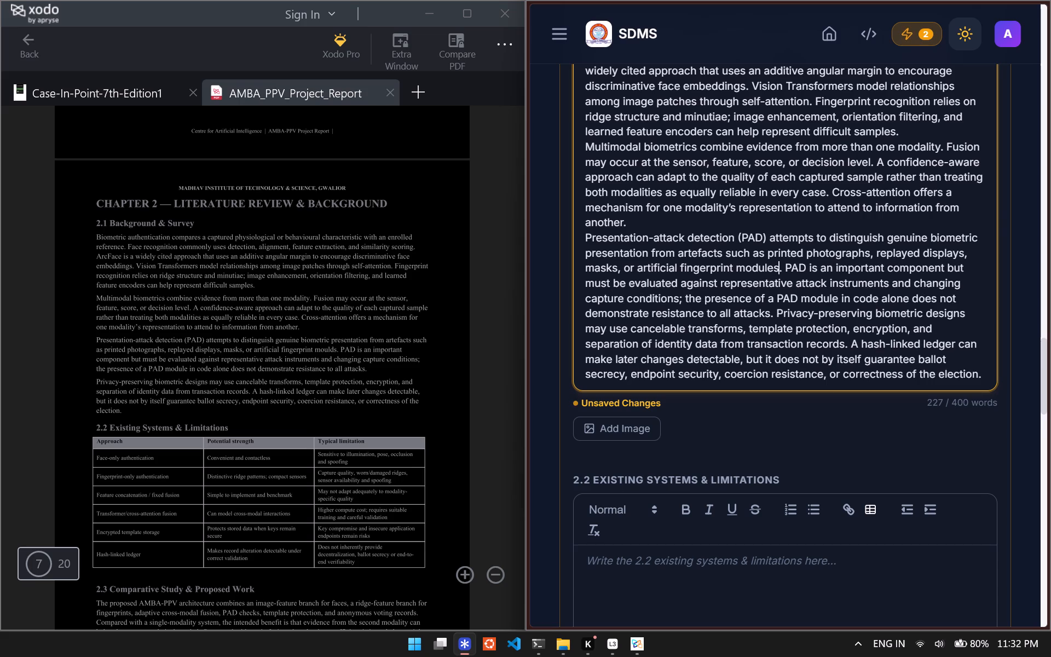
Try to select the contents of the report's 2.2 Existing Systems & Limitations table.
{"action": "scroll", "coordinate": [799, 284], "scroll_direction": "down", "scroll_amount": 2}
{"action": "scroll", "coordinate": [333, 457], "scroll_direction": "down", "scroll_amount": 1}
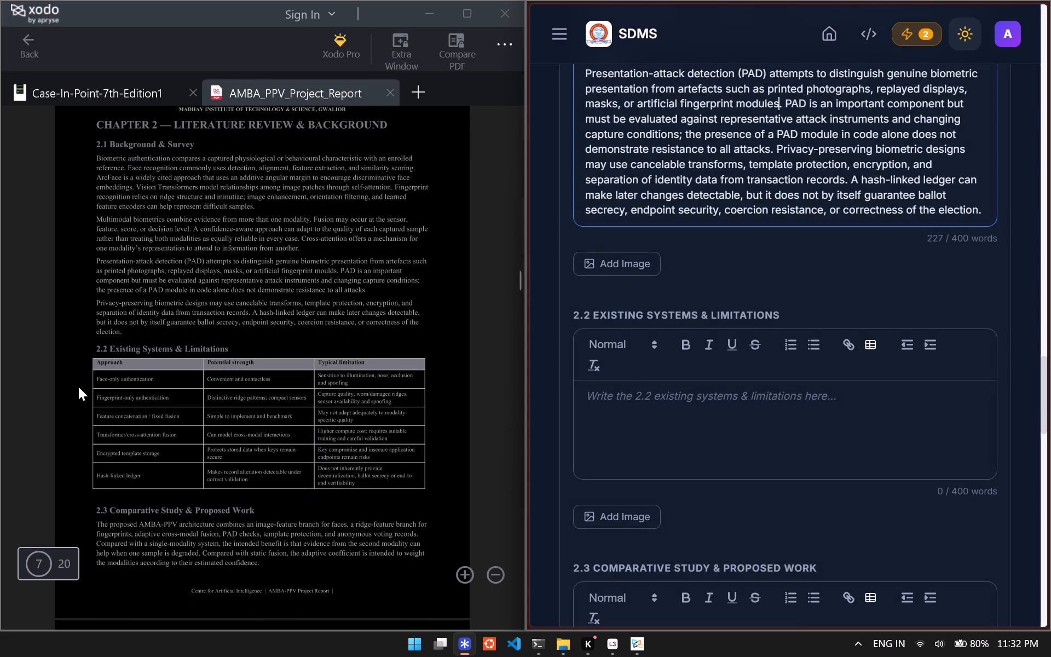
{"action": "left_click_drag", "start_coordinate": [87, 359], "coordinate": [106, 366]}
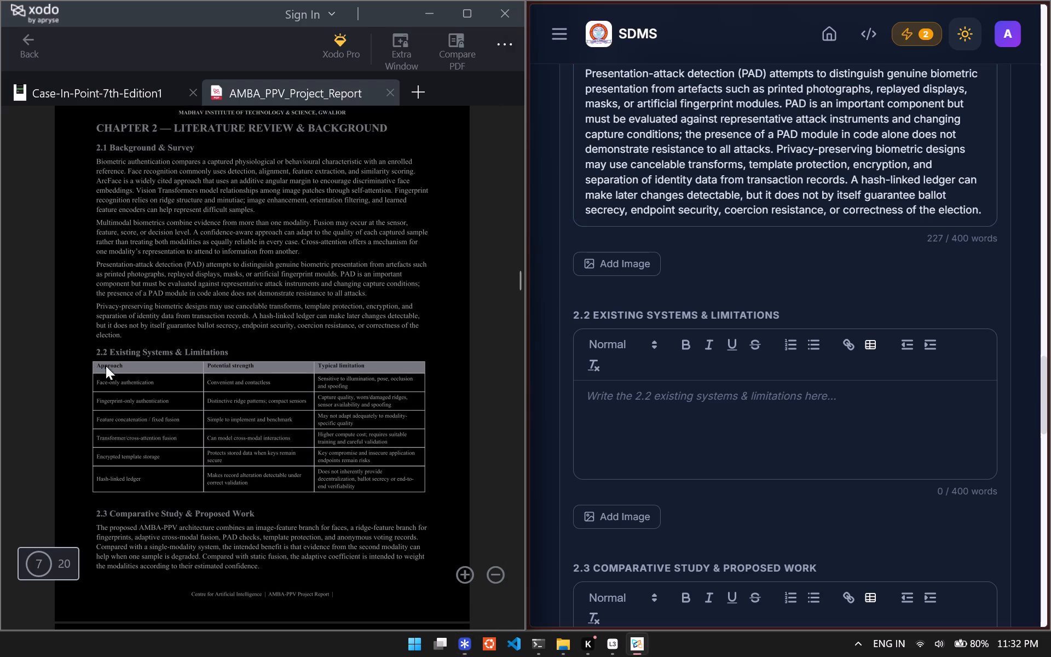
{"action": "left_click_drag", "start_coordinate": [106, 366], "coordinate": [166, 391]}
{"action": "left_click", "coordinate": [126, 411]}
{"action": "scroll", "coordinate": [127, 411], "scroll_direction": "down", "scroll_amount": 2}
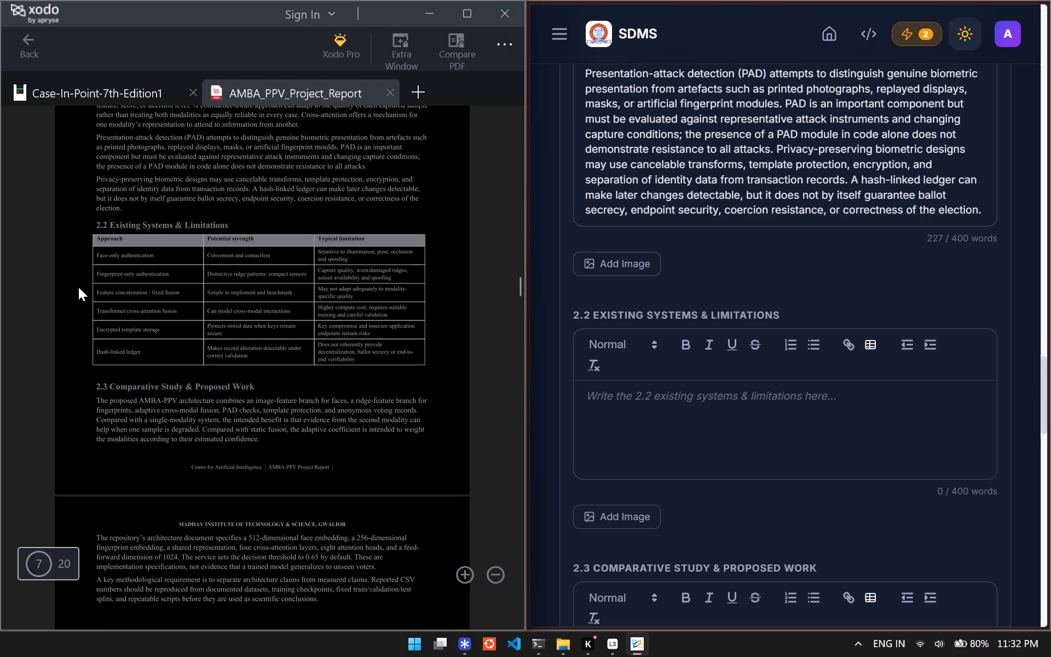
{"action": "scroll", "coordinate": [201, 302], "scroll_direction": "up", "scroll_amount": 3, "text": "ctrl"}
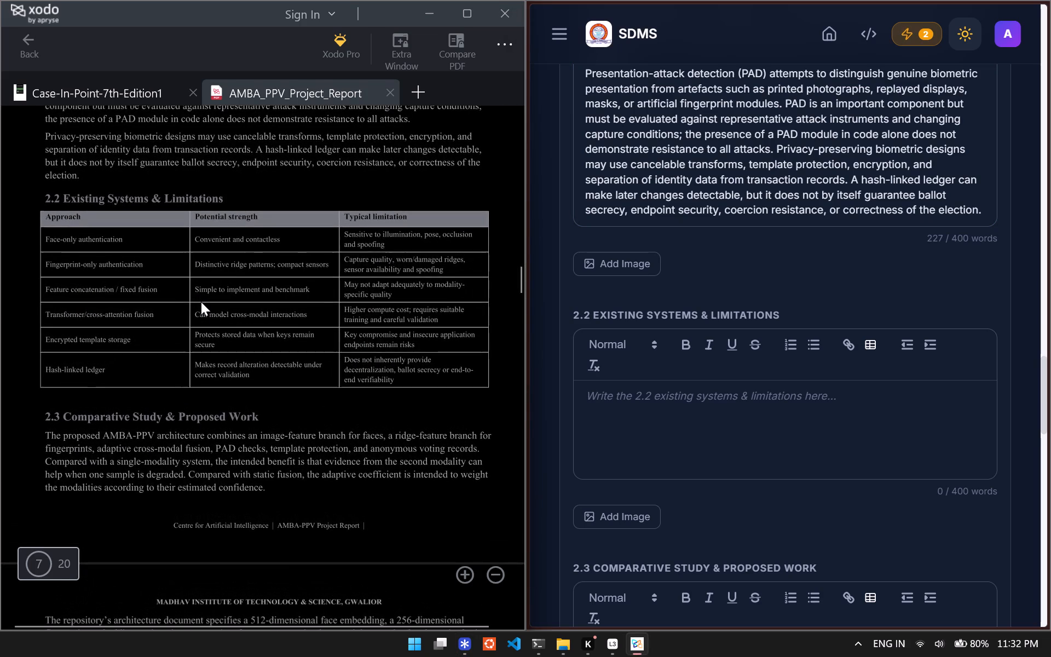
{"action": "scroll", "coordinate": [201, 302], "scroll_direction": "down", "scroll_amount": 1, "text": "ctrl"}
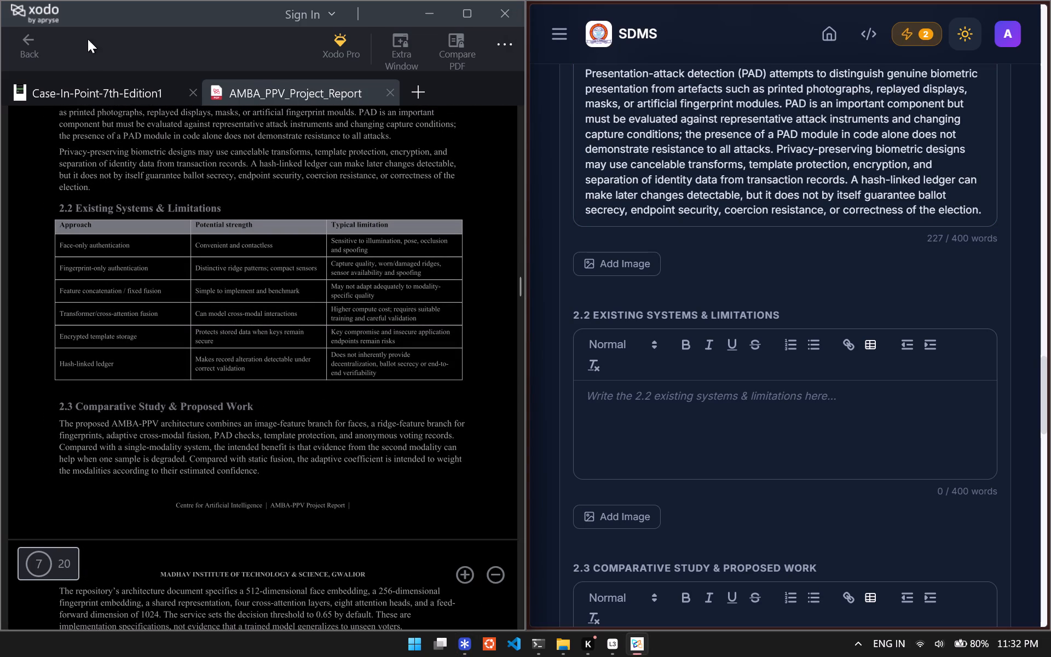
Switch the report's pages to the white view mode in a full-size window, and place the viewer back beside the form.
{"action": "left_click", "coordinate": [503, 54]}
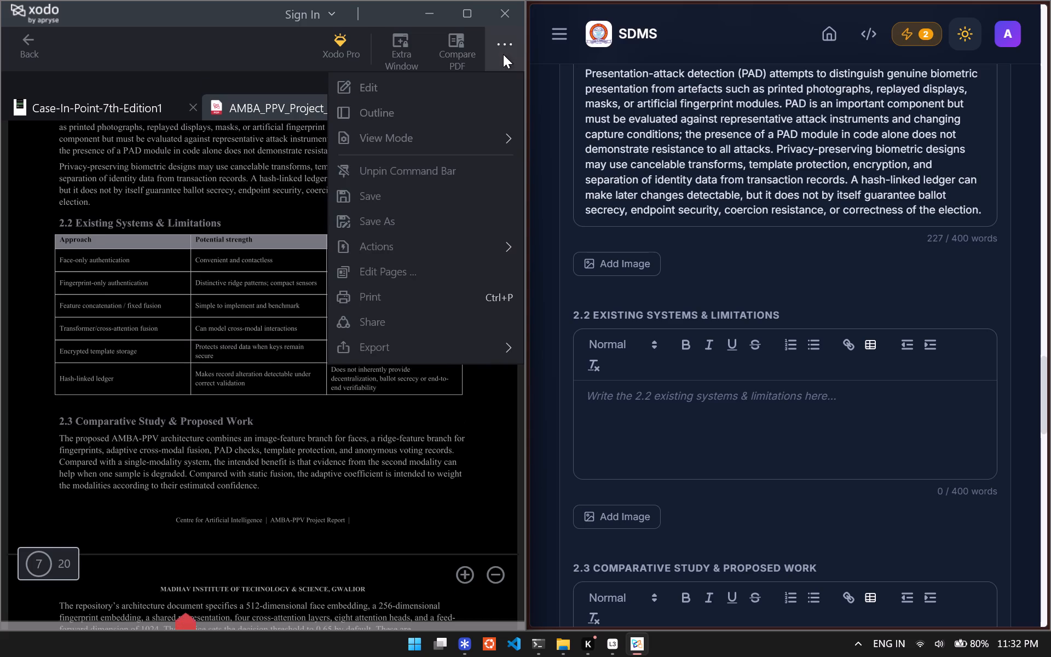
{"action": "left_click", "coordinate": [446, 134]}
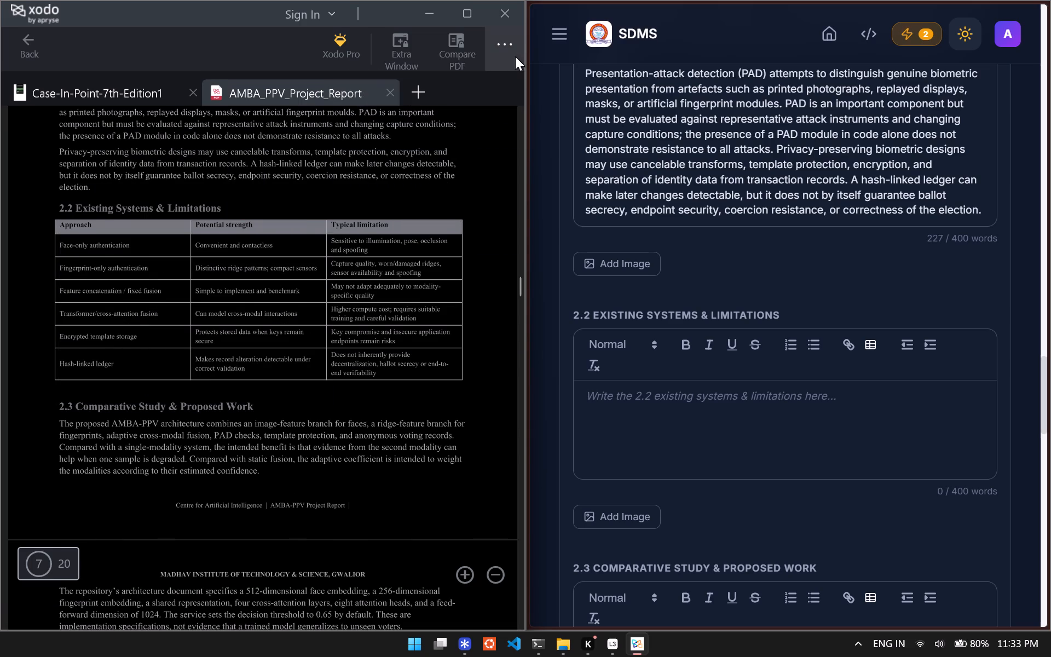
{"action": "left_click", "coordinate": [513, 55]}
{"action": "left_click", "coordinate": [455, 143]}
{"action": "left_click", "coordinate": [502, 51]}
{"action": "left_click", "coordinate": [457, 134]}
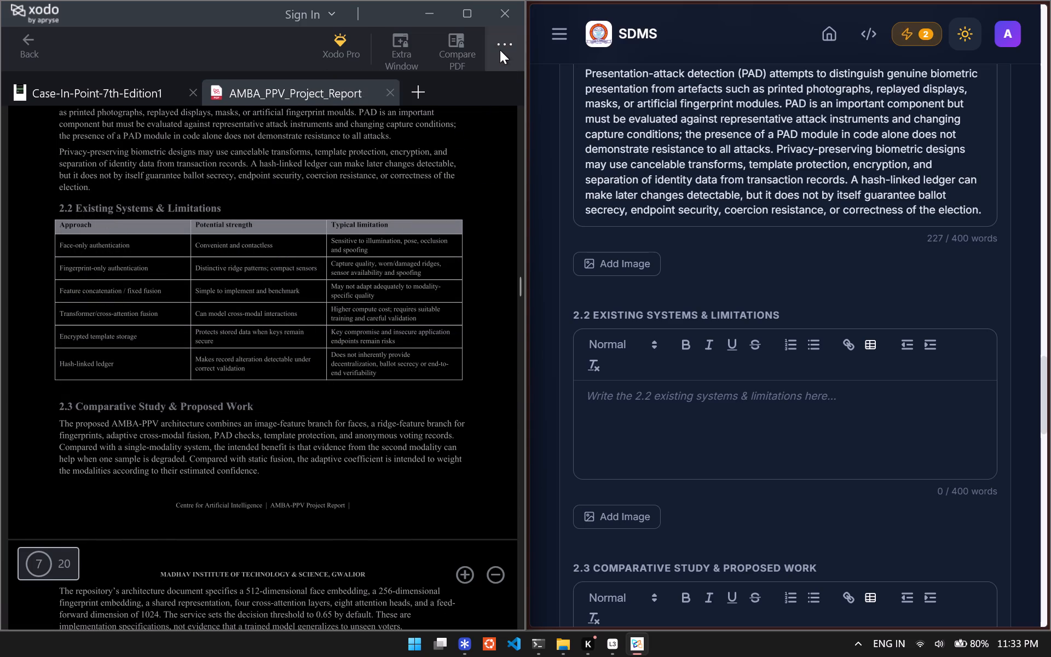
{"action": "left_click", "coordinate": [468, 19]}
{"action": "left_click", "coordinate": [1034, 39]}
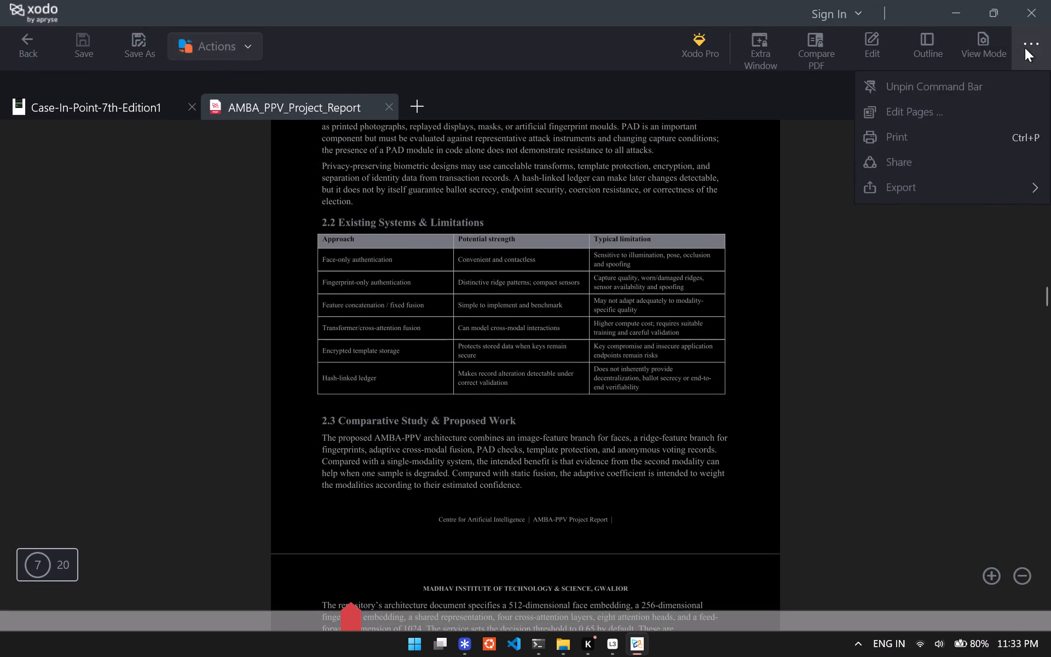
{"action": "left_click", "coordinate": [1025, 48]}
{"action": "left_click", "coordinate": [979, 53]}
{"action": "left_click", "coordinate": [898, 204]}
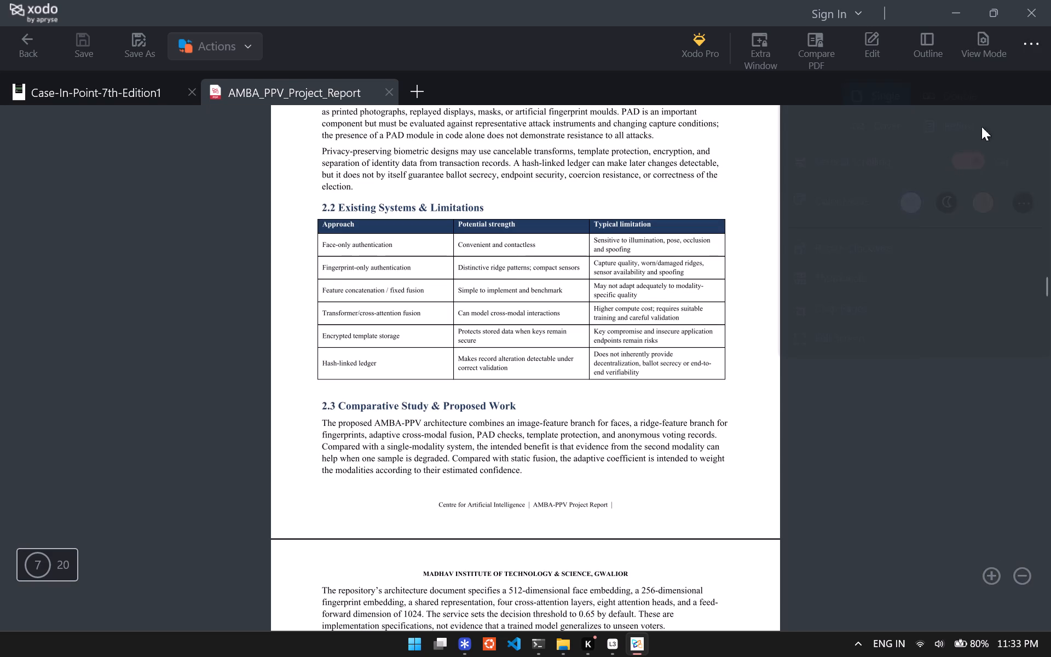
{"action": "key", "text": "super+Left"}
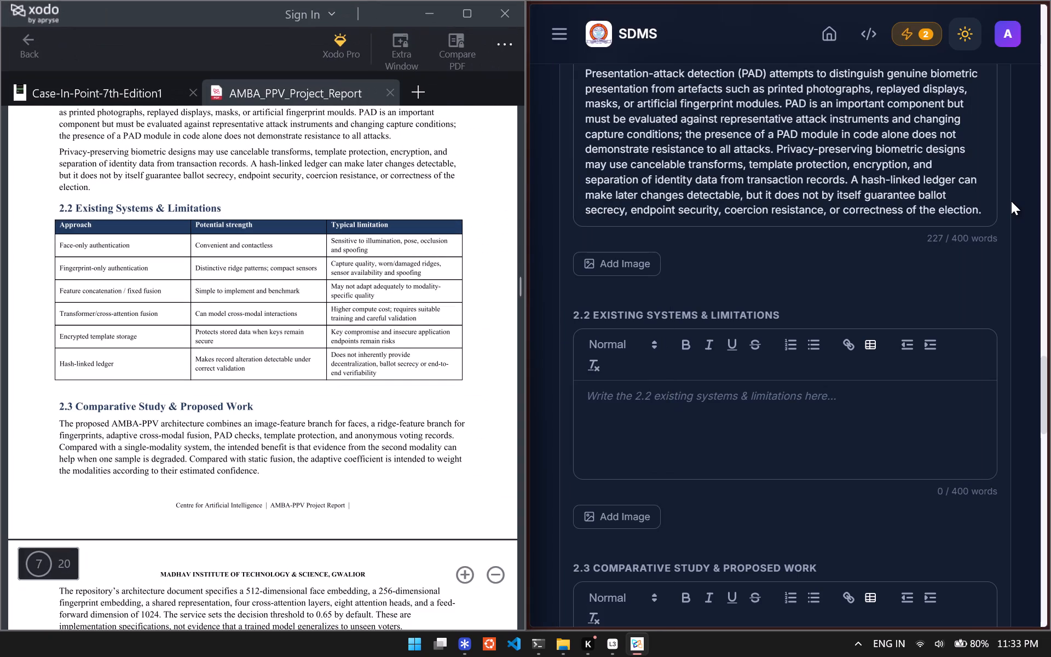
Enlarge the report's 2.2 Existing Systems & Limitations table full screen and capture a screenshot of exactly the table area.
{"action": "scroll", "coordinate": [191, 252], "scroll_direction": "up", "scroll_amount": 1}
{"action": "scroll", "coordinate": [220, 303], "scroll_direction": "down", "scroll_amount": 1}
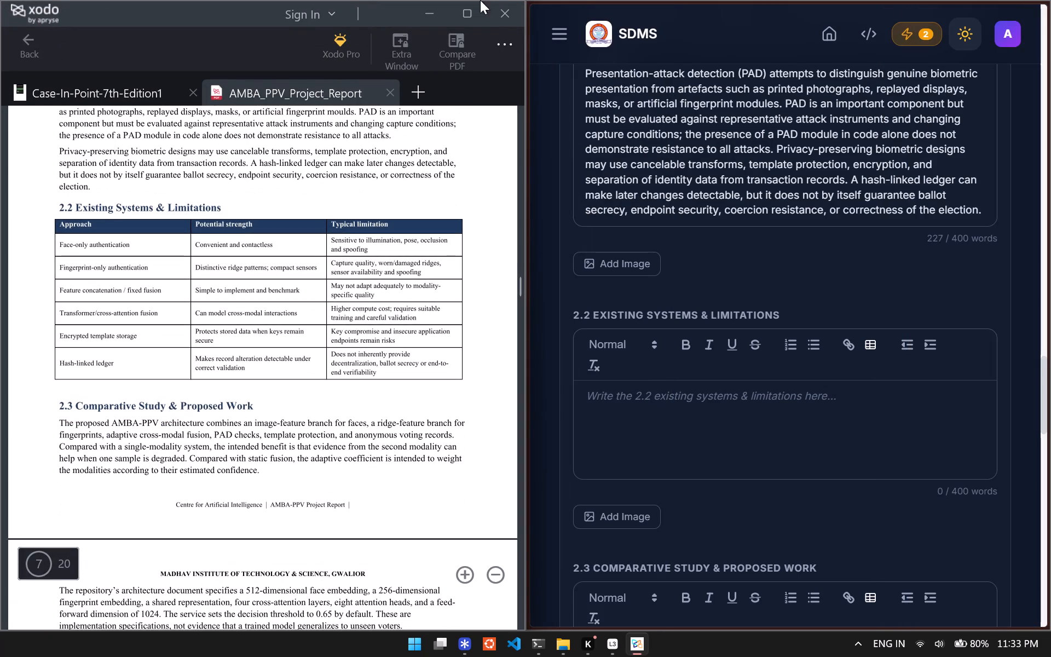
{"action": "left_click", "coordinate": [473, 9]}
{"action": "scroll", "coordinate": [688, 344], "scroll_direction": "up", "scroll_amount": 5, "text": "ctrl"}
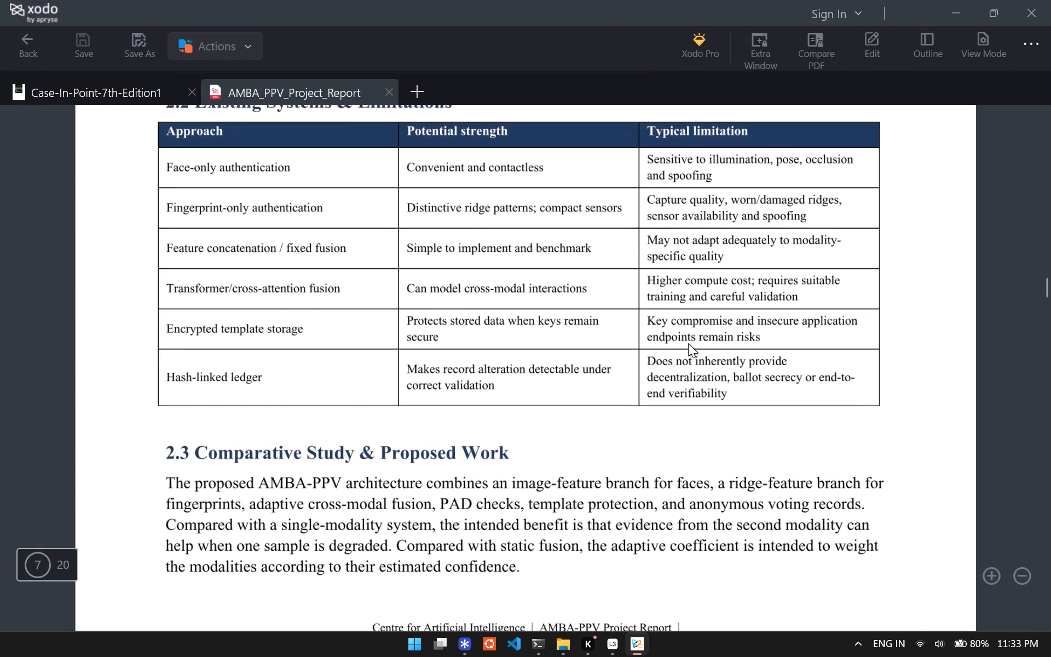
{"action": "scroll", "coordinate": [687, 343], "scroll_direction": "up", "scroll_amount": 2}
{"action": "scroll", "coordinate": [703, 356], "scroll_direction": "up", "scroll_amount": 2, "text": "ctrl"}
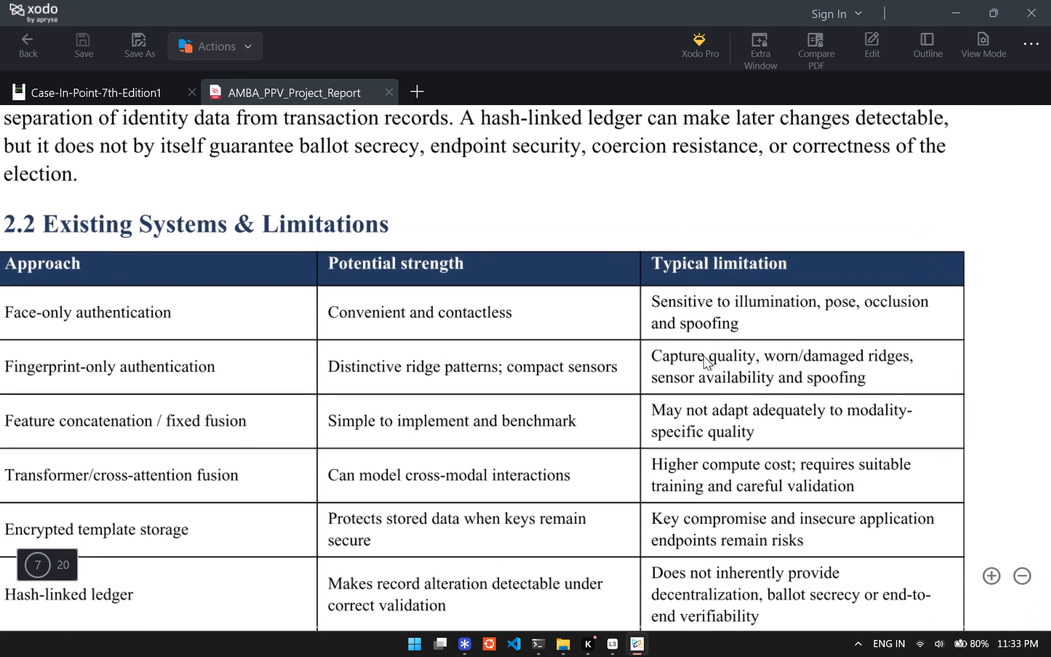
{"action": "scroll", "coordinate": [703, 356], "scroll_direction": "down", "scroll_amount": 1, "text": "ctrl"}
{"action": "scroll", "coordinate": [699, 383], "scroll_direction": "down", "scroll_amount": 2}
{"action": "scroll", "coordinate": [699, 379], "scroll_direction": "up", "scroll_amount": 1}
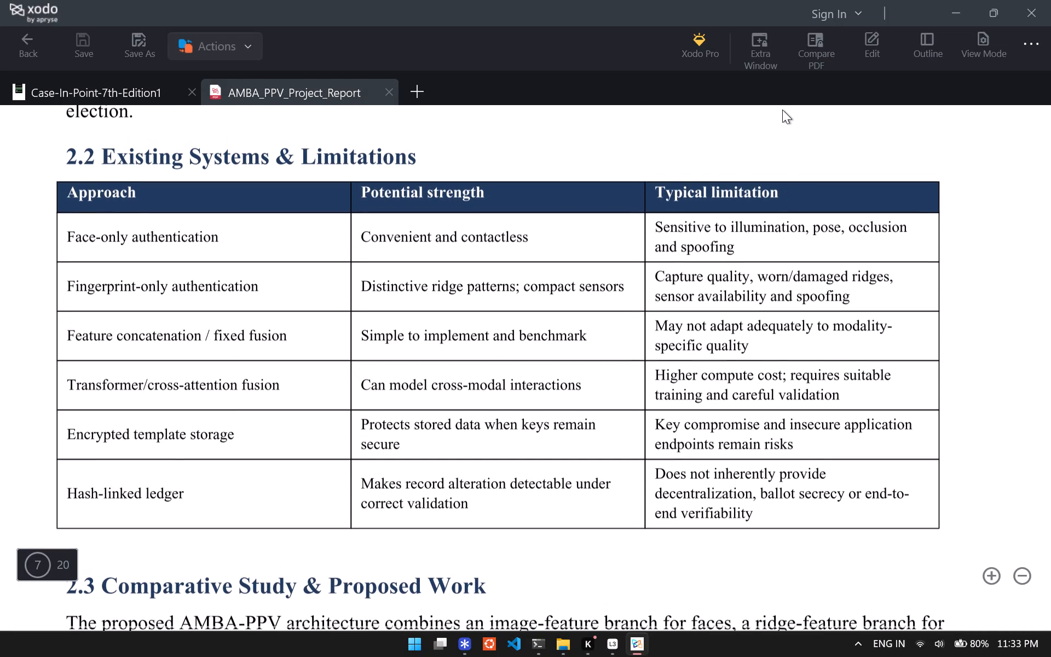
{"action": "key", "text": "shift+super+s"}
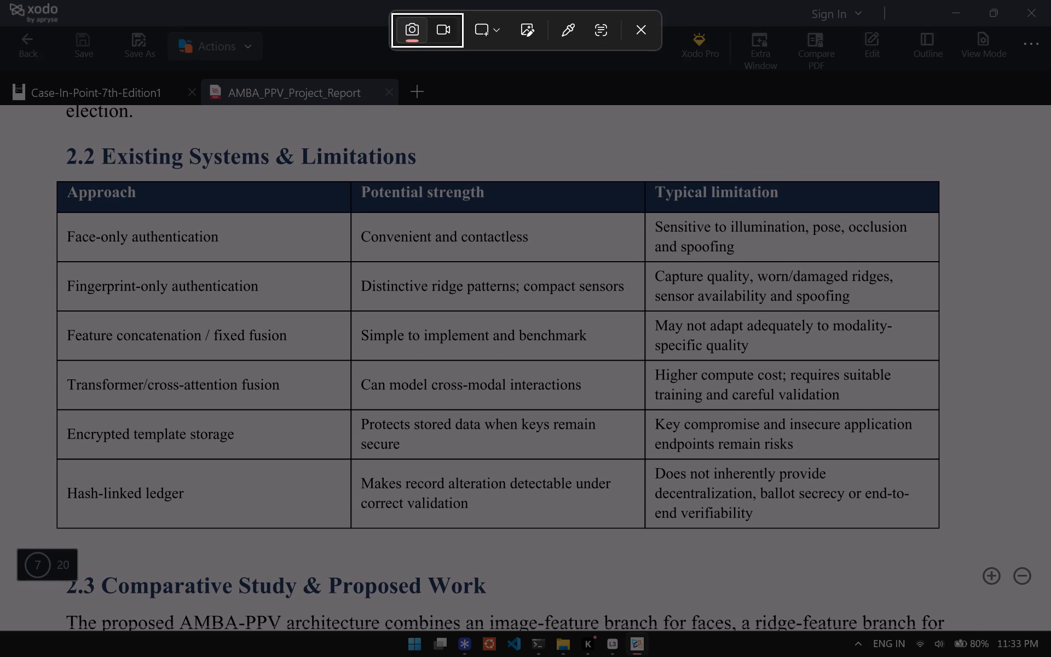
{"action": "left_click_drag", "start_coordinate": [57, 180], "coordinate": [939, 533]}
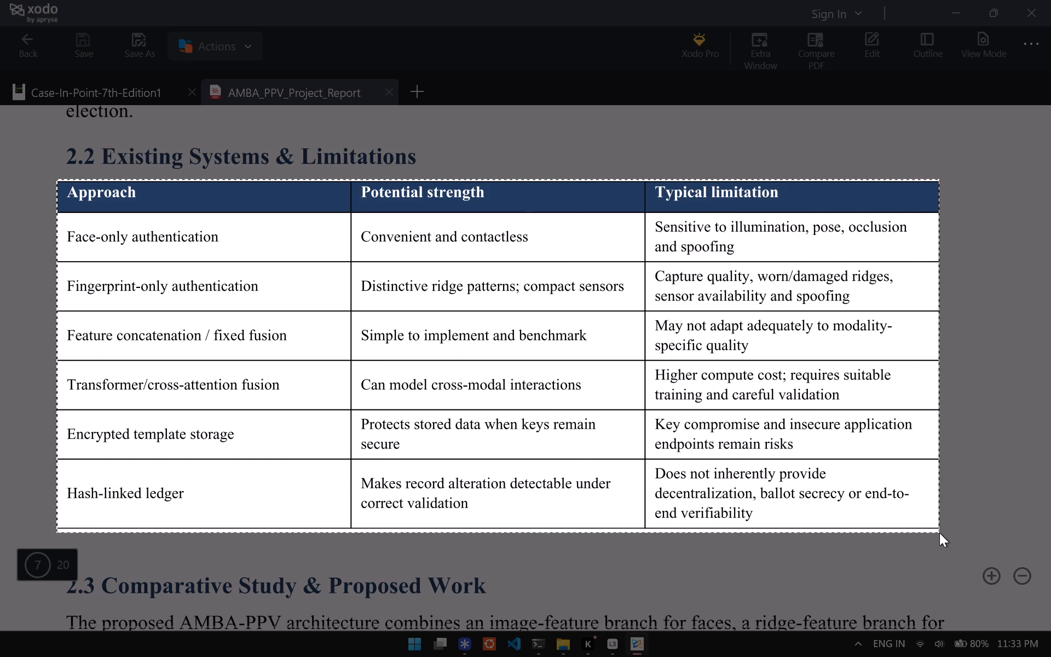
{"action": "left_click_drag", "start_coordinate": [939, 533], "coordinate": [939, 527]}
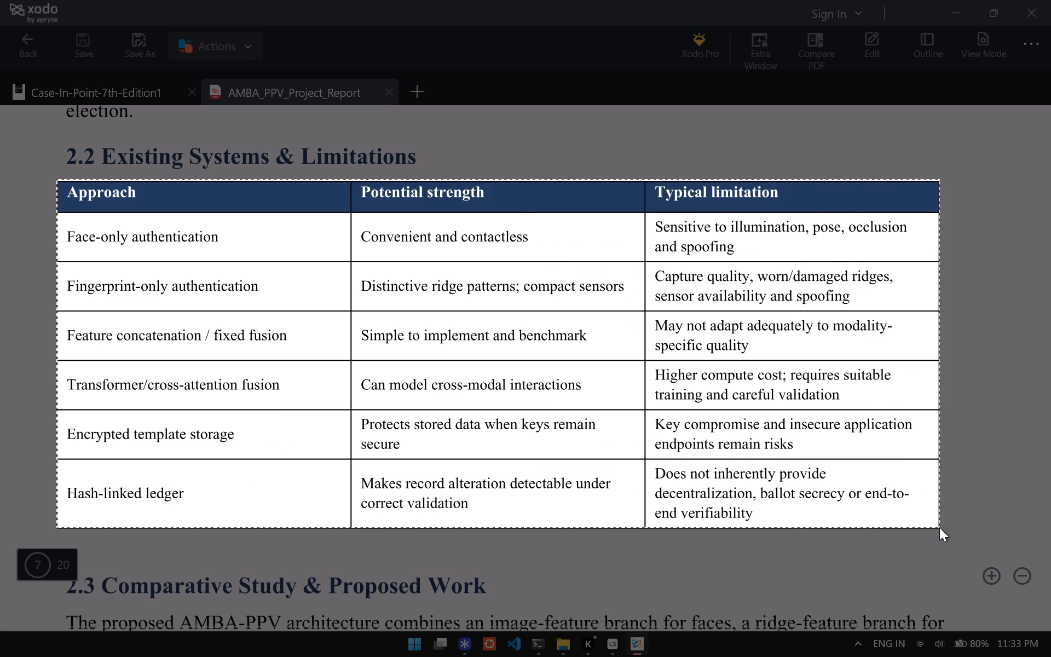
{"action": "left_click_drag", "start_coordinate": [939, 527], "coordinate": [940, 527]}
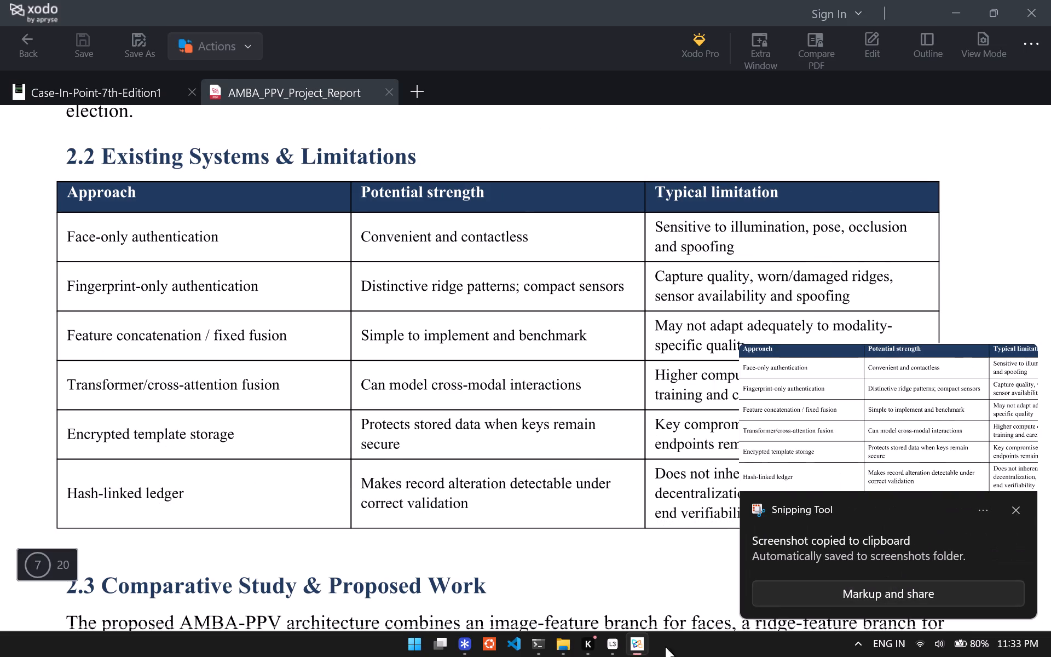
Place the report viewer back beside the form.
{"action": "key", "text": "super+Left"}
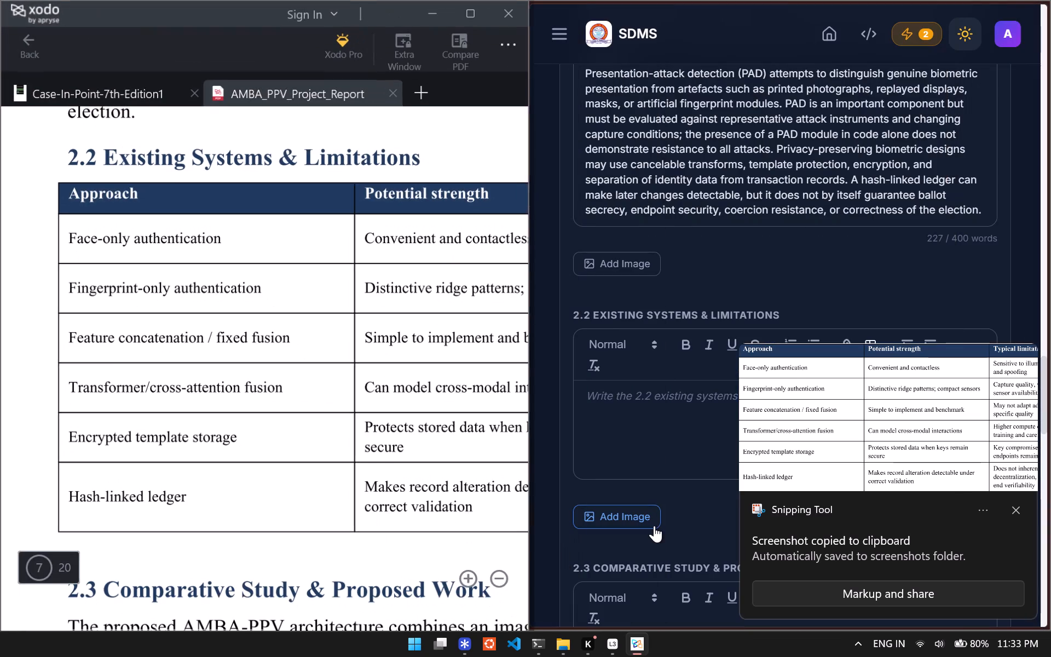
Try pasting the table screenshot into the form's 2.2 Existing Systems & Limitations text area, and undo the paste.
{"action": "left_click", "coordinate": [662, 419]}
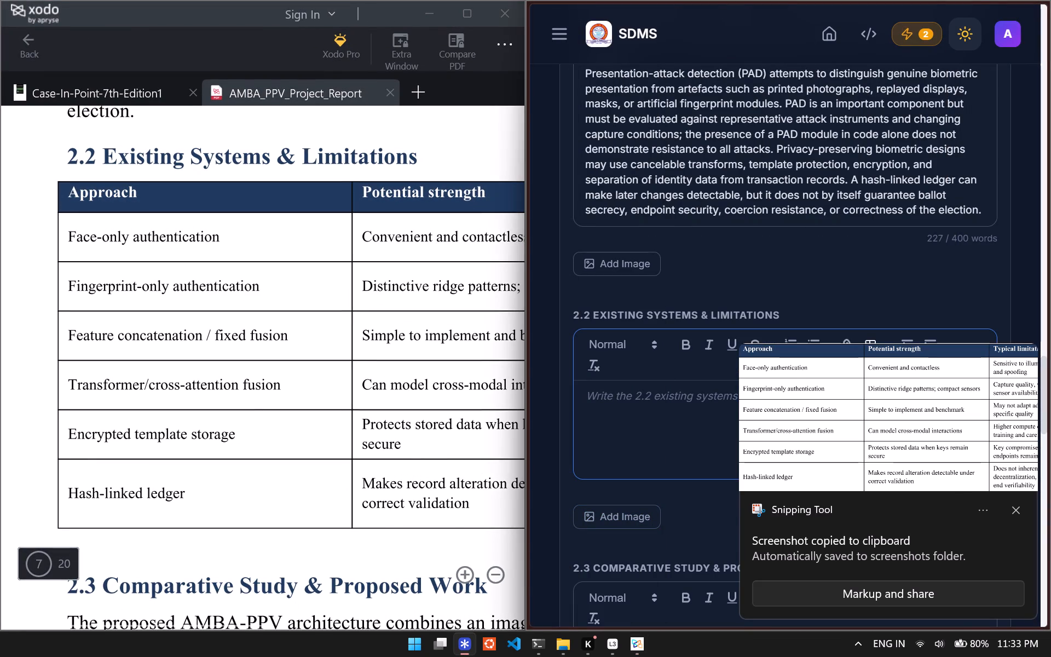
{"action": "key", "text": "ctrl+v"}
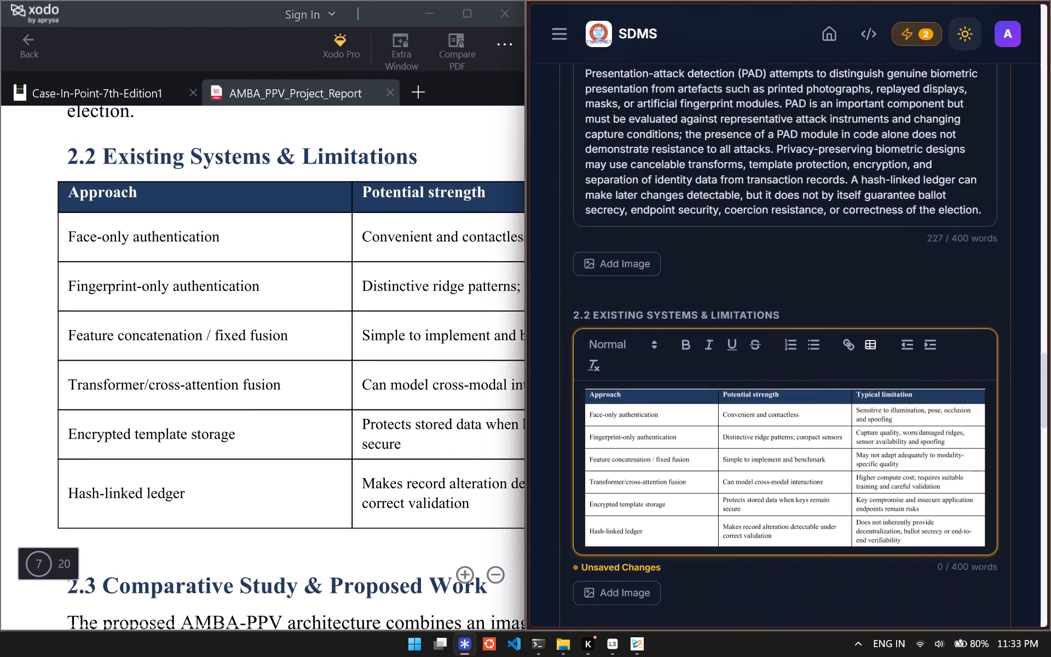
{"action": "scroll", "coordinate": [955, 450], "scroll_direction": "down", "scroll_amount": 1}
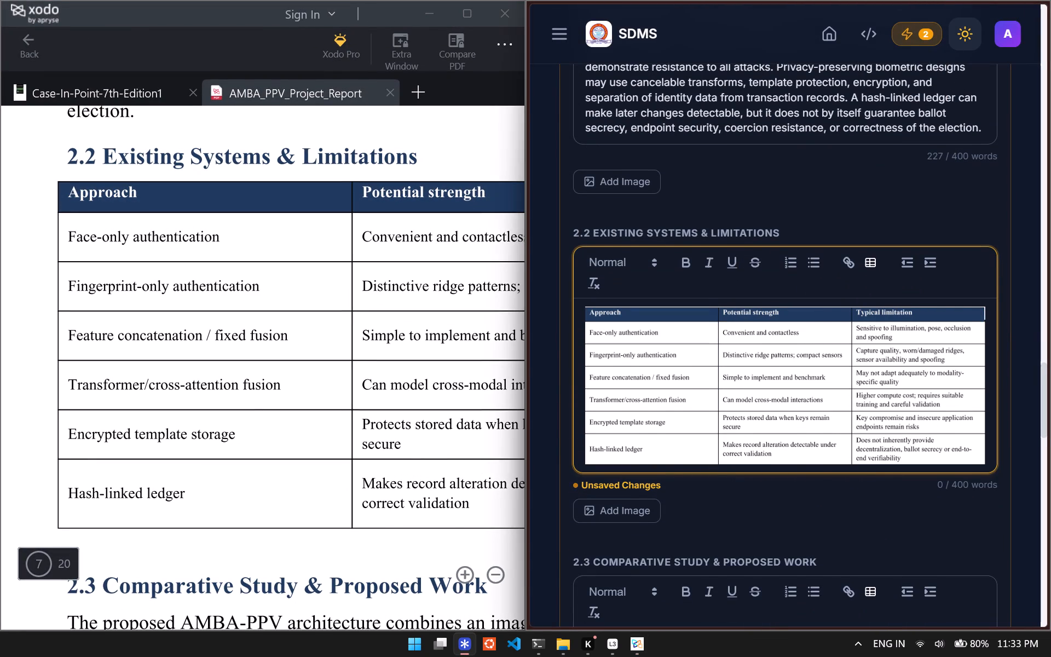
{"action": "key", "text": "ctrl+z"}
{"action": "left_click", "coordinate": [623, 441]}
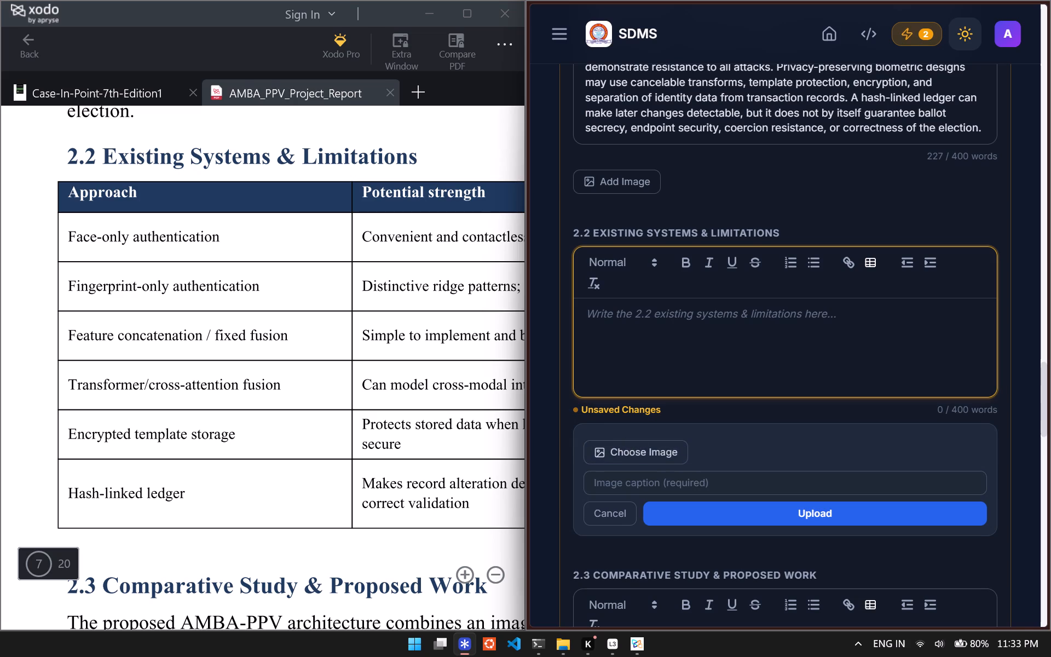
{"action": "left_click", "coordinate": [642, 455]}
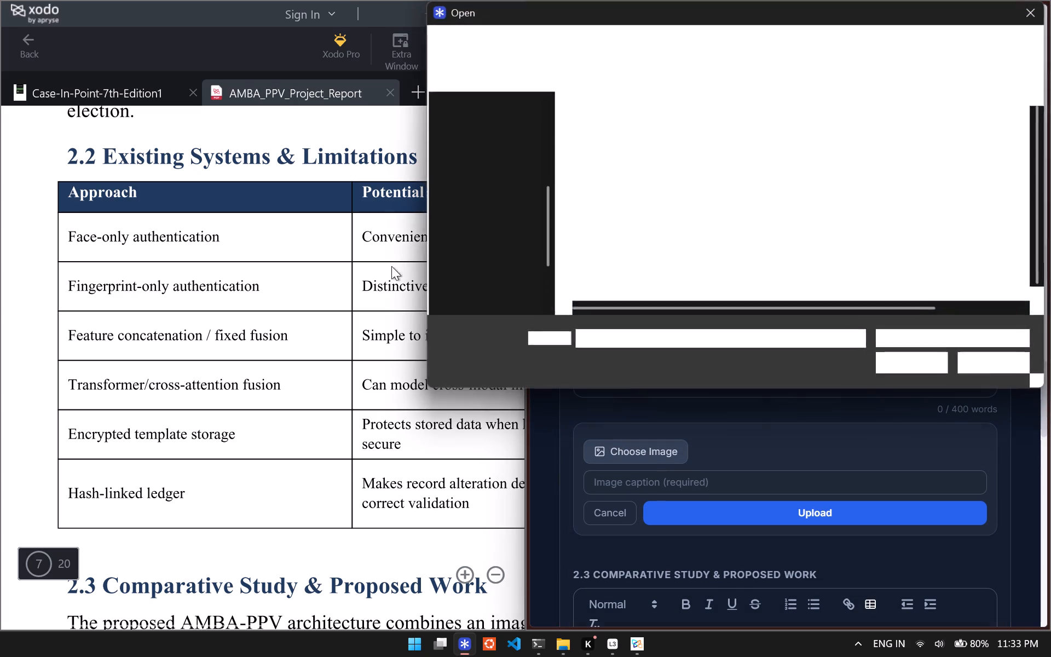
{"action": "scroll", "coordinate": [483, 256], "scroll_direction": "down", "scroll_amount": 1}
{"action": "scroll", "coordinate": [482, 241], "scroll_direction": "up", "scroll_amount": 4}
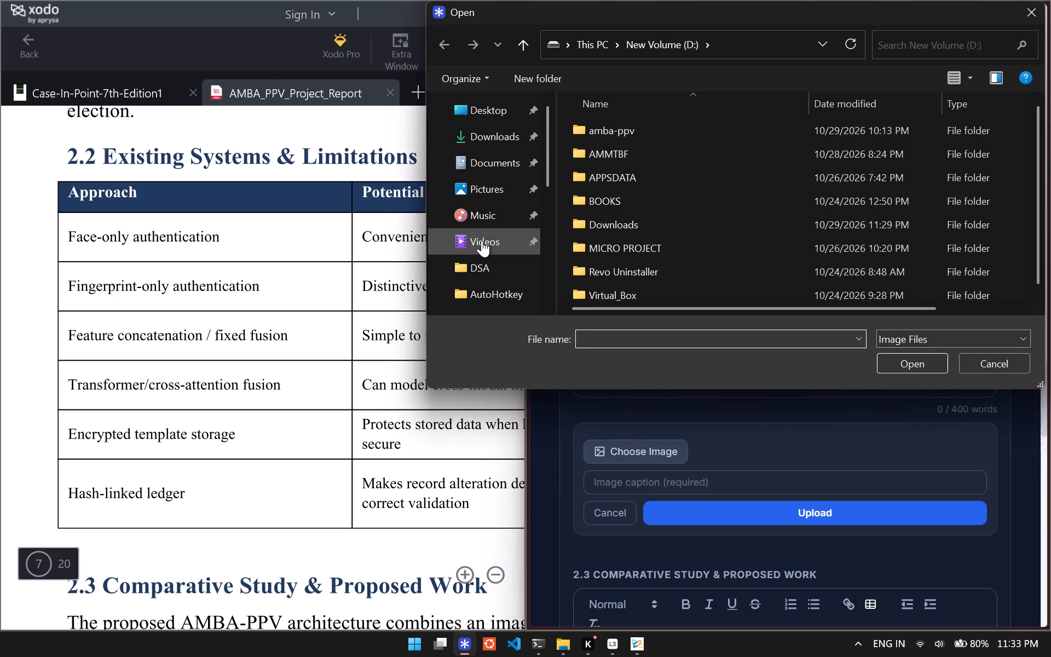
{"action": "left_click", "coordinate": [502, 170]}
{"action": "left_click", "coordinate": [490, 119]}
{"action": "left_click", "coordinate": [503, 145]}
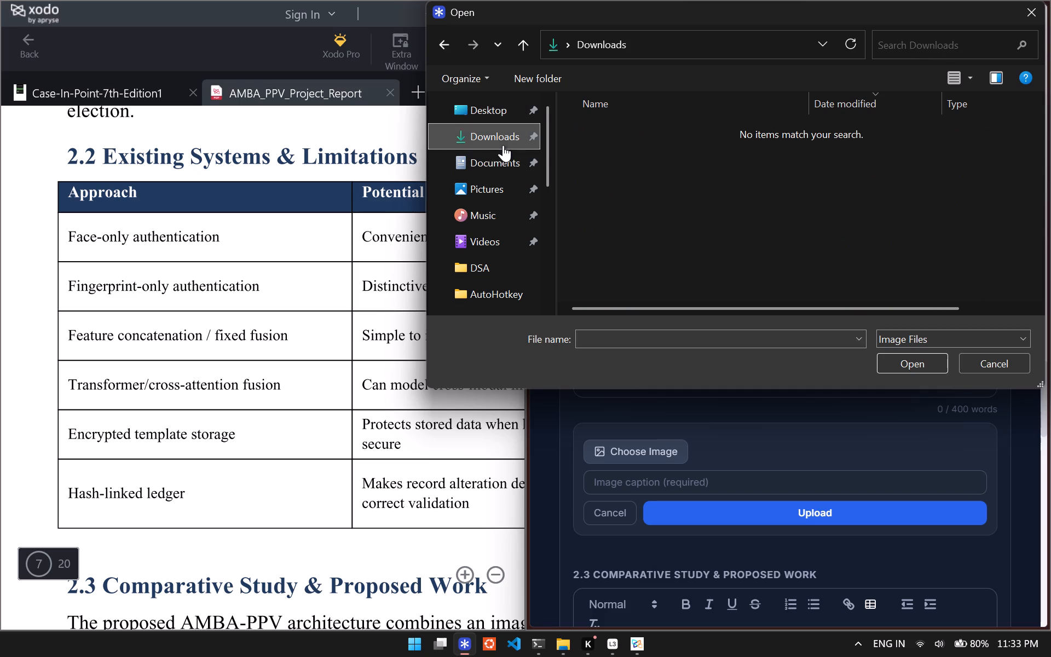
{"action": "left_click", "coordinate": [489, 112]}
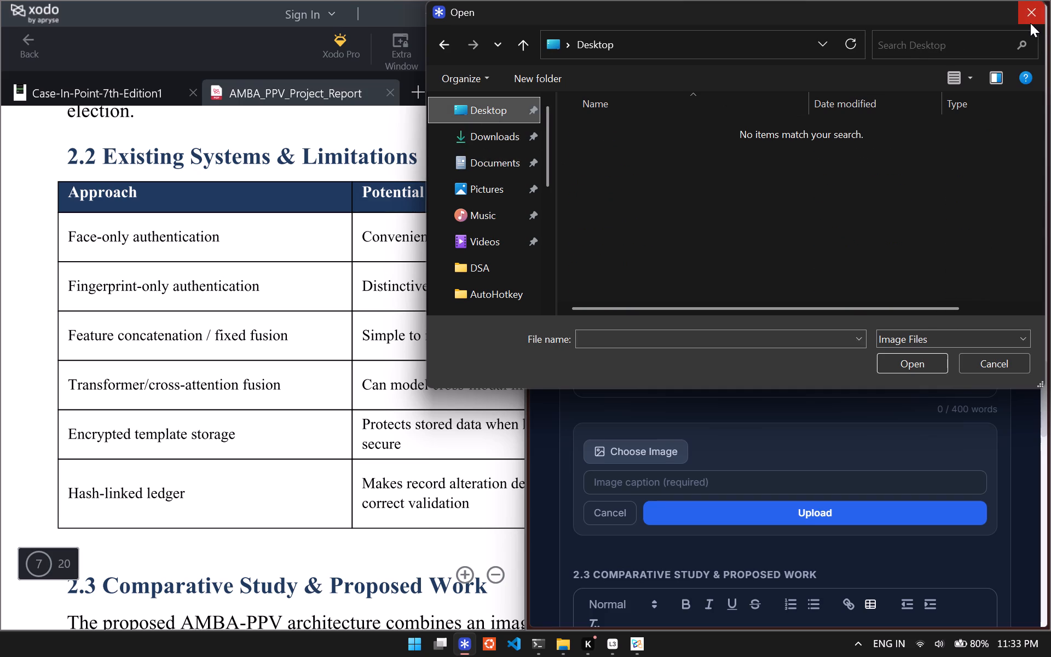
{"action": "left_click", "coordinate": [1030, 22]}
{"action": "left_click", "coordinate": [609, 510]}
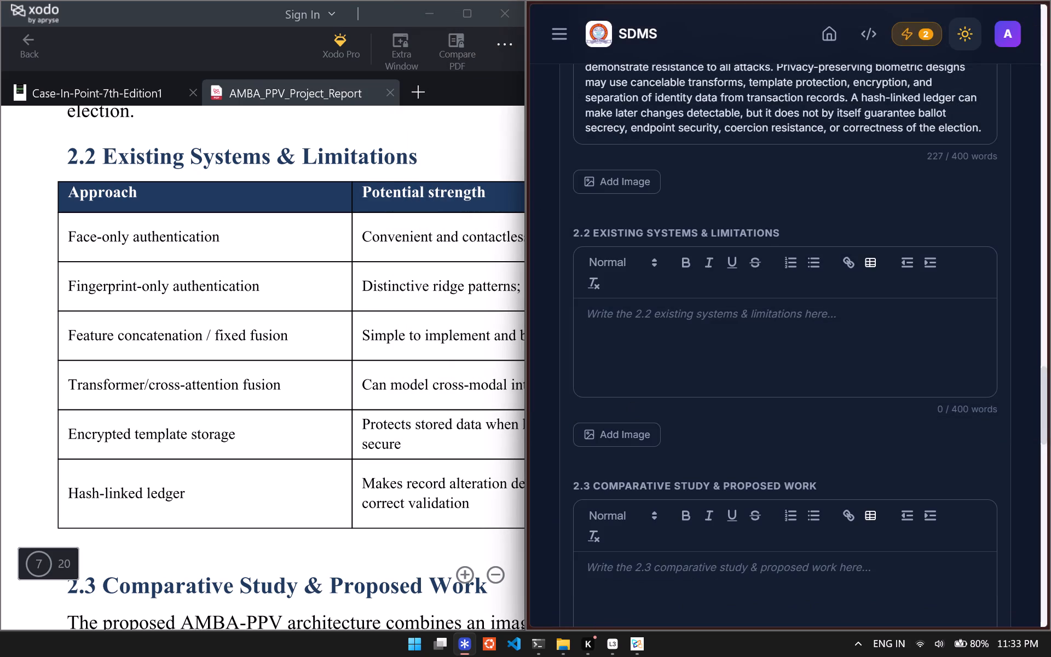
Paste the captured table screenshot into the form's 2.2 Existing Systems & Limitations text area.
{"action": "left_click", "coordinate": [674, 329]}
{"action": "key", "text": "ctrl+v"}
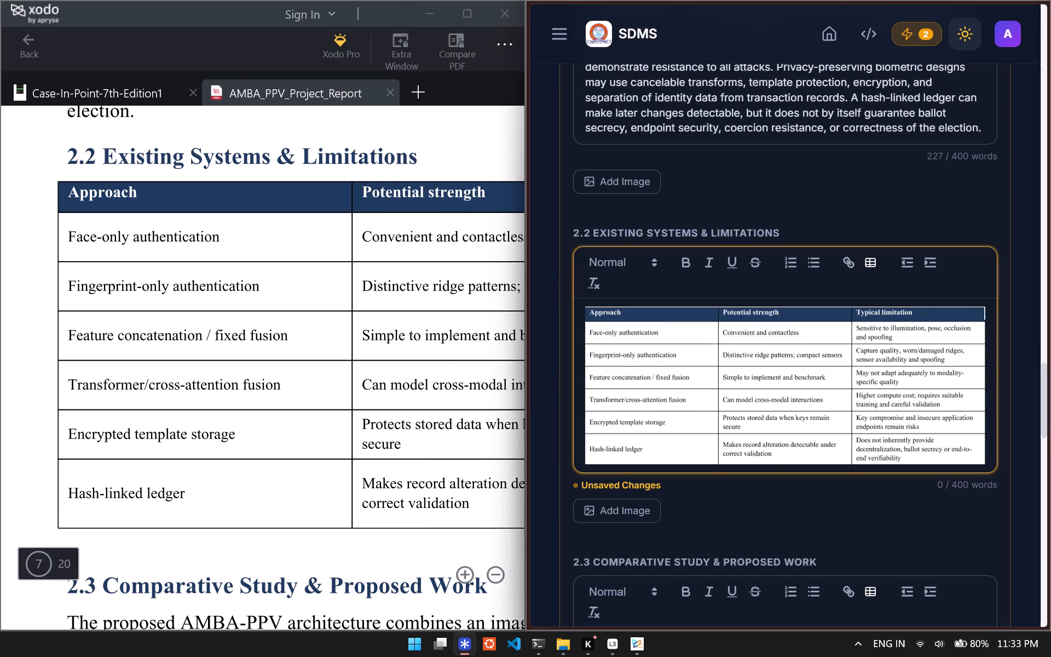
Copy the report's full 2.3 Comparative Study & Proposed Work text across both pages into the form's 2.3 text area.
{"action": "scroll", "coordinate": [801, 402], "scroll_direction": "down", "scroll_amount": 4}
{"action": "scroll", "coordinate": [282, 381], "scroll_direction": "down", "scroll_amount": 4}
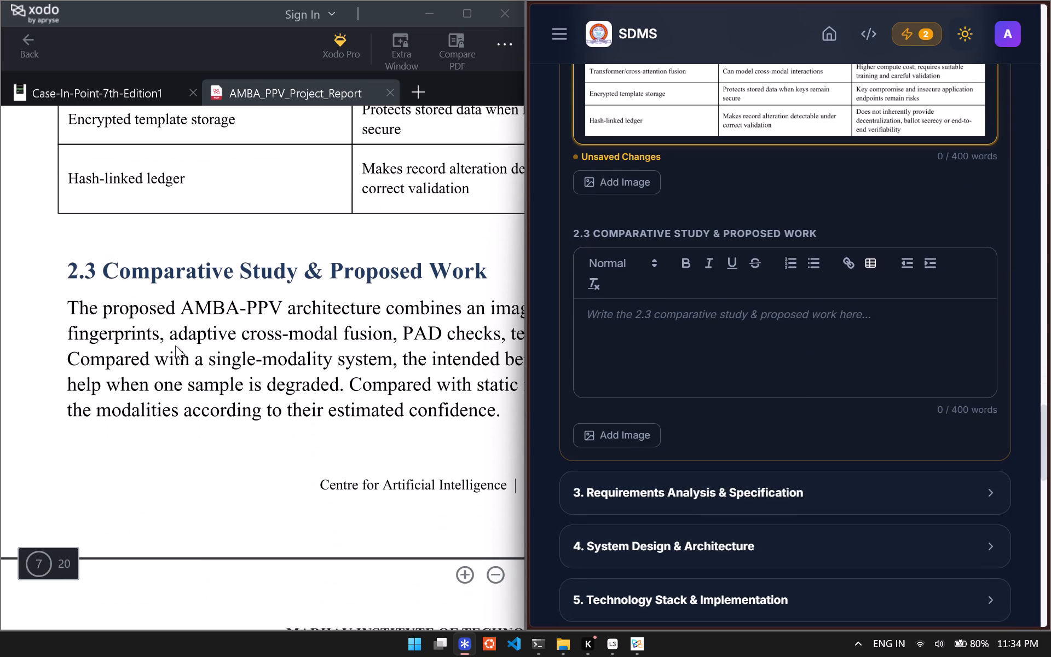
{"action": "scroll", "coordinate": [157, 341], "scroll_direction": "up", "scroll_amount": 3}
{"action": "scroll", "coordinate": [157, 339], "scroll_direction": "down", "scroll_amount": 2}
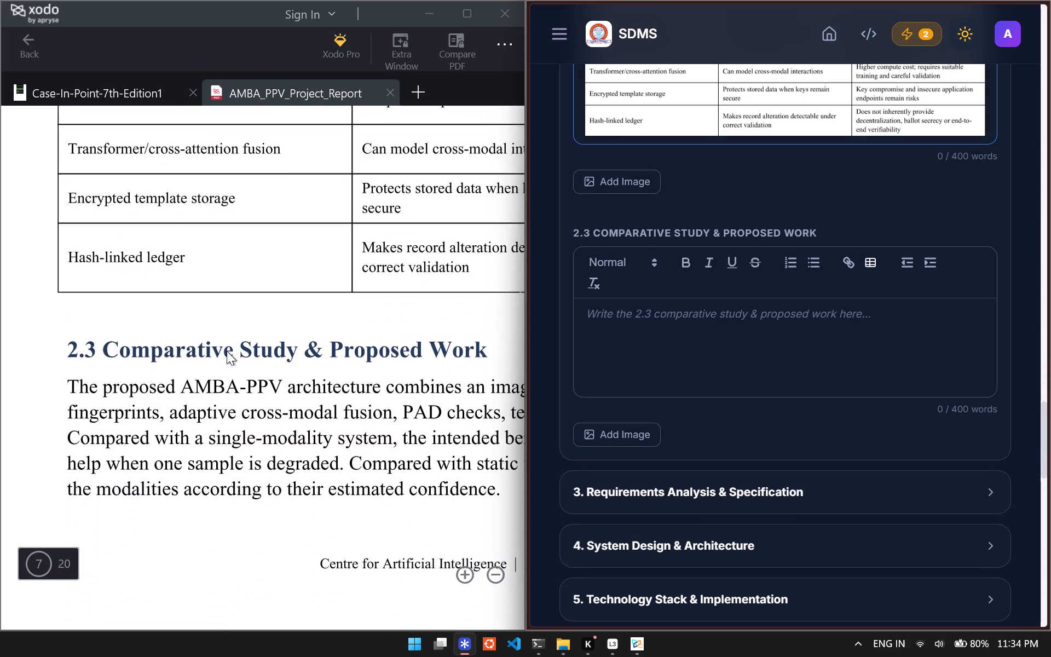
{"action": "scroll", "coordinate": [227, 351], "scroll_direction": "down", "scroll_amount": 9, "text": "ctrl"}
{"action": "scroll", "coordinate": [226, 351], "scroll_direction": "down", "scroll_amount": 1}
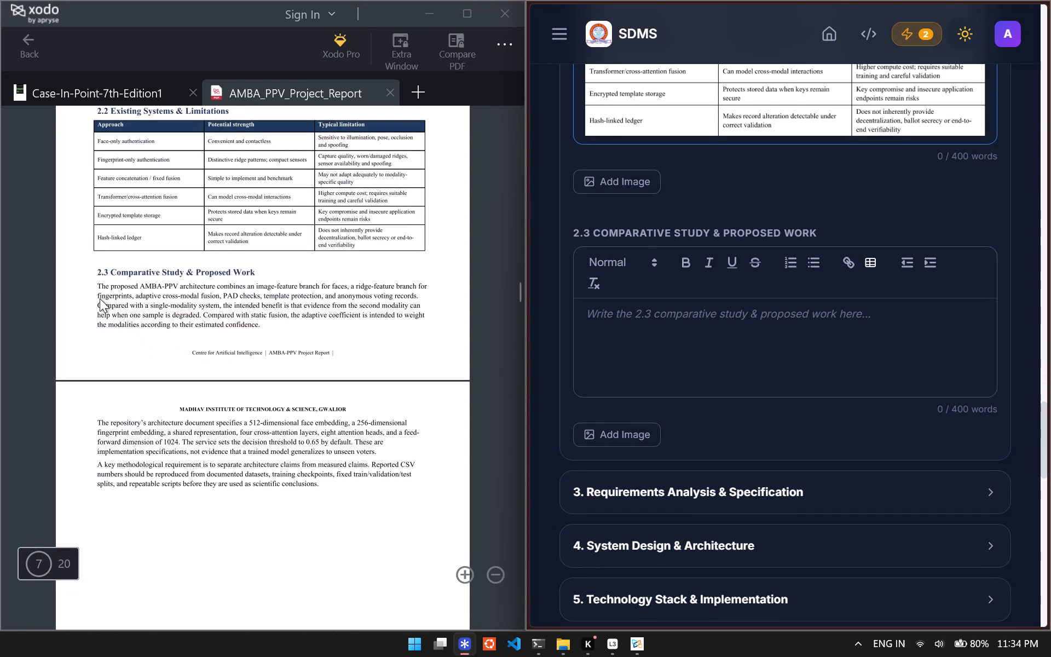
{"action": "left_click_drag", "start_coordinate": [96, 283], "coordinate": [349, 499]}
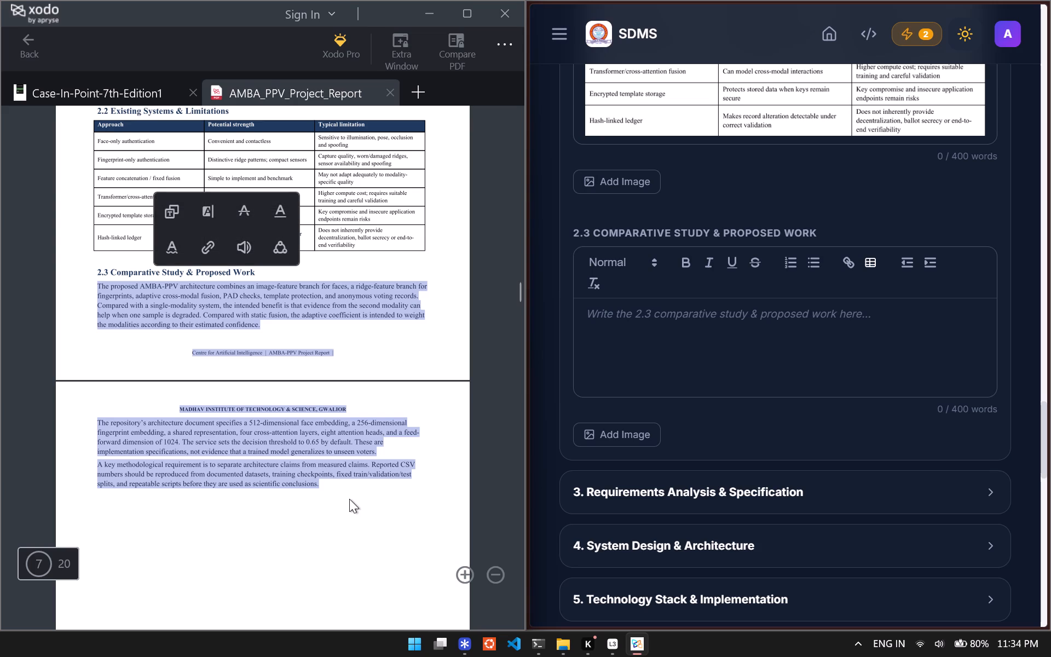
{"action": "key", "text": "ctrl+c"}
{"action": "left_click", "coordinate": [627, 326]}
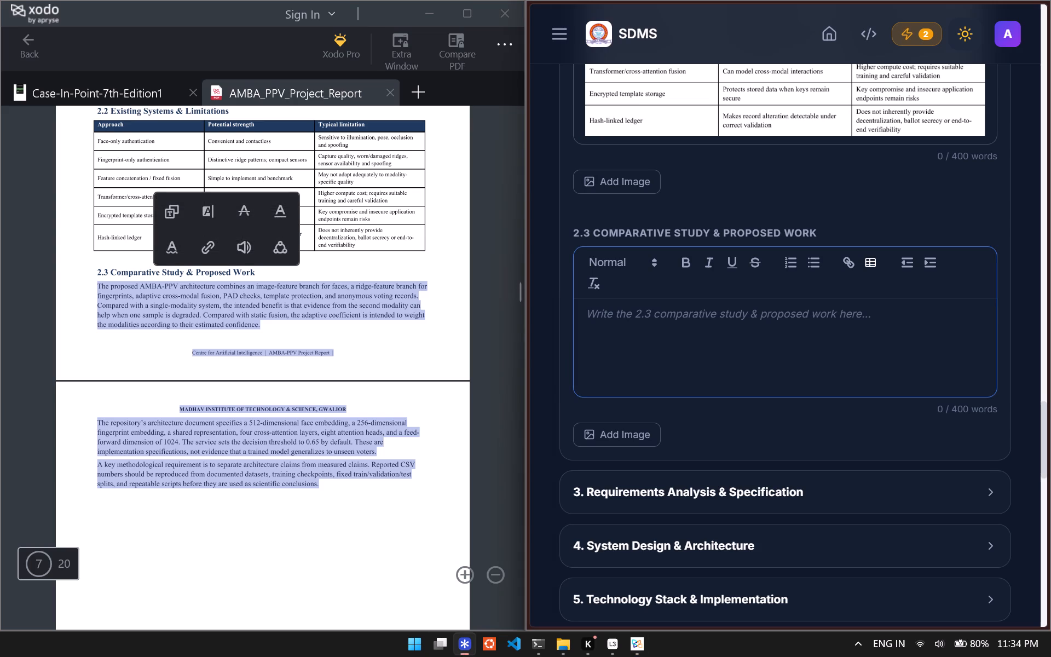
{"action": "key", "text": "ctrl+c"}
{"action": "key", "text": "ctrl+v"}
{"action": "left_click", "coordinate": [659, 318], "text": "ctrl"}
{"action": "key", "text": "ctrl+v"}
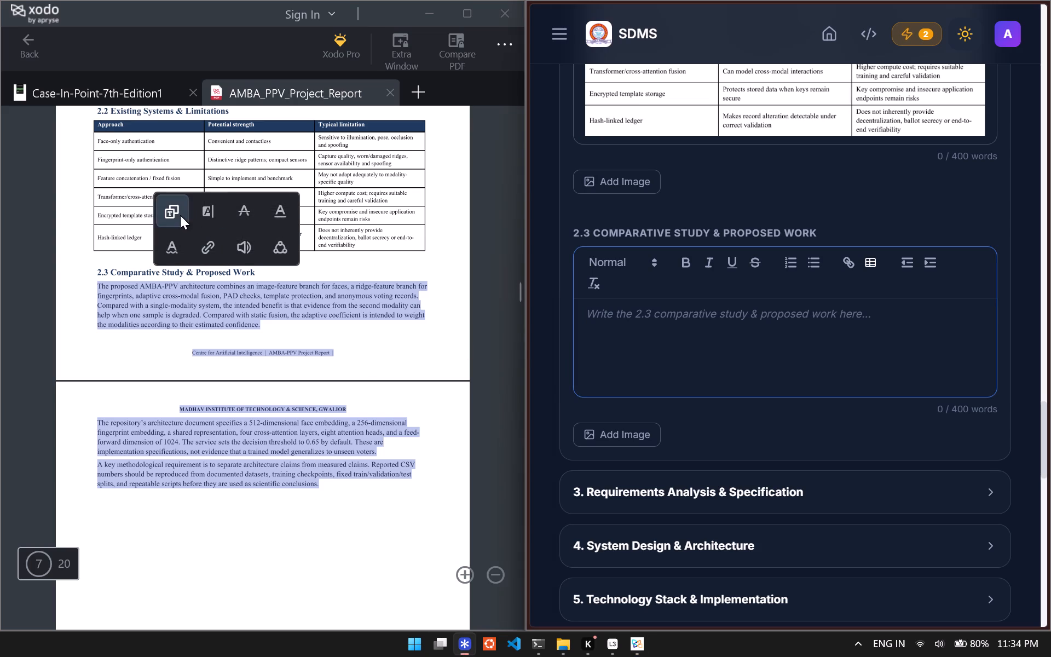
{"action": "left_click", "coordinate": [180, 215]}
{"action": "left_click", "coordinate": [711, 327]}
{"action": "key", "text": "ctrl+v"}
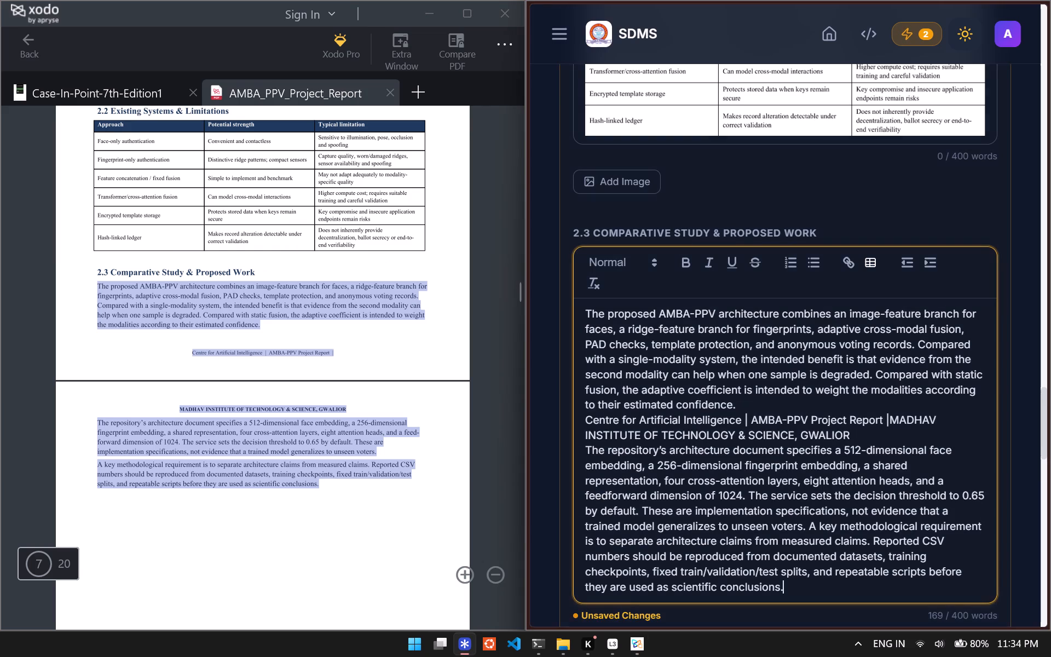
Replace the copied page footer and institute header in the form's 2.3 text with a blank line between the paragraphs.
{"action": "left_click_drag", "start_coordinate": [854, 434], "coordinate": [751, 422]}
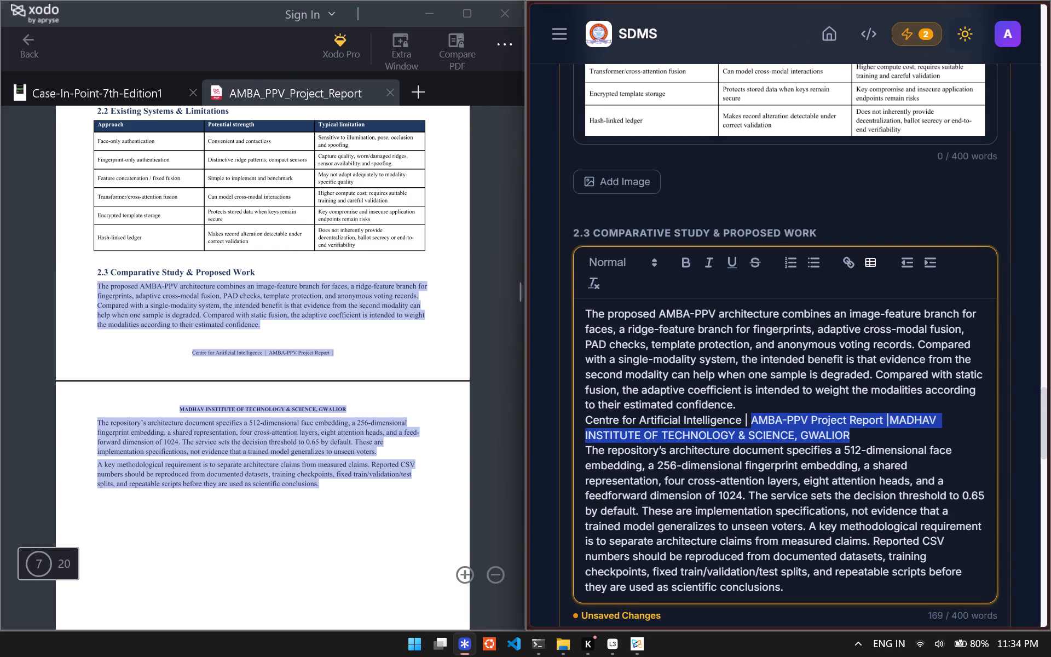
{"action": "left_click_drag", "start_coordinate": [751, 422], "coordinate": [581, 423]}
{"action": "key", "text": "BackSpace"}
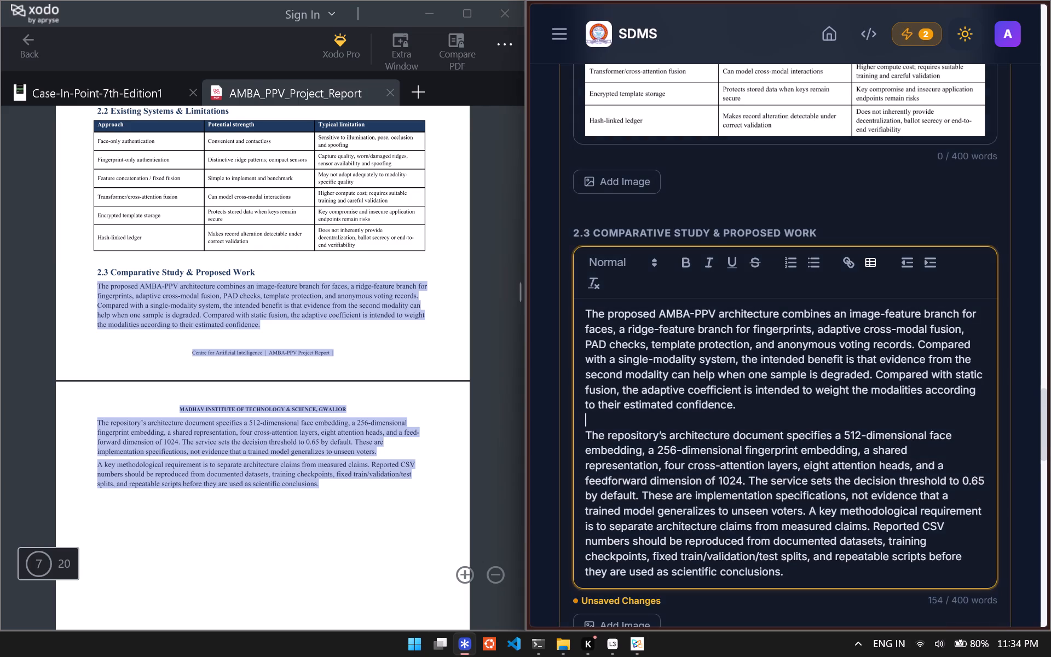
{"action": "key", "text": "BackSpace"}
{"action": "key", "text": "Return"}
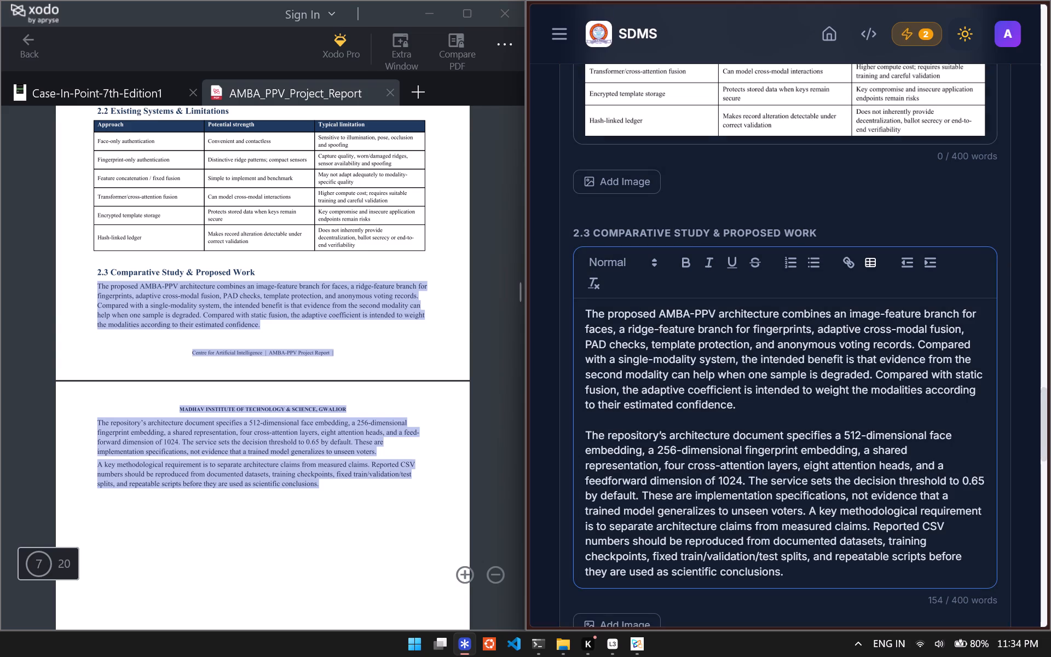
Separate the three paragraphs of the form's 2.1 Background & Survey text with blank lines.
{"action": "scroll", "coordinate": [829, 561], "scroll_direction": "up", "scroll_amount": 9}
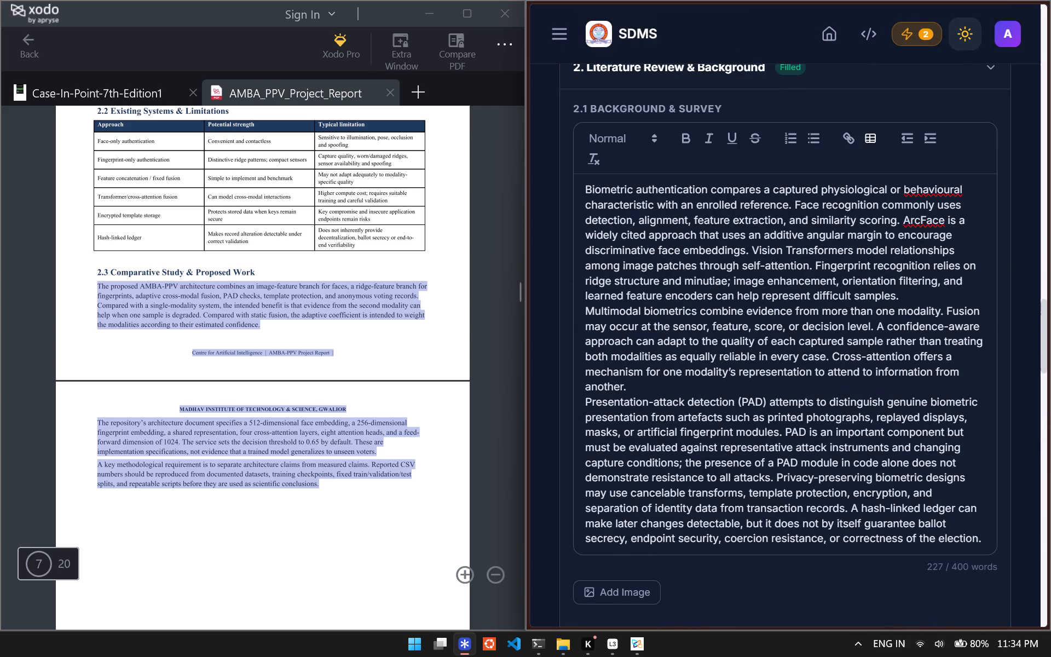
{"action": "left_click", "coordinate": [654, 393]}
{"action": "key", "text": "Return"}
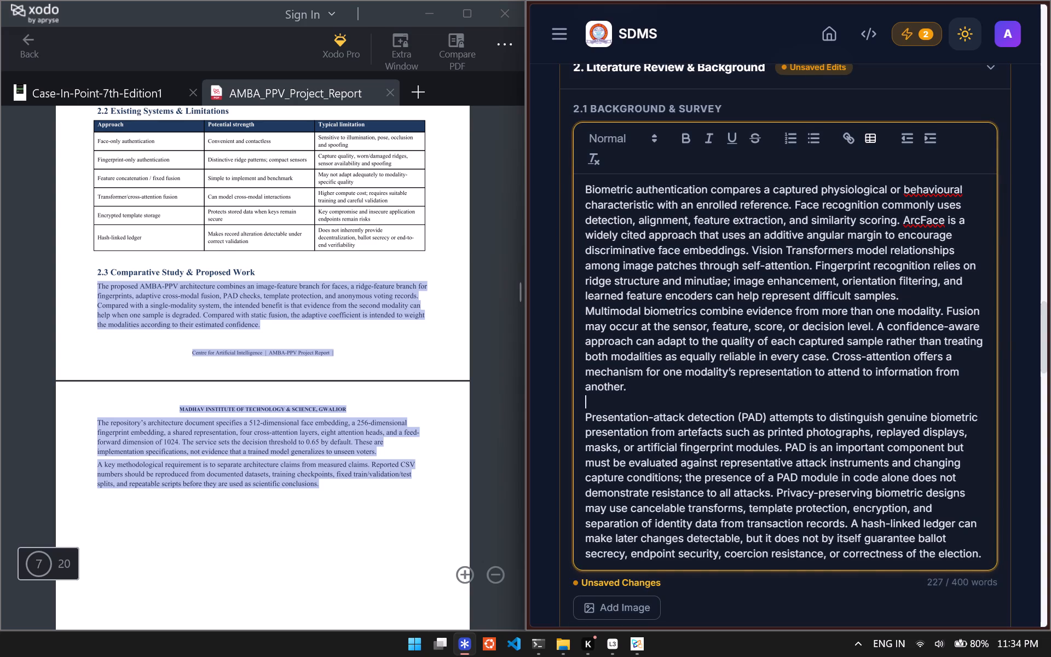
{"action": "left_click", "coordinate": [903, 296]}
{"action": "key", "text": "Return"}
Add a blank line after each of objectives 1, 2 and 3 in the form's 1.3 Objectives text.
{"action": "scroll", "coordinate": [703, 314], "scroll_direction": "up", "scroll_amount": 5}
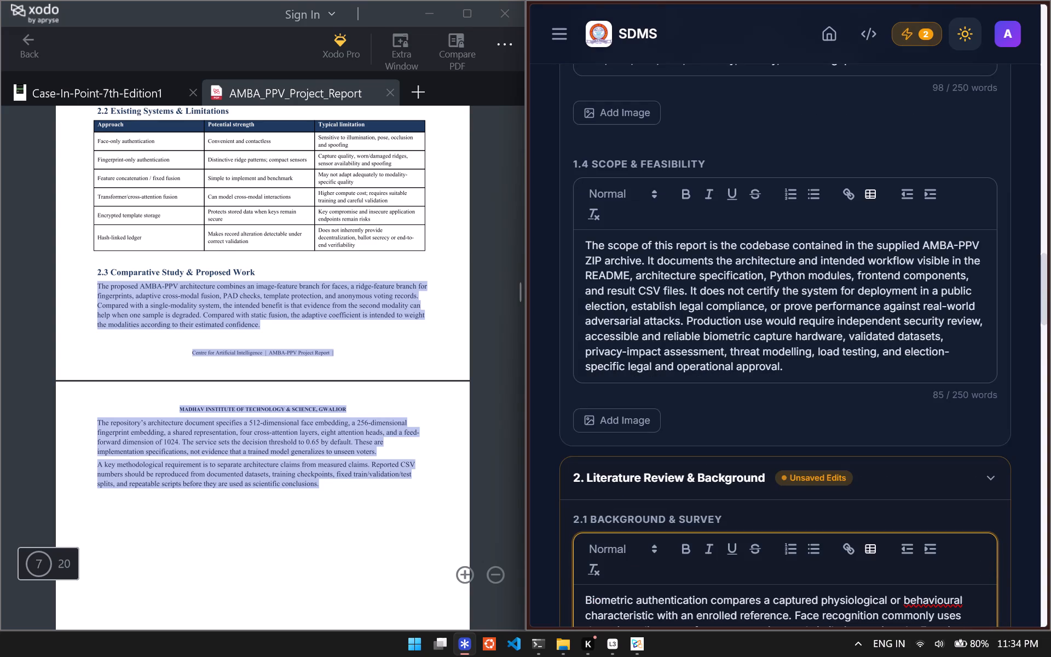
{"action": "scroll", "coordinate": [853, 339], "scroll_direction": "up", "scroll_amount": 4}
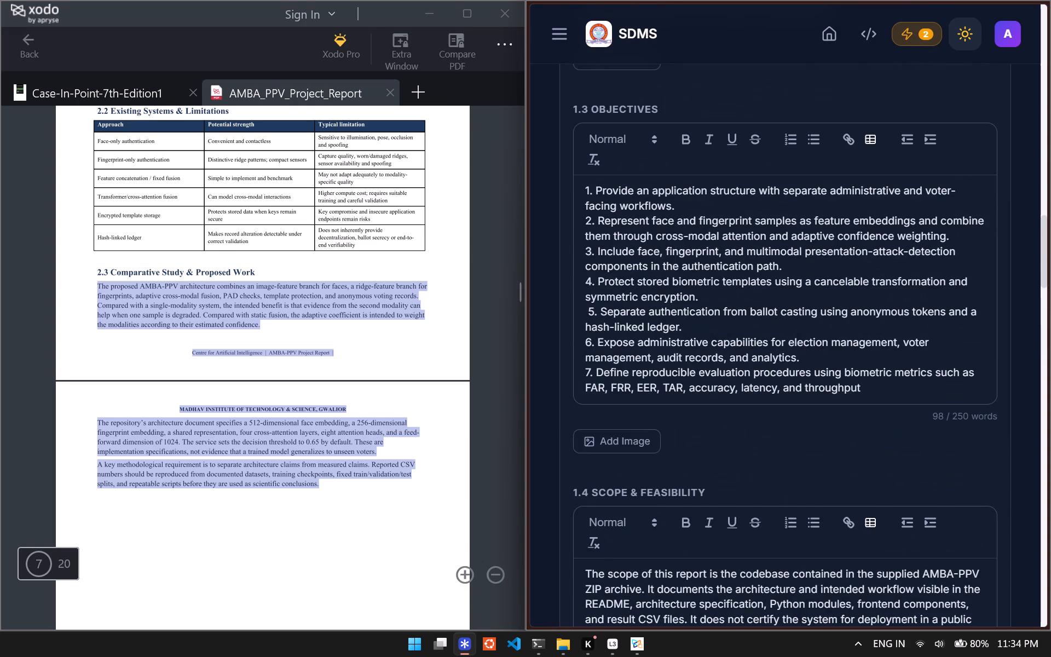
{"action": "left_click", "coordinate": [673, 204]}
{"action": "key", "text": "Return"}
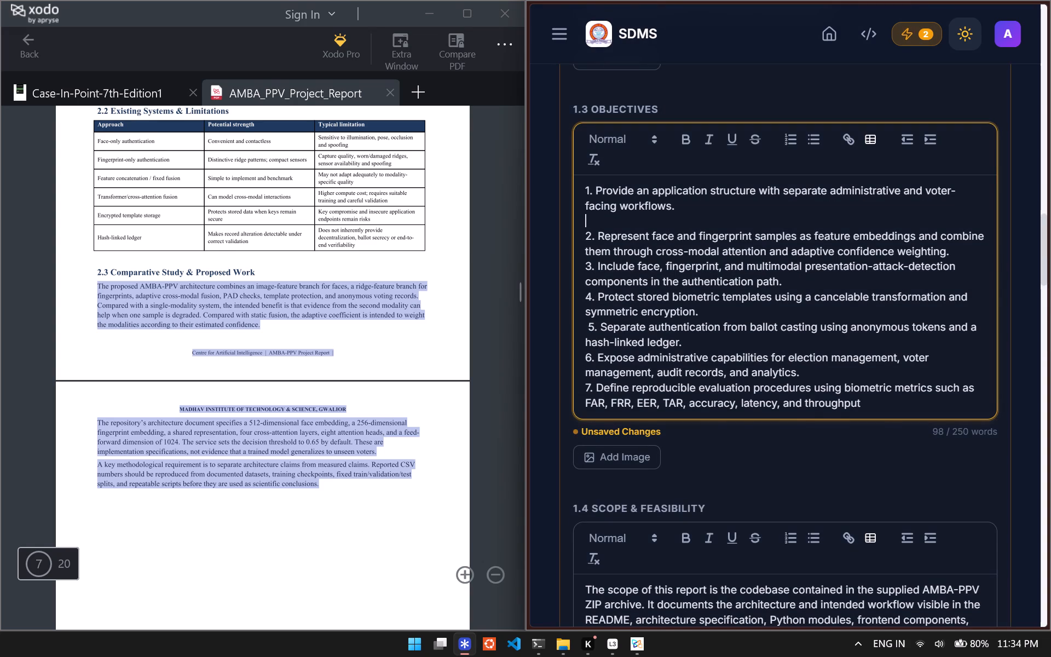
{"action": "left_click", "coordinate": [957, 250]}
{"action": "key", "text": "Return"}
{"action": "left_click", "coordinate": [786, 303]}
{"action": "key", "text": "Return"}
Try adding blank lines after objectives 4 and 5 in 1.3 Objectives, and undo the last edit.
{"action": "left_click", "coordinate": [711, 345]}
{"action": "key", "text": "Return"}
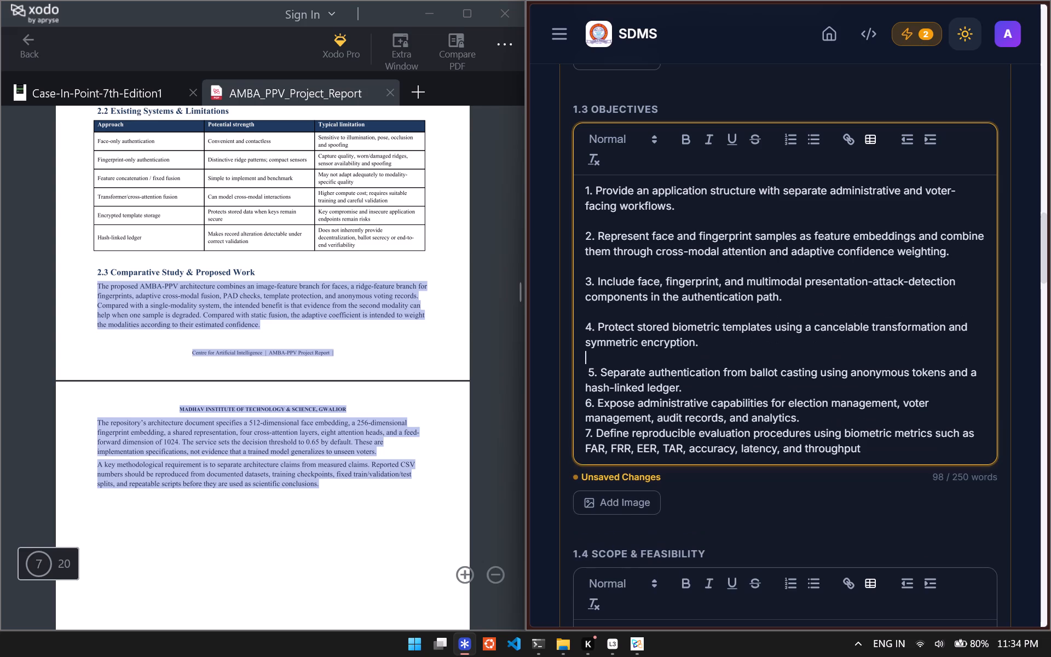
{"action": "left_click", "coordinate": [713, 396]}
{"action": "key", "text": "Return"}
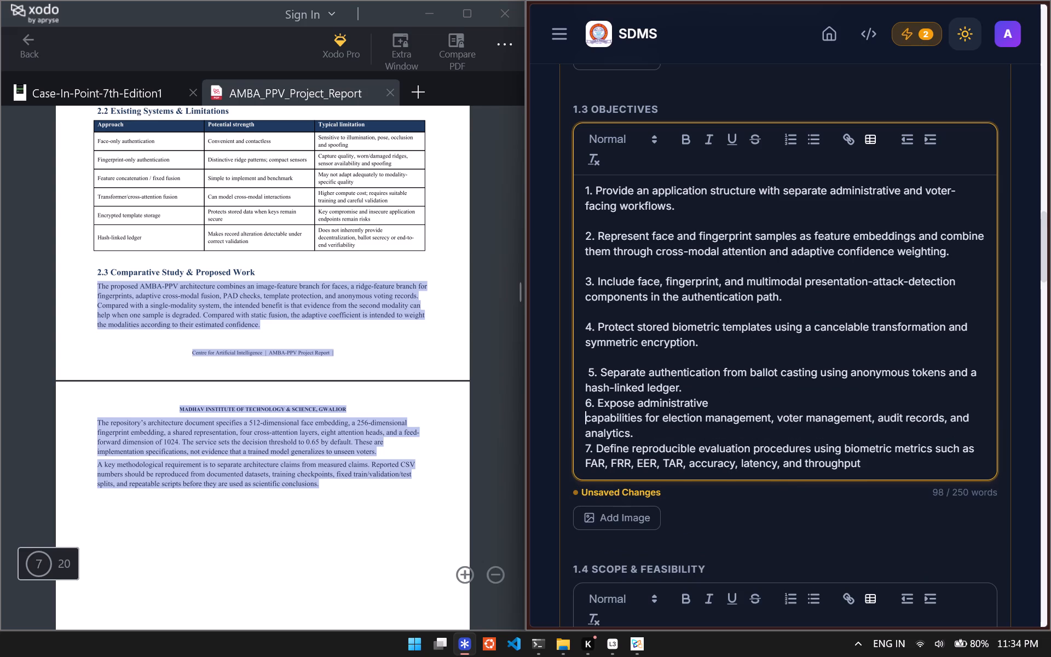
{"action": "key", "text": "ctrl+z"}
Add a blank line after each of objectives 5 and 6 in the form's 1.3 Objectives text.
{"action": "left_click", "coordinate": [698, 377]}
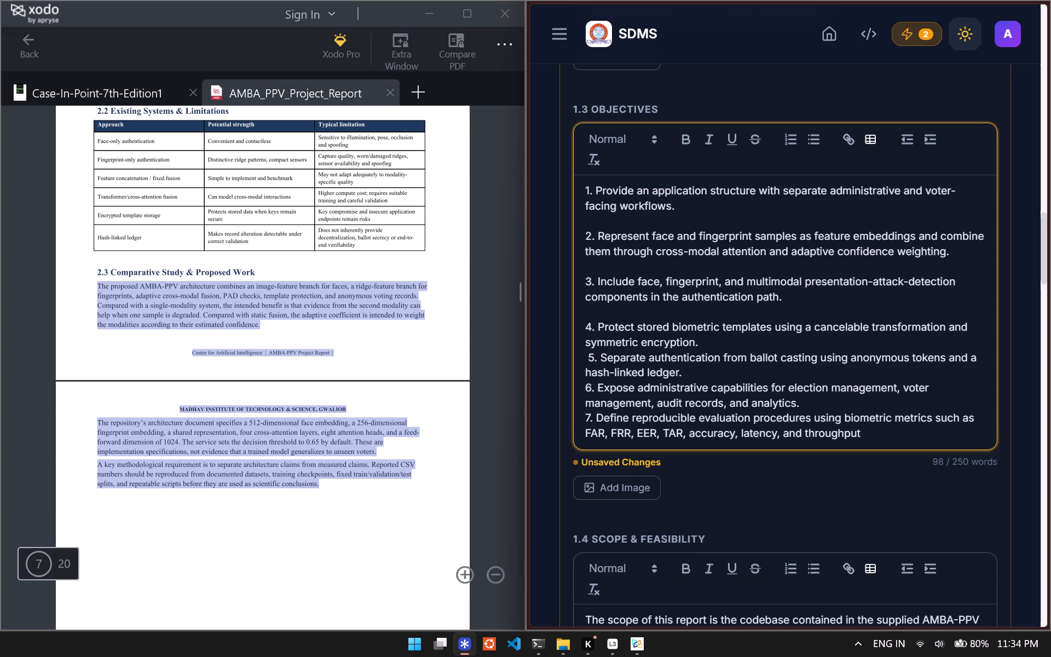
{"action": "key", "text": "Return"}
{"action": "left_click", "coordinate": [818, 416]}
{"action": "key", "text": "Return"}
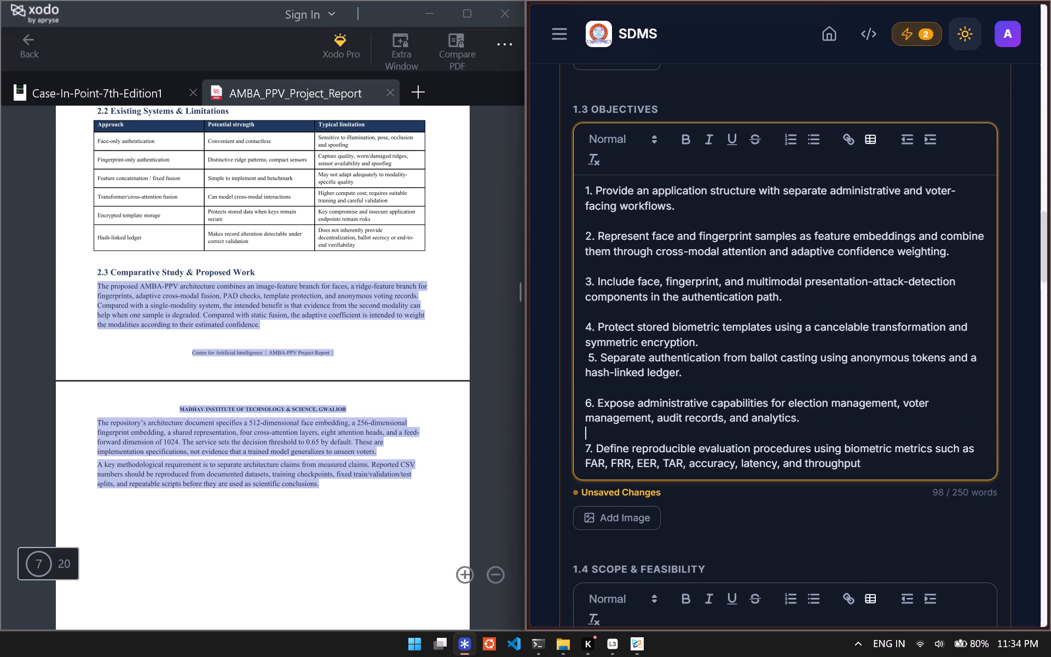
Separate the two paragraphs of the form's 1.2 Problem Statement text with a blank line.
{"action": "scroll", "coordinate": [792, 334], "scroll_direction": "up", "scroll_amount": 5}
{"action": "left_click", "coordinate": [761, 353]}
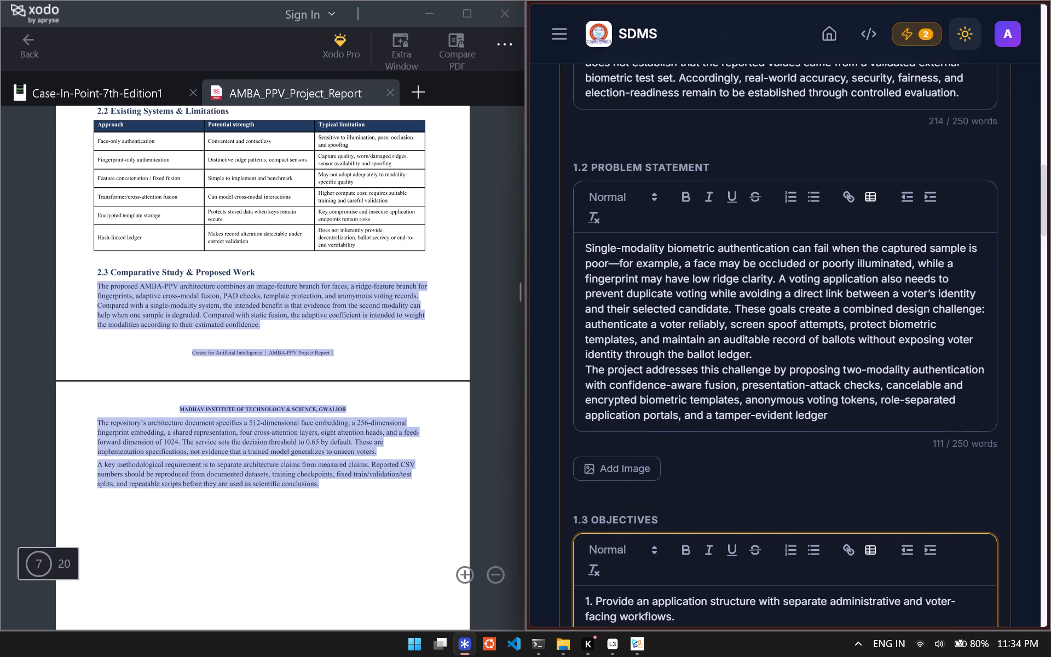
{"action": "key", "text": "Return"}
Separate the three paragraphs of the form's 1.1 Abstract text with blank lines.
{"action": "scroll", "coordinate": [800, 301], "scroll_direction": "up", "scroll_amount": 3}
{"action": "scroll", "coordinate": [847, 285], "scroll_direction": "up", "scroll_amount": 2}
{"action": "left_click", "coordinate": [750, 275]}
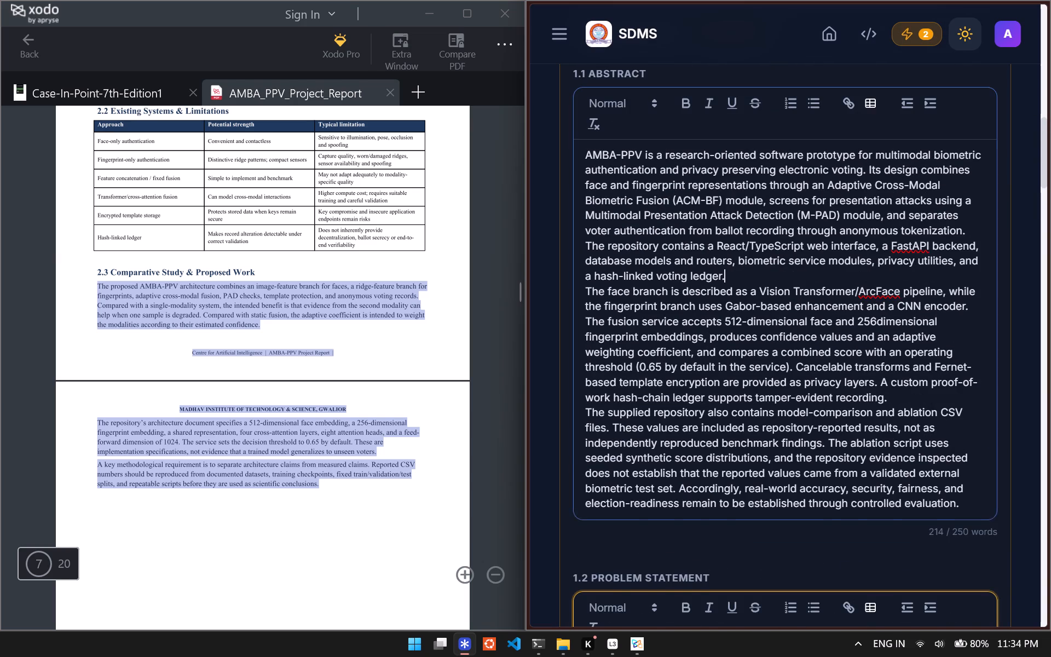
{"action": "key", "text": "Return"}
{"action": "left_click", "coordinate": [893, 408]}
{"action": "key", "text": "Return"}
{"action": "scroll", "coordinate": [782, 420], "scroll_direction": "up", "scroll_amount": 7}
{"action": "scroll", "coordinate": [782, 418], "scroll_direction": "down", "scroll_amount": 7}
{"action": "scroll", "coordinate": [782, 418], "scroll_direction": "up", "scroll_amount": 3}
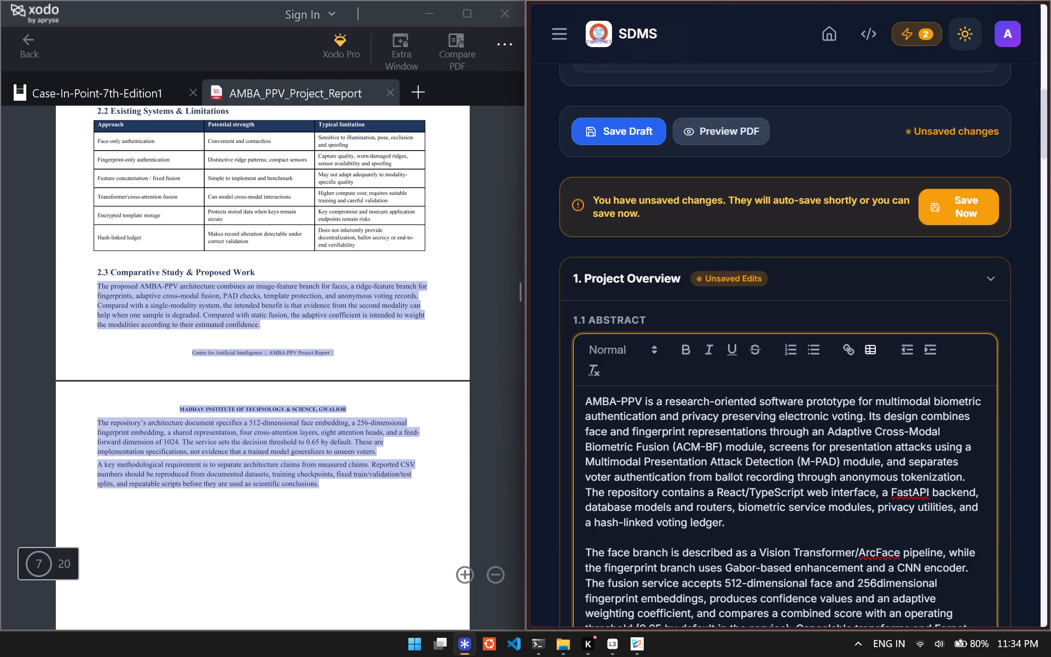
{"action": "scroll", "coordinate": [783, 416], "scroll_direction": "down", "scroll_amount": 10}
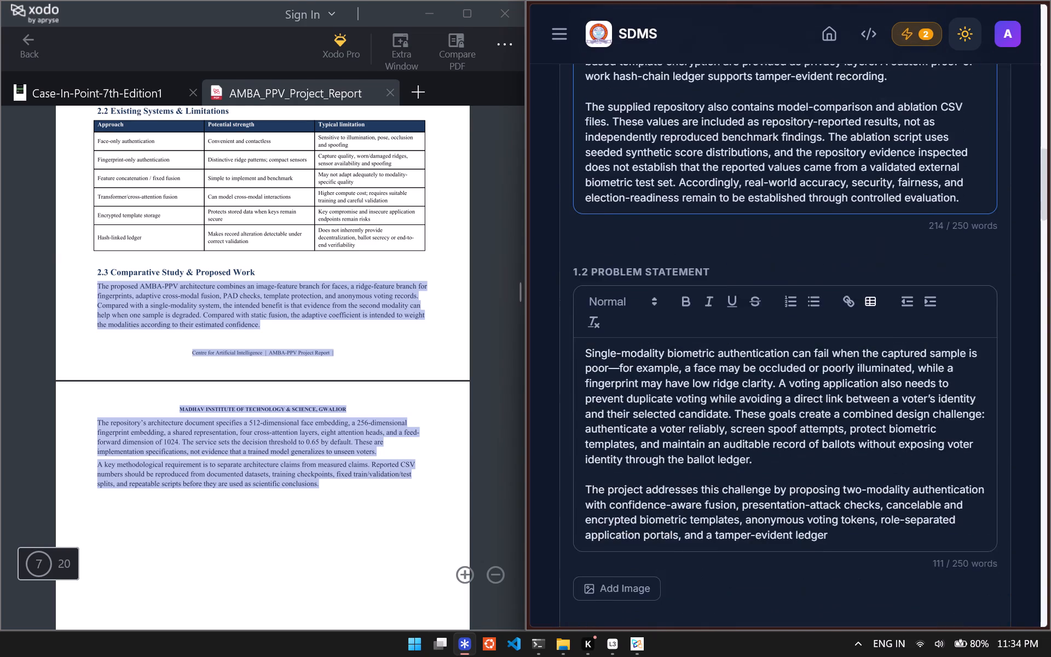
Copy the report's full 3.1 Functional Requirements list into the form's 3.1 Functional Requirements field under Requirements Analysis & Specification.
{"action": "scroll", "coordinate": [783, 416], "scroll_direction": "down", "scroll_amount": 19}
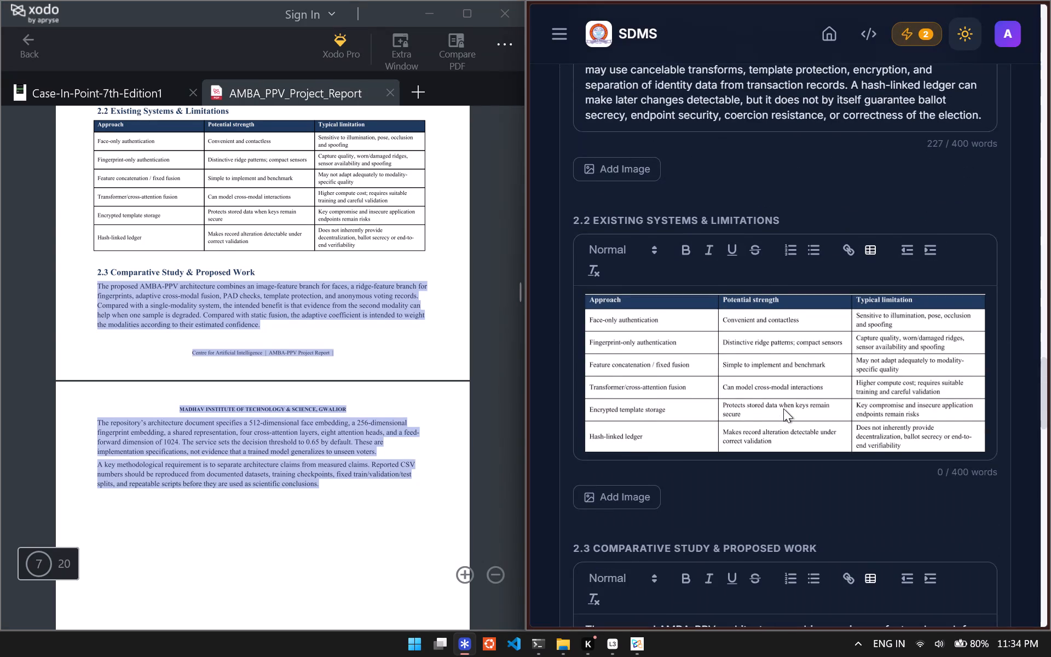
{"action": "scroll", "coordinate": [783, 408], "scroll_direction": "down", "scroll_amount": 8}
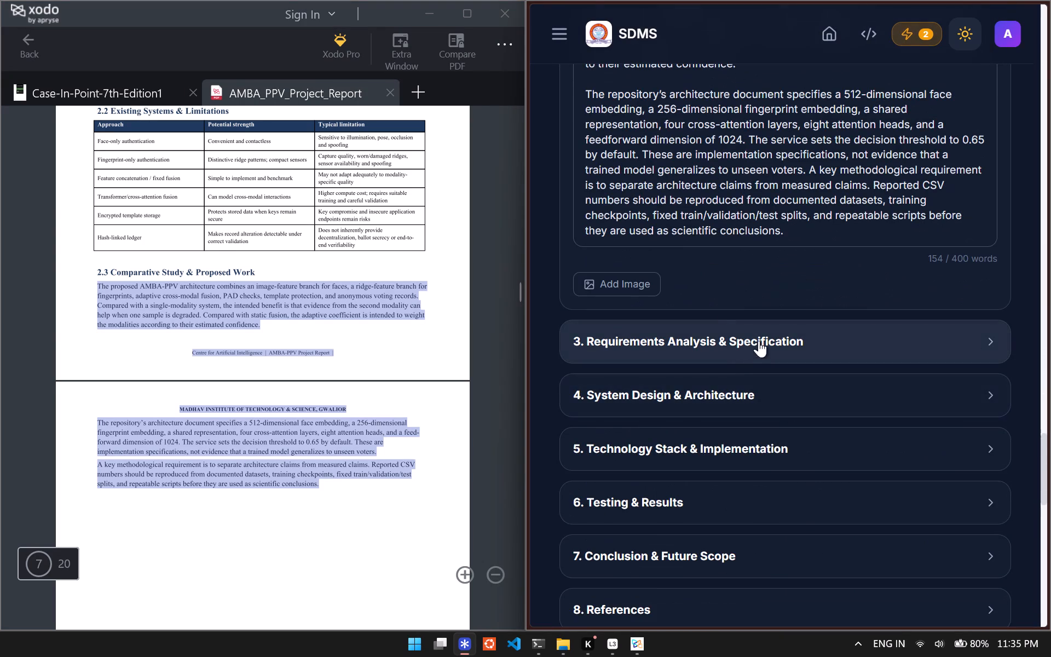
{"action": "scroll", "coordinate": [323, 482], "scroll_direction": "down", "scroll_amount": 9}
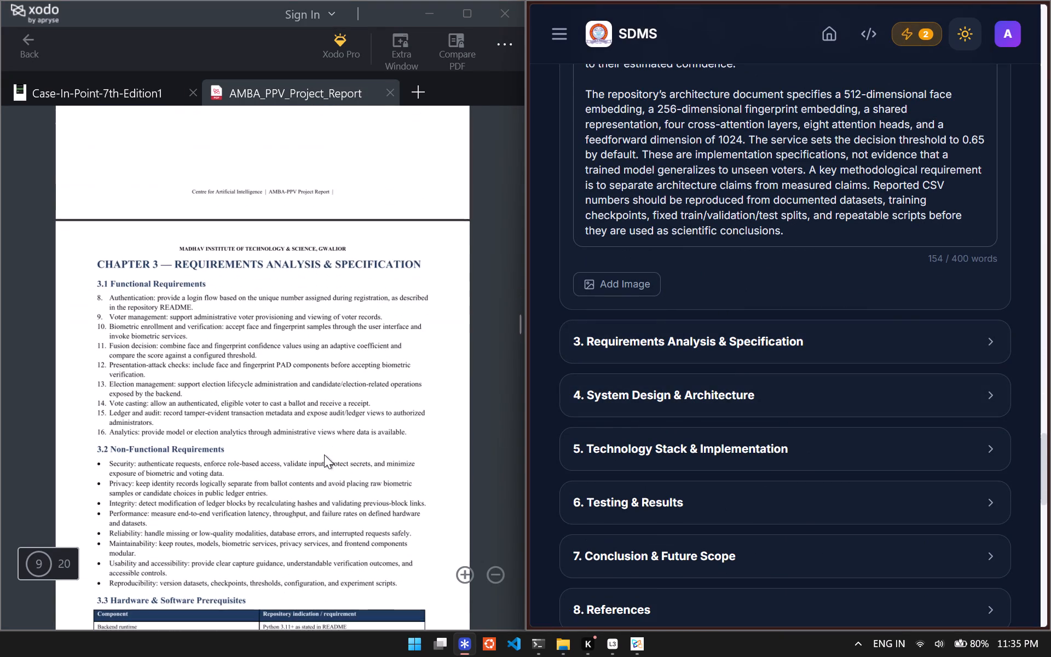
{"action": "left_click", "coordinate": [795, 335]}
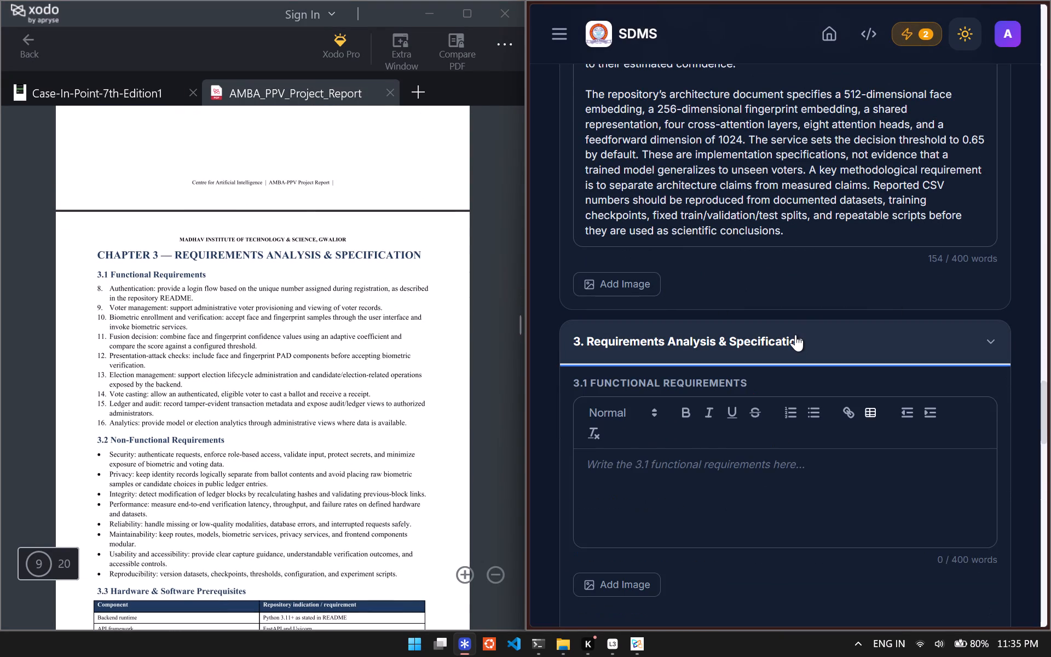
{"action": "scroll", "coordinate": [795, 335], "scroll_direction": "down", "scroll_amount": 2}
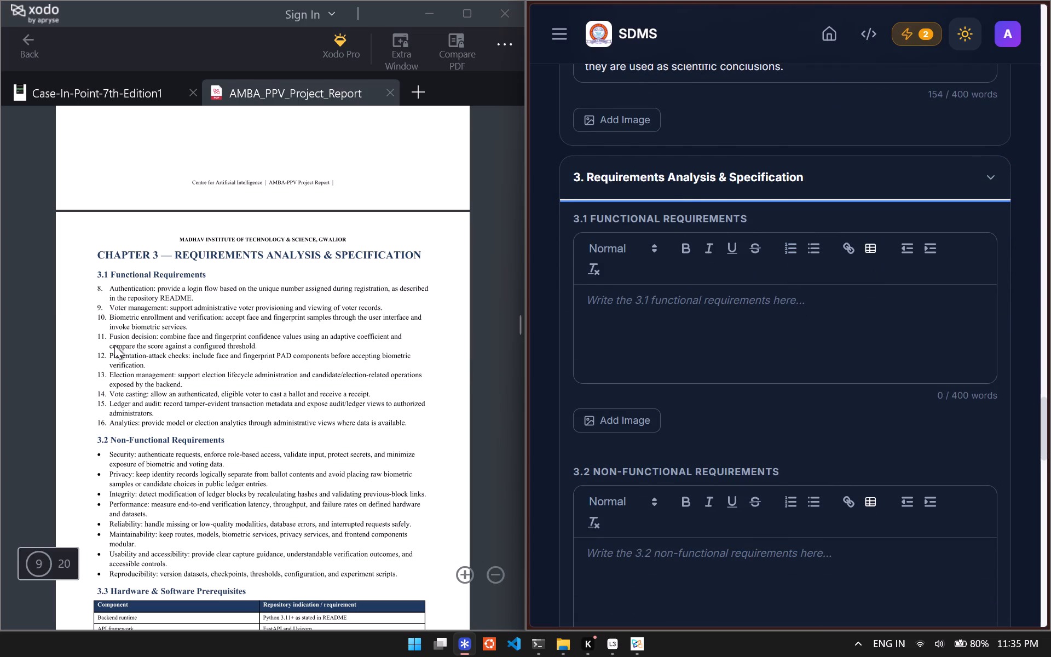
{"action": "left_click_drag", "start_coordinate": [95, 284], "coordinate": [245, 408]}
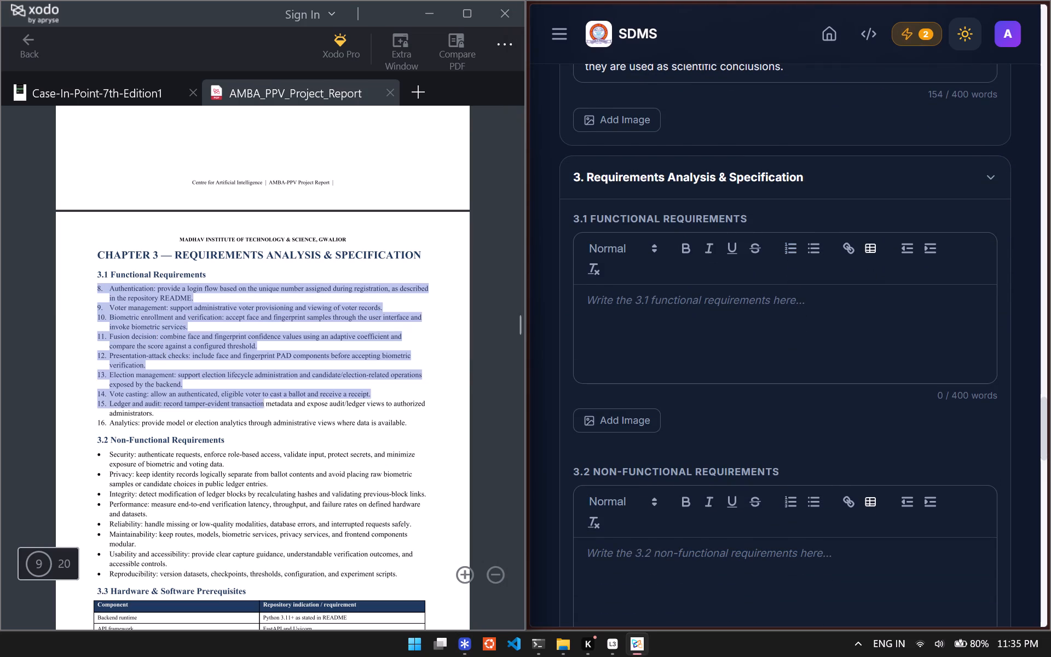
{"action": "left_click_drag", "start_coordinate": [245, 408], "coordinate": [406, 427]}
{"action": "key", "text": "ctrl+c"}
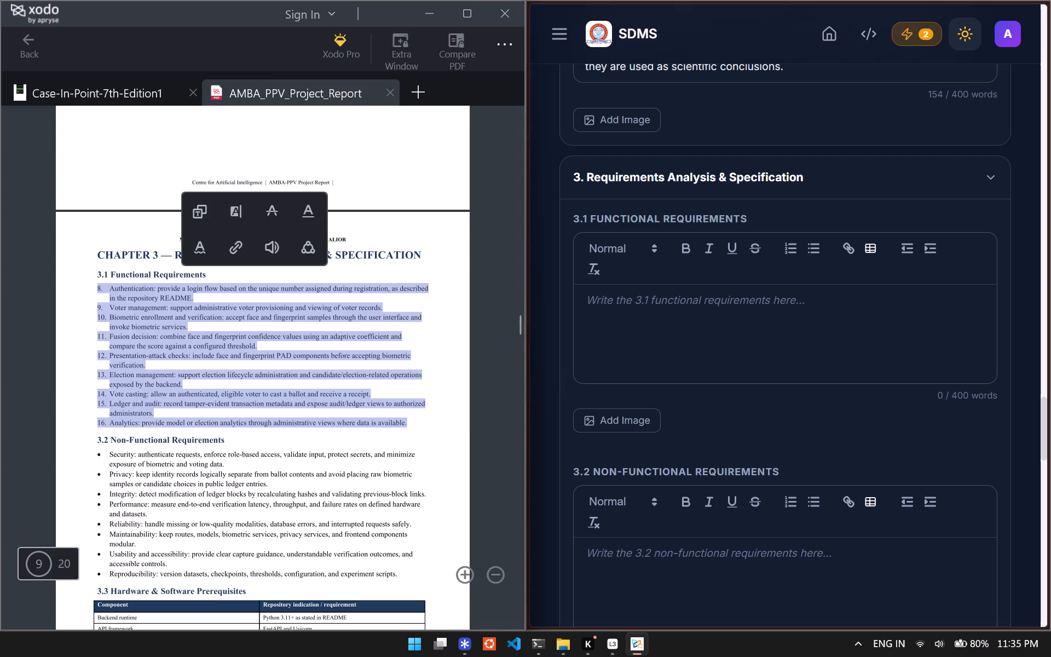
{"action": "left_click", "coordinate": [595, 332]}
{"action": "key", "text": "ctrl+v"}
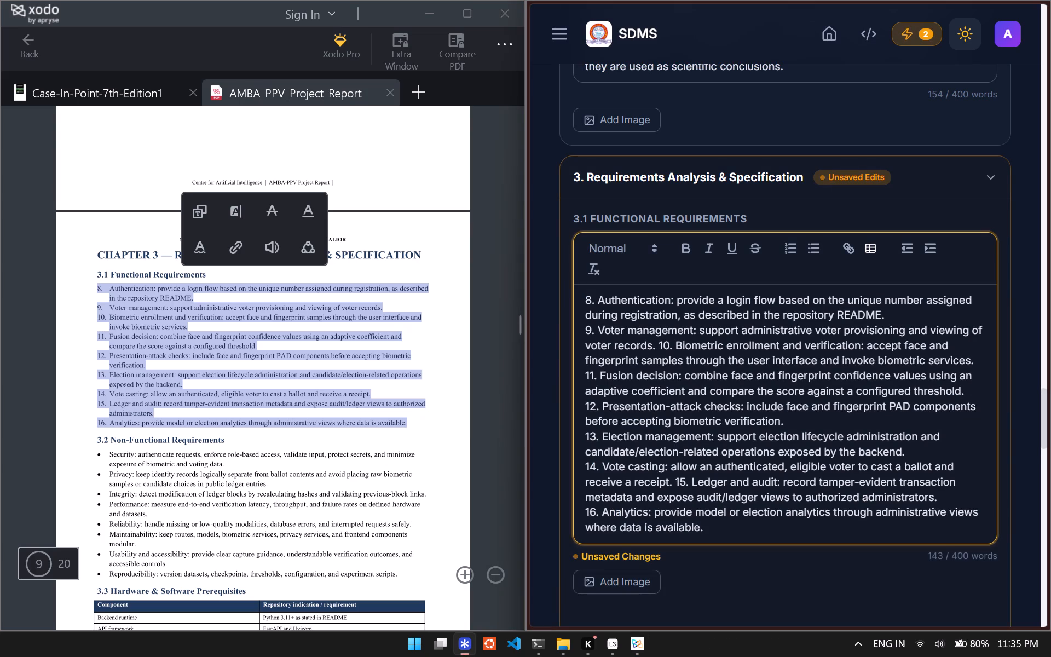
Renumber the Authentication and Voter management items in the form's 3.1 text as 1 and 2.
{"action": "left_click", "coordinate": [590, 298]}
{"action": "key", "text": "BackSpace"}
{"action": "key", "text": "1"}
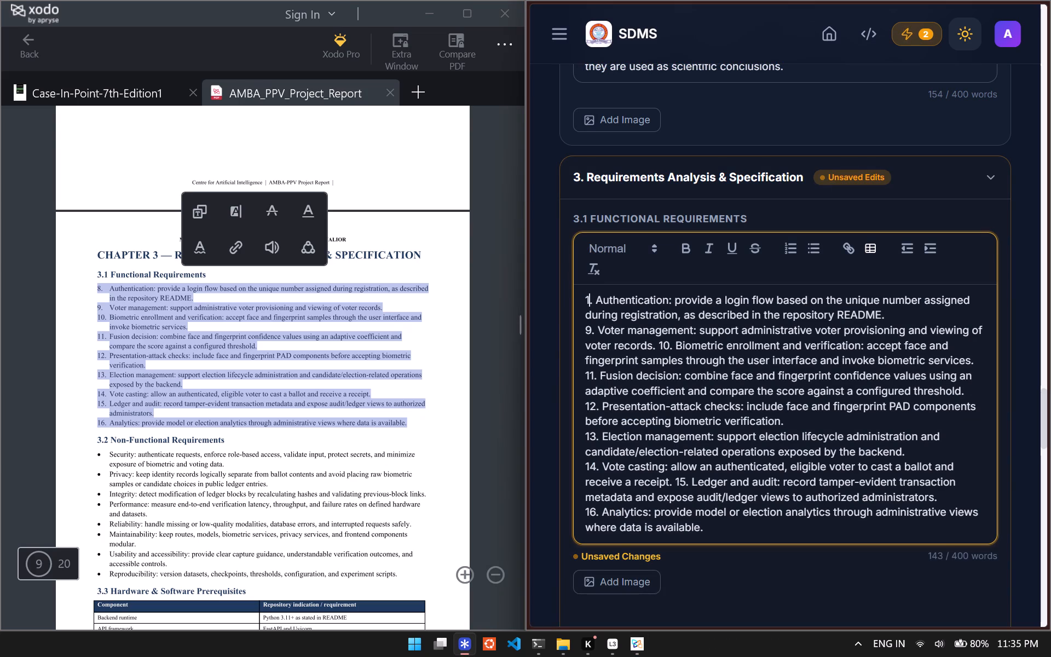
{"action": "key", "text": "Down"}
{"action": "key", "text": "Down"}
{"action": "key", "text": "BackSpace"}
{"action": "key", "text": "2"}
Renumber the Biometric enrollment and verification item as 3 and start it on its own line.
{"action": "key", "text": "Down"}
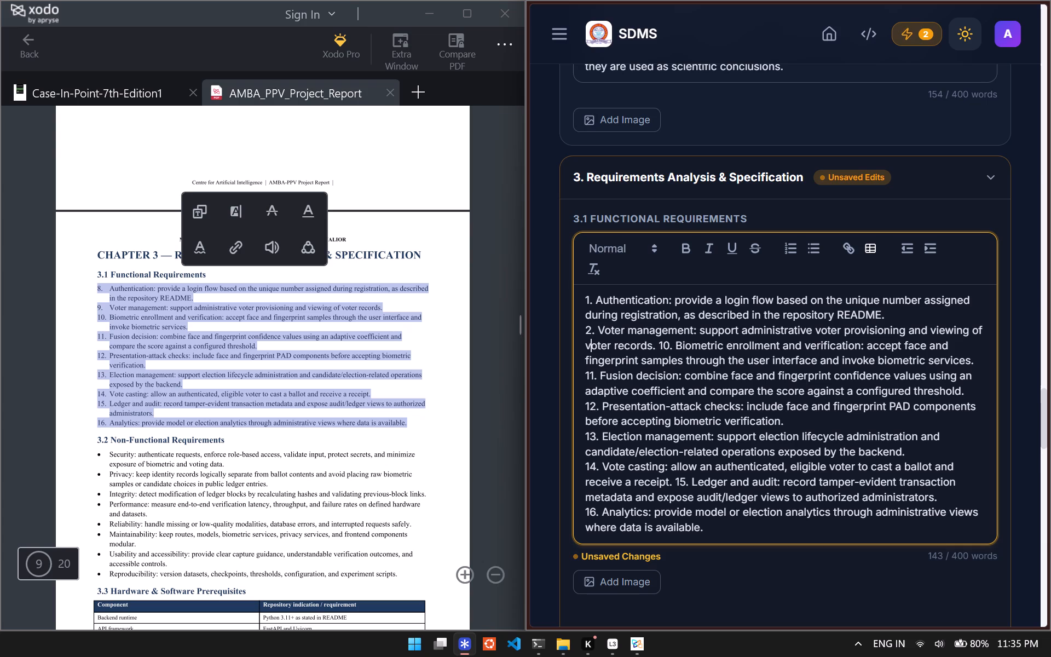
{"action": "key", "text": "Right"}
{"action": "key", "text": "Right"}
{"action": "key", "text": "Right"}
{"action": "key", "text": "Right"}
{"action": "key", "text": "Right"}
{"action": "key", "text": "Right"}
{"action": "key", "text": "Right"}
{"action": "key", "text": "Right"}
{"action": "key", "text": "Right"}
{"action": "key", "text": "Right"}
{"action": "key", "text": "Right"}
{"action": "key", "text": "Right"}
{"action": "key", "text": "Right"}
{"action": "key", "text": "Right"}
{"action": "key", "text": "Right"}
{"action": "key", "text": "Right"}
{"action": "key", "text": "BackSpace"}
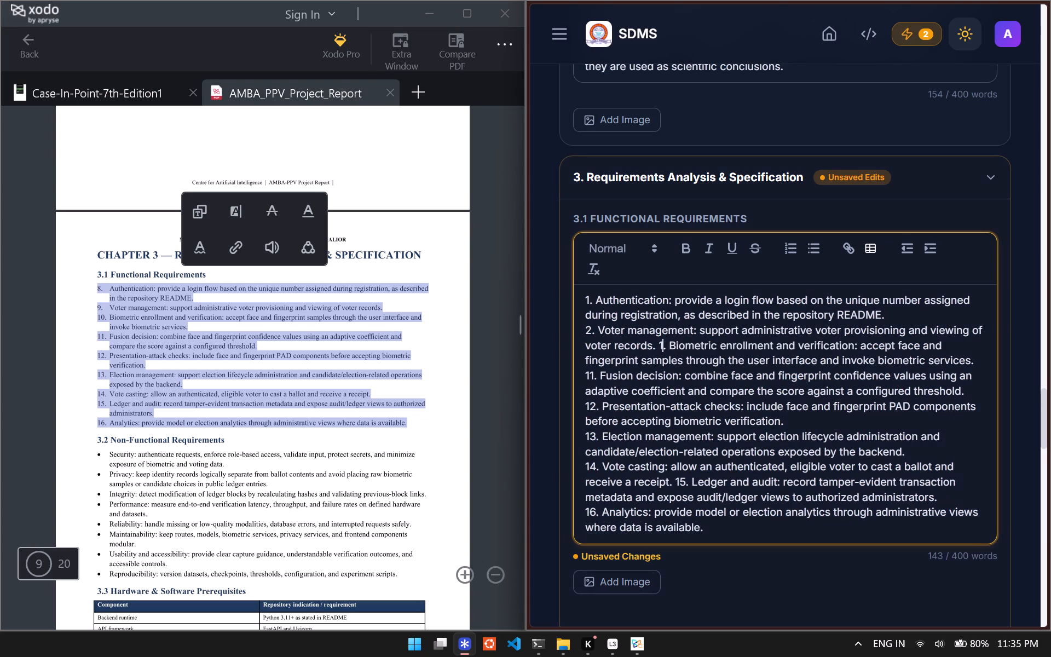
{"action": "key", "text": "BackSpace"}
{"action": "key", "text": "3"}
{"action": "key", "text": "Left"}
{"action": "key", "text": "Return"}
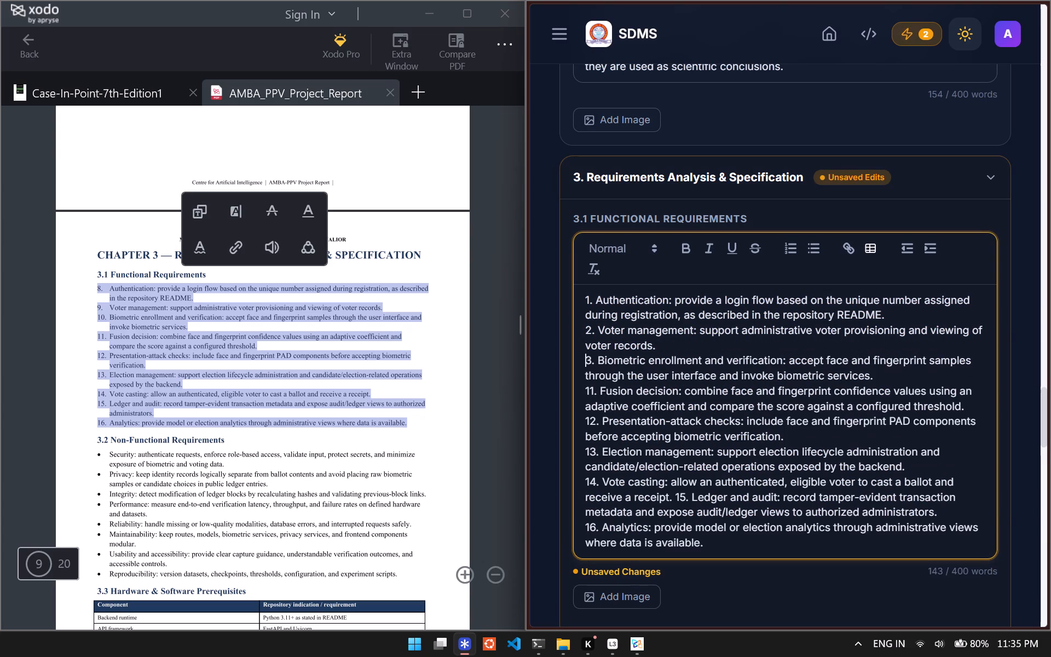
Add a blank line after each of items 1, 2 and 3 in the form's 3.1 Functional Requirements text.
{"action": "left_click", "coordinate": [892, 318]}
{"action": "key", "text": "Return"}
{"action": "left_click", "coordinate": [660, 367]}
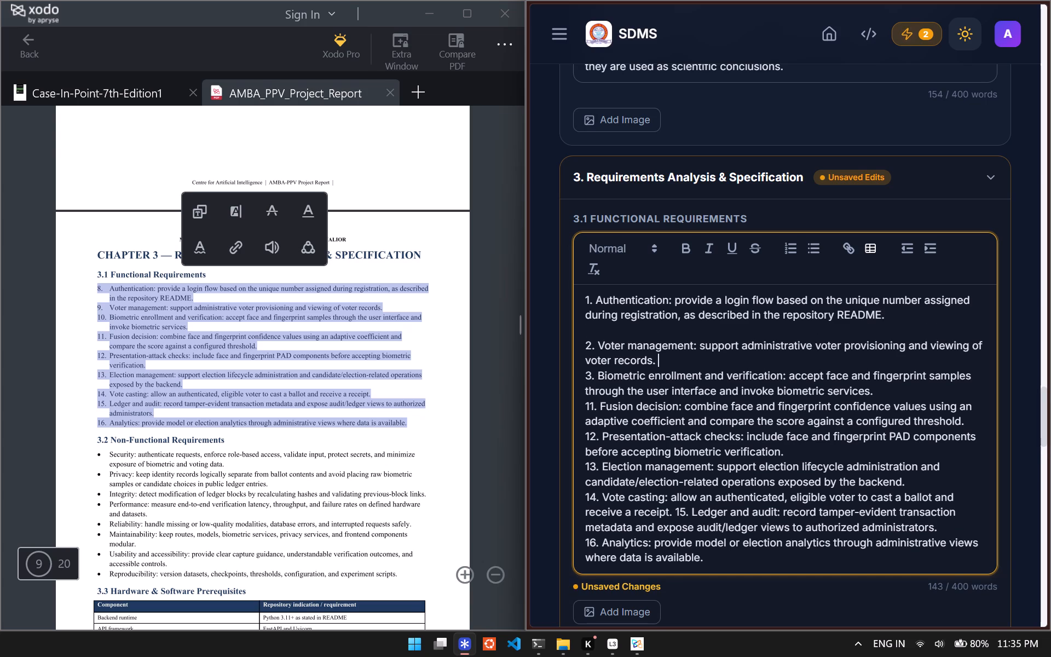
{"action": "key", "text": "Return"}
{"action": "left_click", "coordinate": [887, 316]}
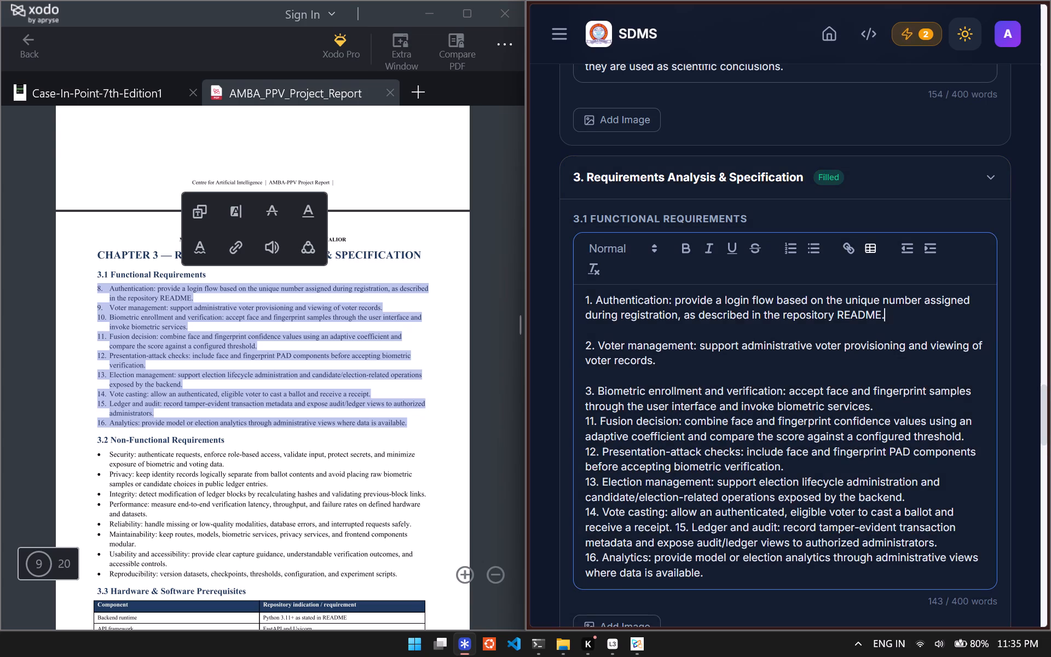
{"action": "left_click", "coordinate": [875, 407]}
{"action": "key", "text": "Return"}
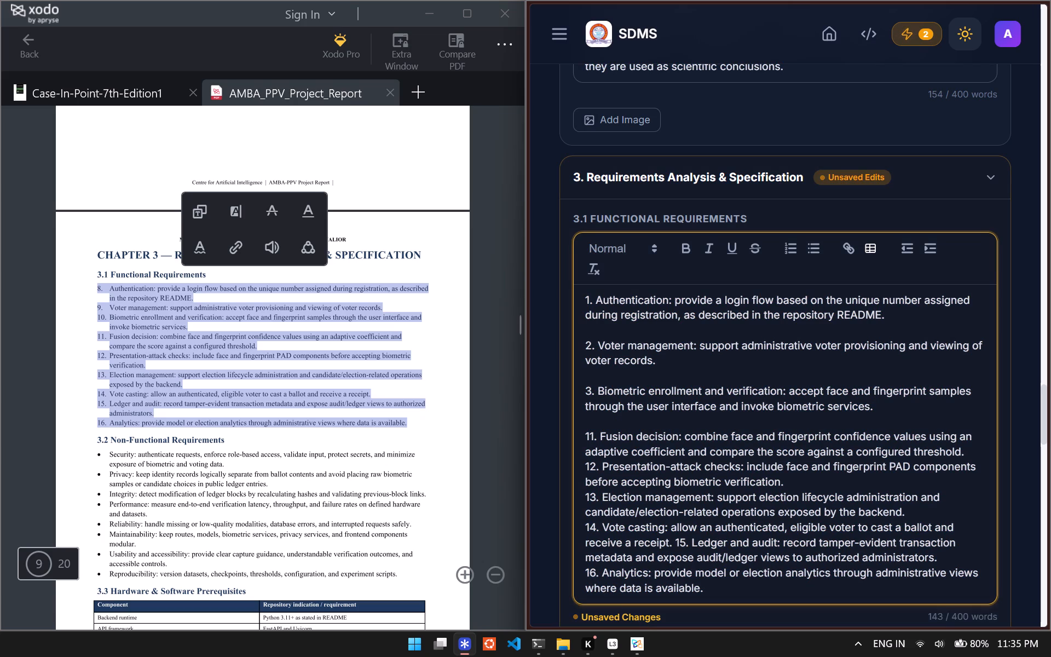
Renumber the Fusion decision, Presentation-attack checks and Election management items as 4, 5 and 6.
{"action": "left_click", "coordinate": [591, 435]}
{"action": "left_click", "coordinate": [597, 437]}
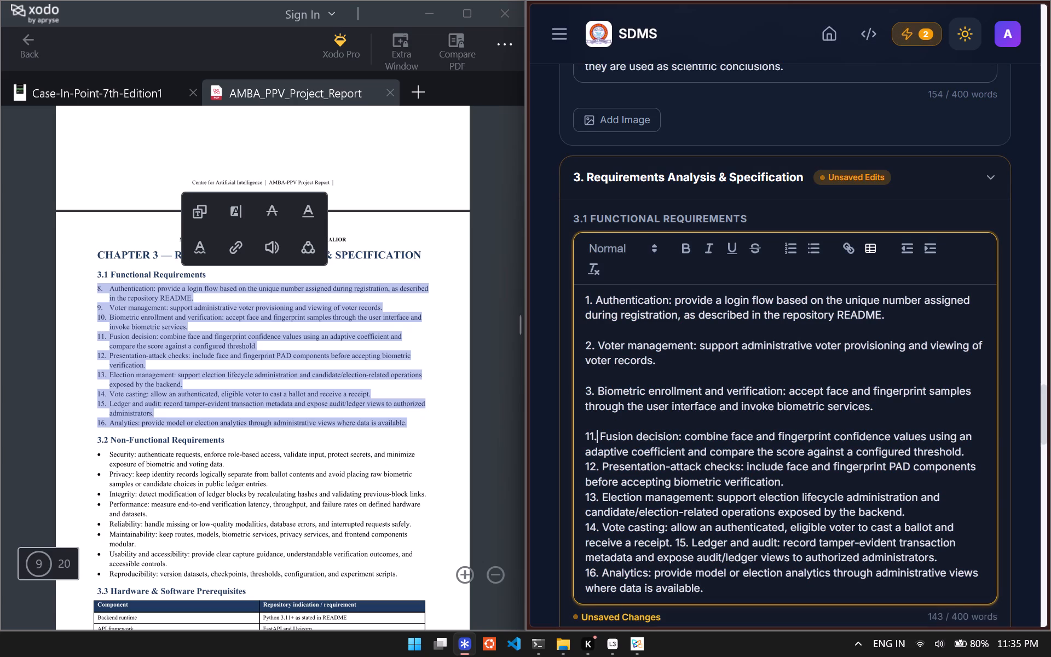
{"action": "left_click", "coordinate": [593, 434]}
{"action": "key", "text": "BackSpace"}
{"action": "key", "text": "BackSpace"}
{"action": "key", "text": "4"}
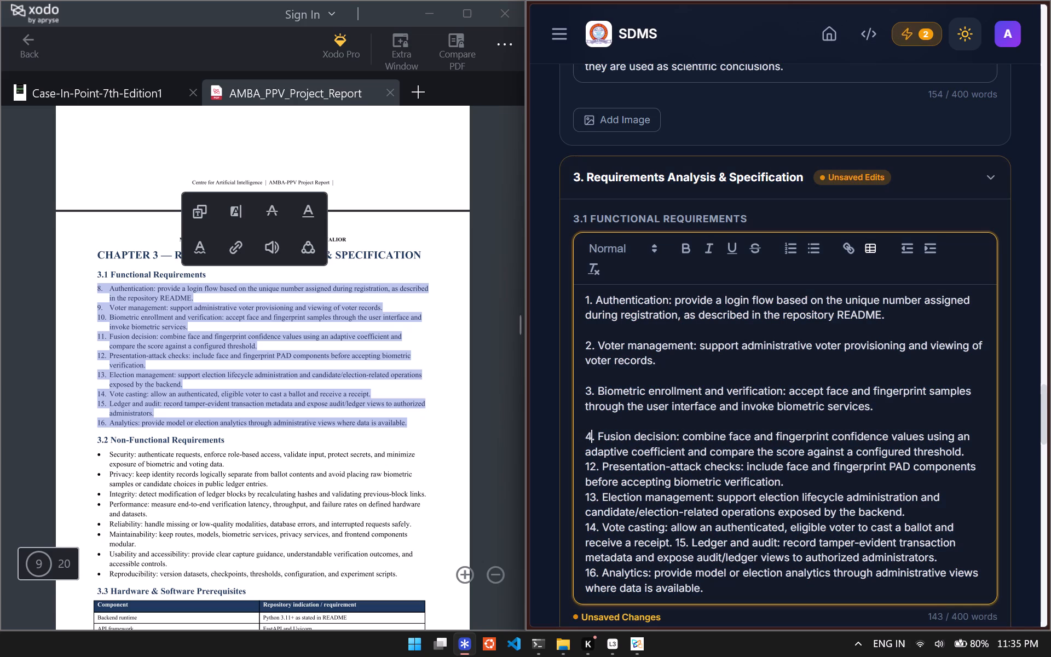
{"action": "left_click_drag", "start_coordinate": [594, 466], "coordinate": [581, 467]}
{"action": "key", "text": "5"}
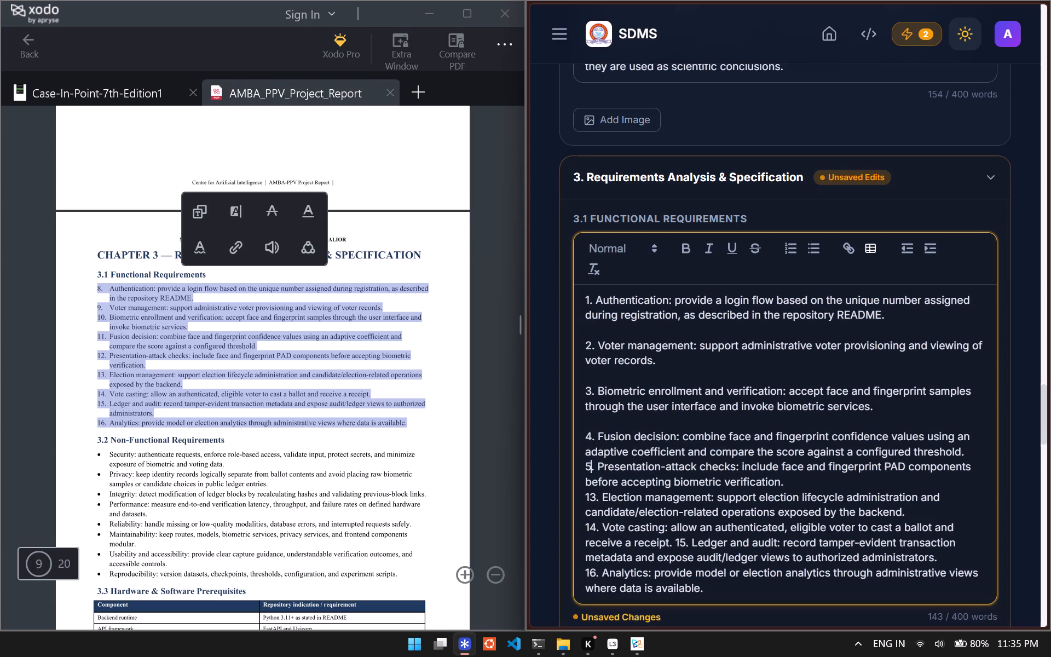
{"action": "left_click_drag", "start_coordinate": [597, 494], "coordinate": [582, 497]}
{"action": "key", "text": "6"}
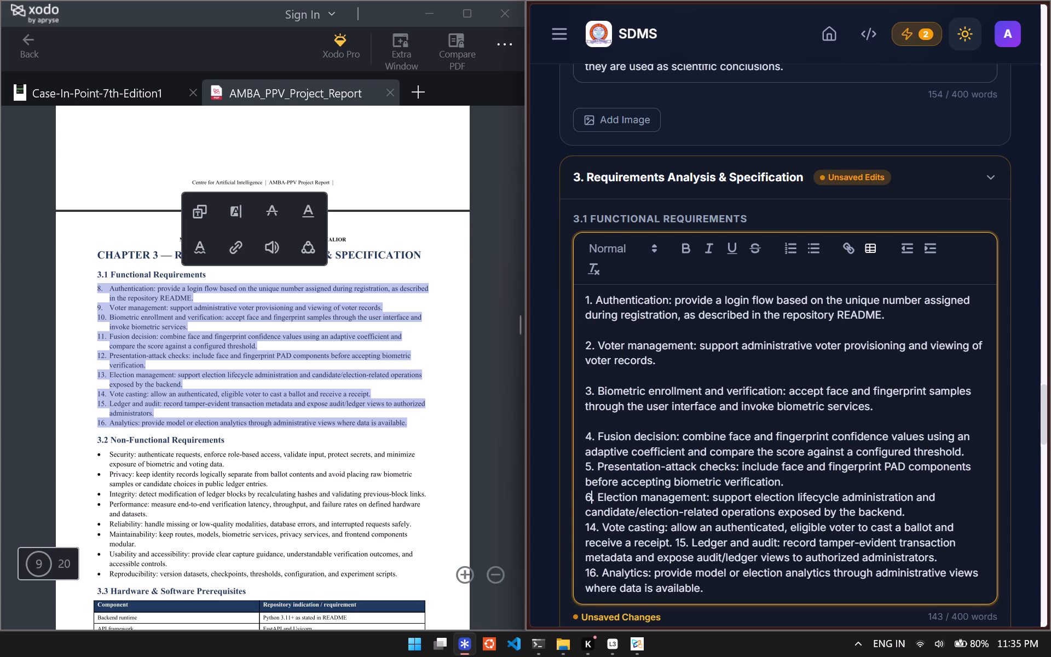
Renumber the Vote casting item as 7 and the Analytics item as 8.
{"action": "left_click", "coordinate": [598, 529]}
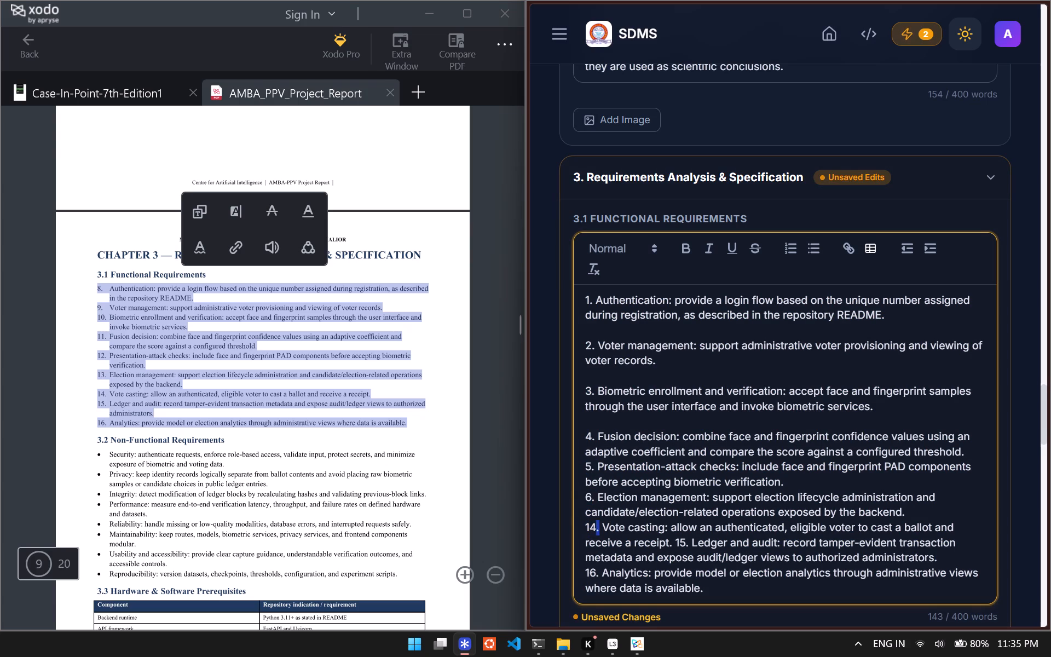
{"action": "double_click", "coordinate": [594, 525]}
{"action": "double_click", "coordinate": [593, 526]}
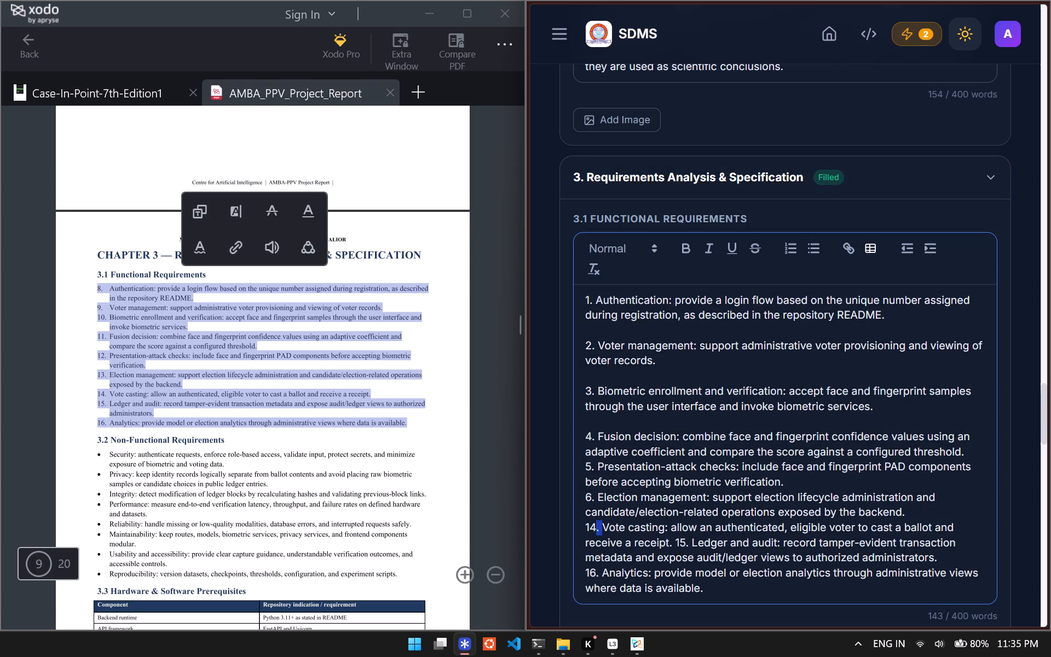
{"action": "double_click", "coordinate": [589, 528]}
{"action": "key", "text": "7"}
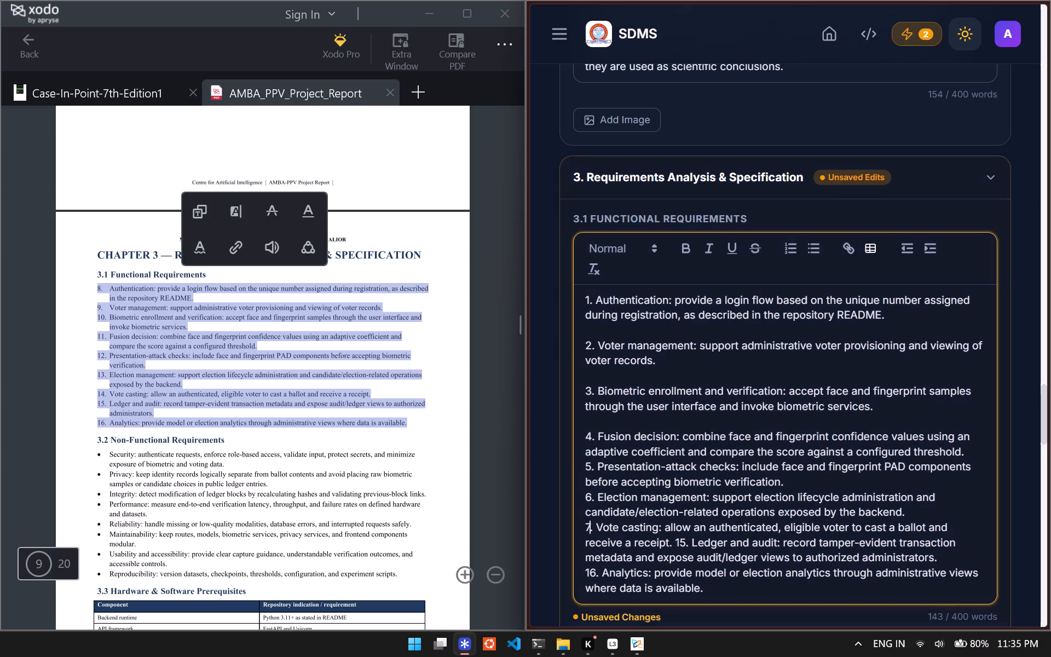
{"action": "double_click", "coordinate": [592, 570]}
{"action": "key", "text": "8"}
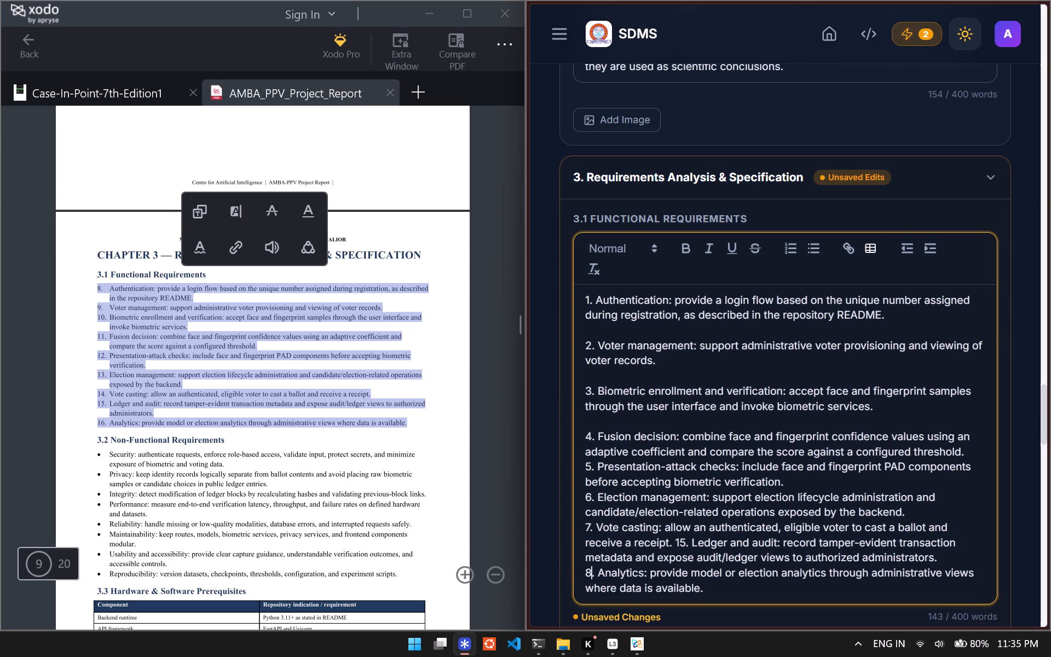
Add a line break at the end of the Fusion decision item and a blank line after the Presentation-attack checks item.
{"action": "left_click", "coordinate": [962, 450]}
{"action": "key", "text": "Return"}
{"action": "left_click", "coordinate": [806, 496]}
{"action": "key", "text": "Return"}
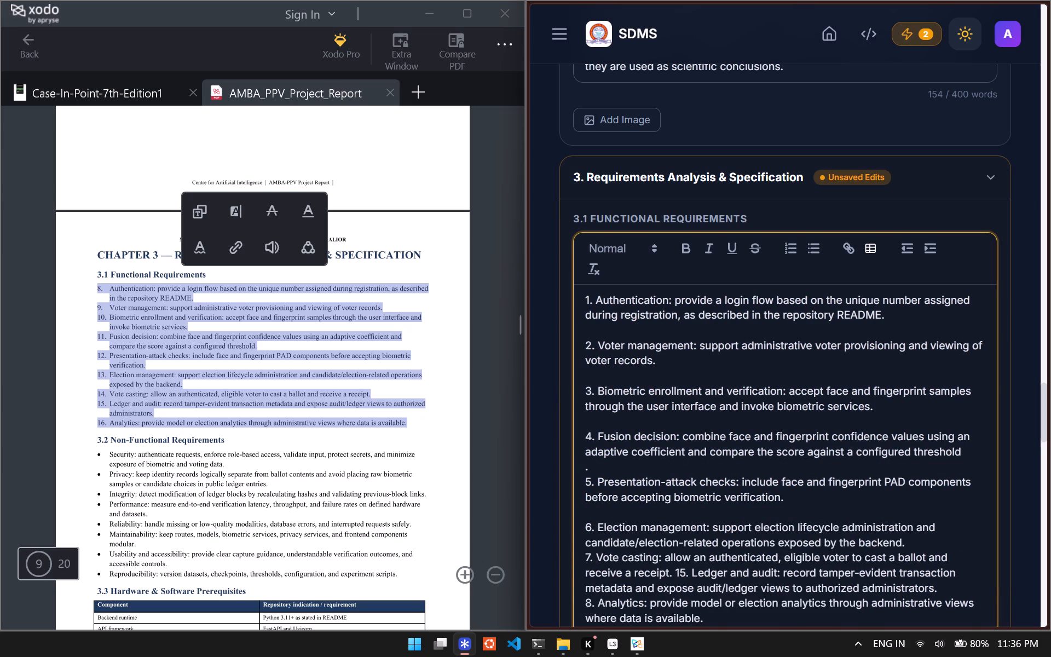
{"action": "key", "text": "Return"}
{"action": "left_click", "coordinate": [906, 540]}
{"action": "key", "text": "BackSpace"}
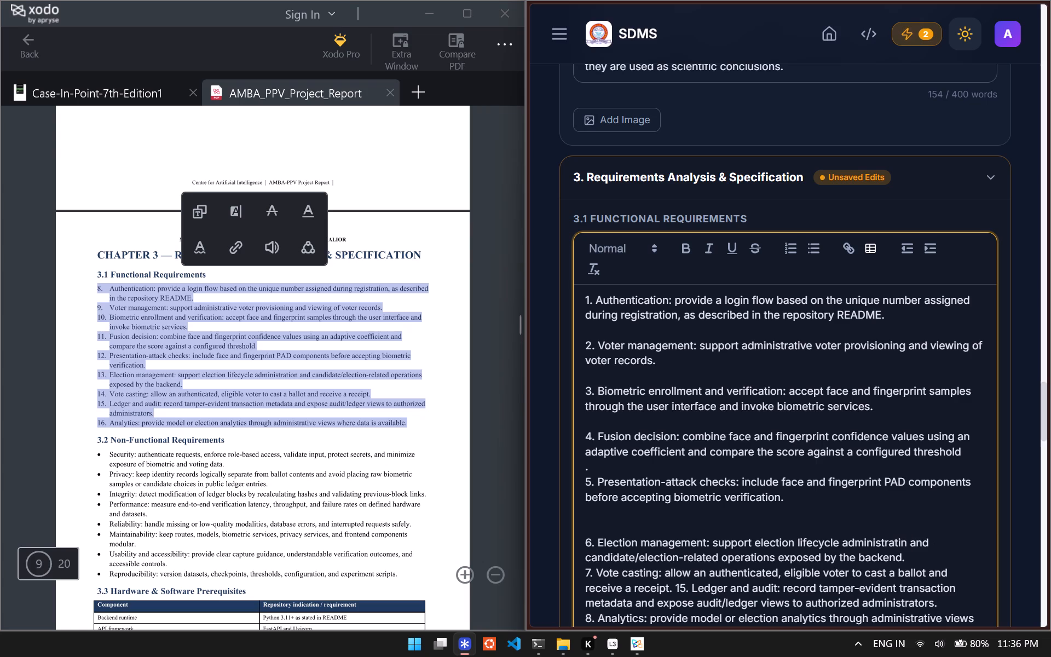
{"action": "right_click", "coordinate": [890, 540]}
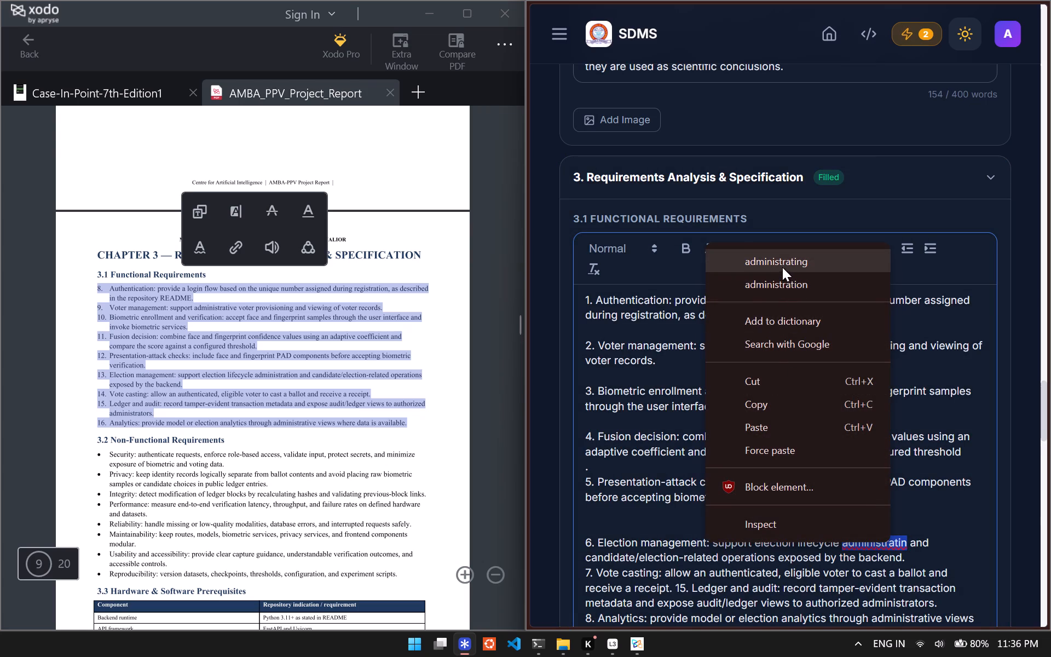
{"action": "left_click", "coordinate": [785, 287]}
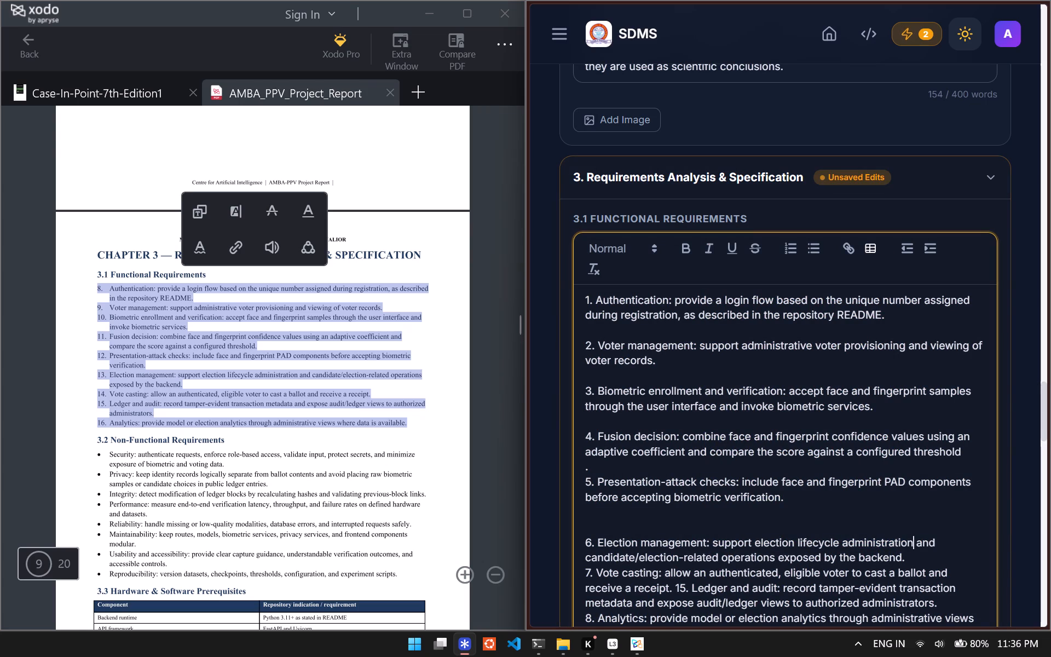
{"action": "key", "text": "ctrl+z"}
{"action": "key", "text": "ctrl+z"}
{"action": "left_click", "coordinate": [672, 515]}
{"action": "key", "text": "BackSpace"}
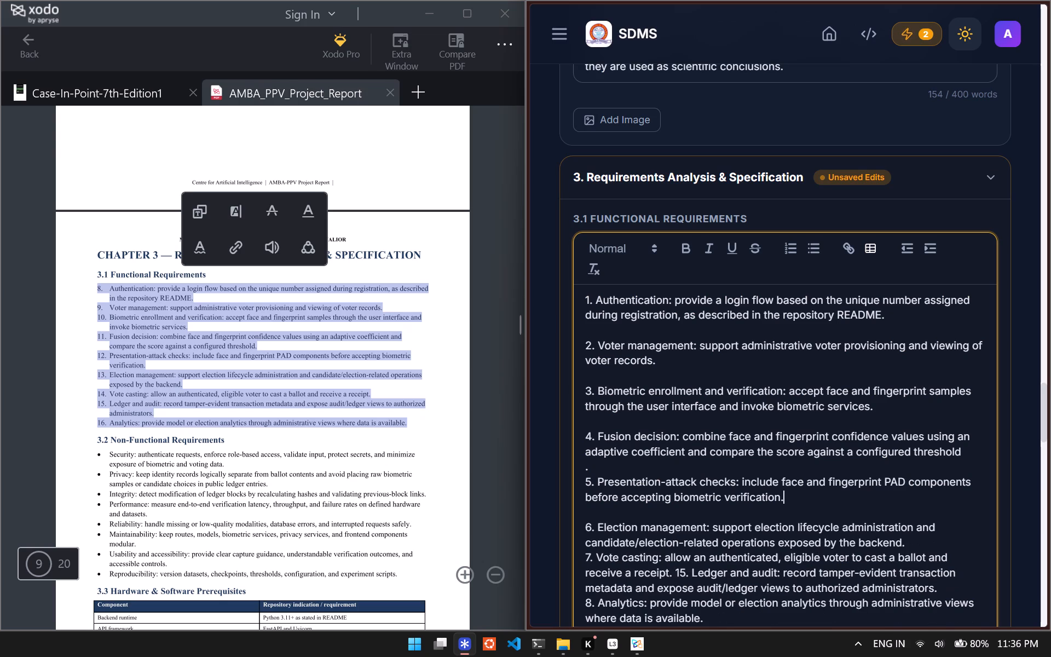
Add a blank line after the Election management item in the form's 3.1 text.
{"action": "left_click", "coordinate": [908, 541]}
{"action": "key", "text": "Return"}
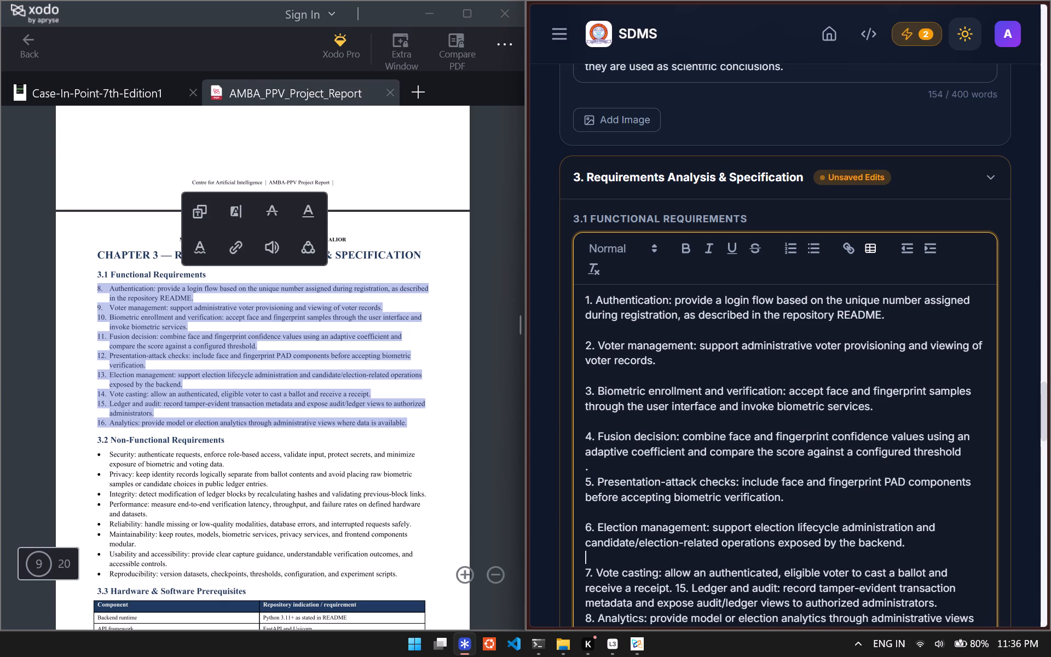
{"action": "scroll", "coordinate": [937, 602], "scroll_direction": "down", "scroll_amount": 1}
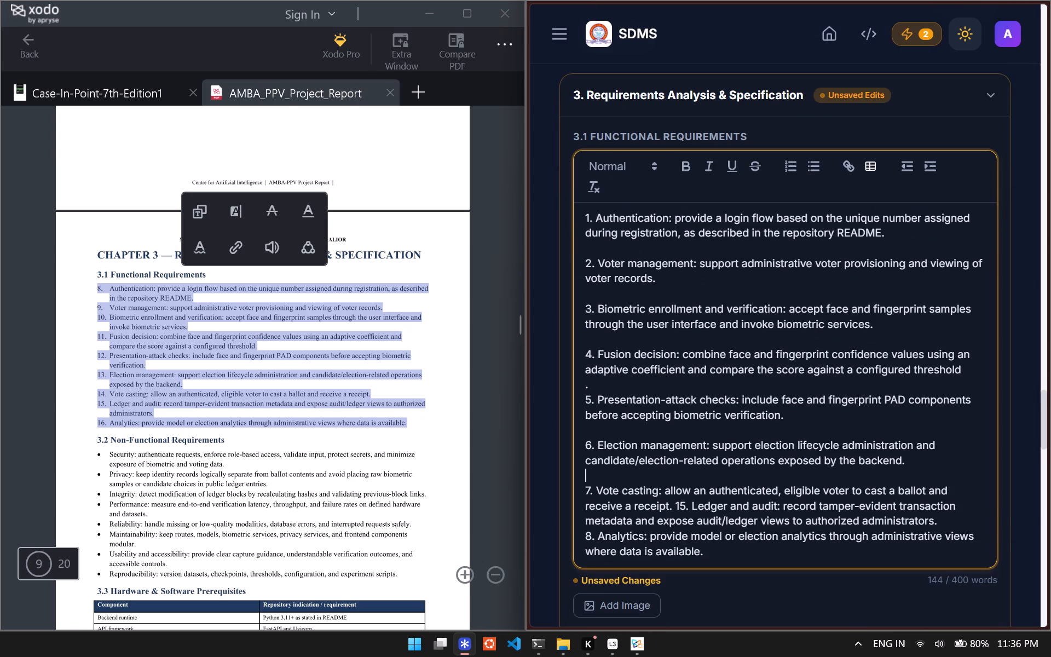
Put the Ledger and audit item on its own line, numbered 8, and renumber the Analytics item as 9.
{"action": "left_click", "coordinate": [674, 506]}
{"action": "key", "text": "Return"}
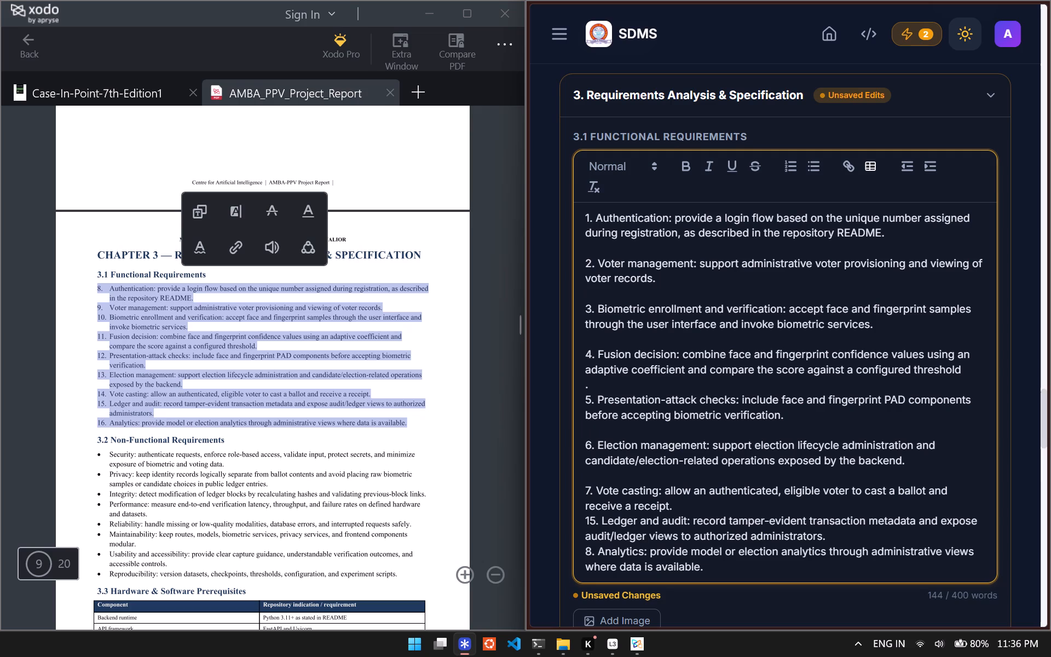
{"action": "double_click", "coordinate": [586, 520]}
{"action": "key", "text": "8"}
{"action": "double_click", "coordinate": [590, 550]}
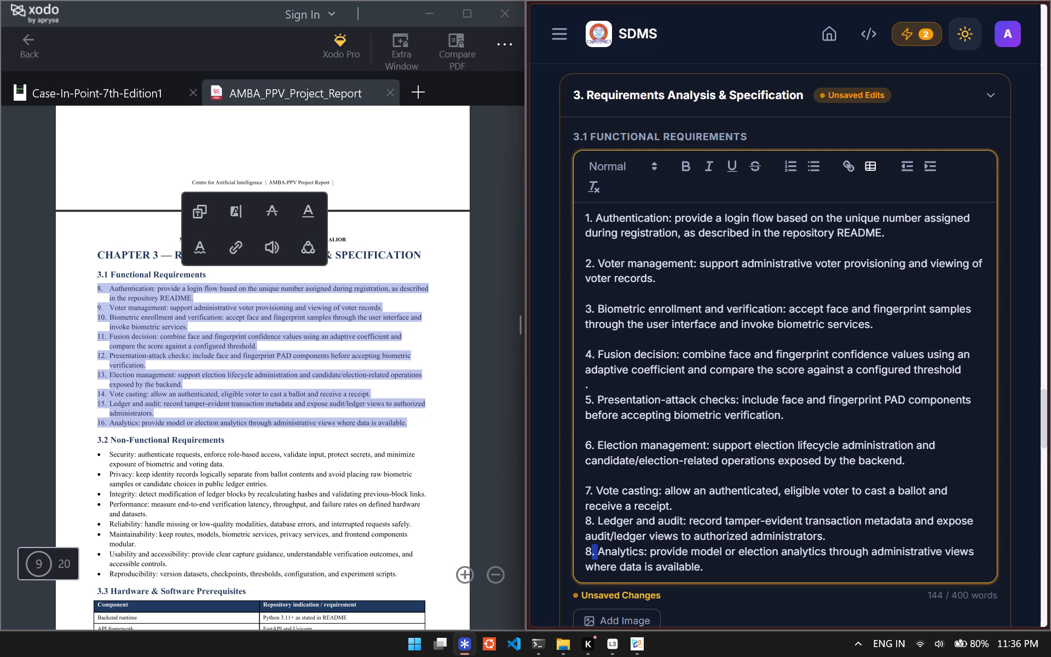
{"action": "double_click", "coordinate": [588, 550]}
{"action": "key", "text": "9"}
Add blank lines after the Vote casting item and after the Ledger and audit item in the form's 3.1 text.
{"action": "left_click", "coordinate": [835, 536]}
{"action": "left_click", "coordinate": [678, 507]}
{"action": "key", "text": "Return"}
{"action": "left_click", "coordinate": [831, 554]}
{"action": "key", "text": "Return"}
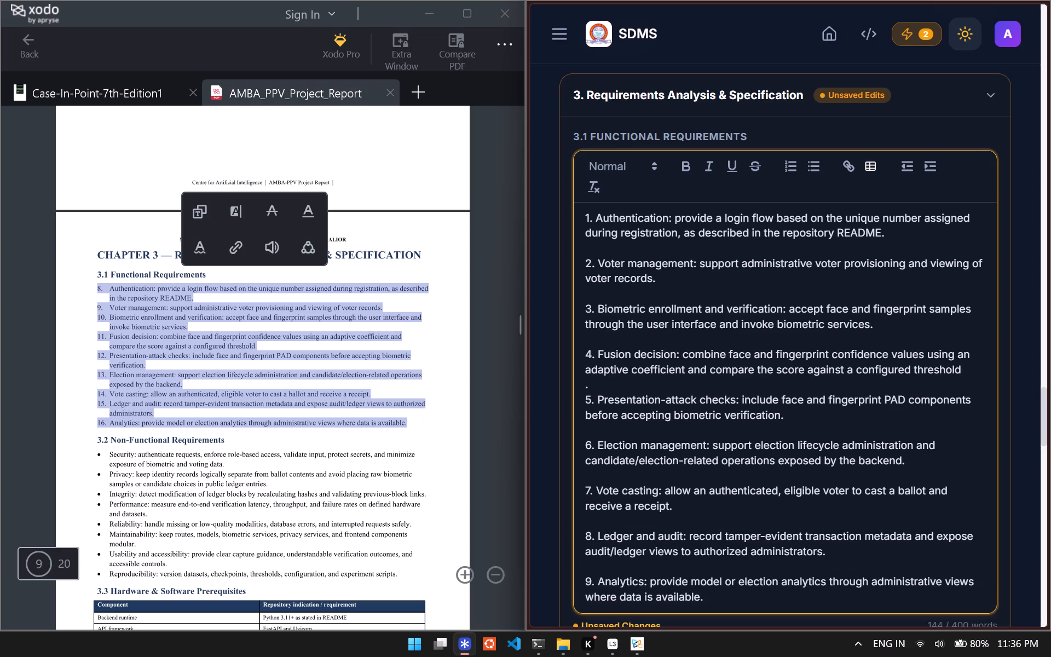
{"action": "left_click", "coordinate": [726, 592]}
Copy all the 3.2 Non-Functional Requirements bullets, Security through Reproducibility, from the AMBA-PPV report.
{"action": "scroll", "coordinate": [735, 550], "scroll_direction": "down", "scroll_amount": 5}
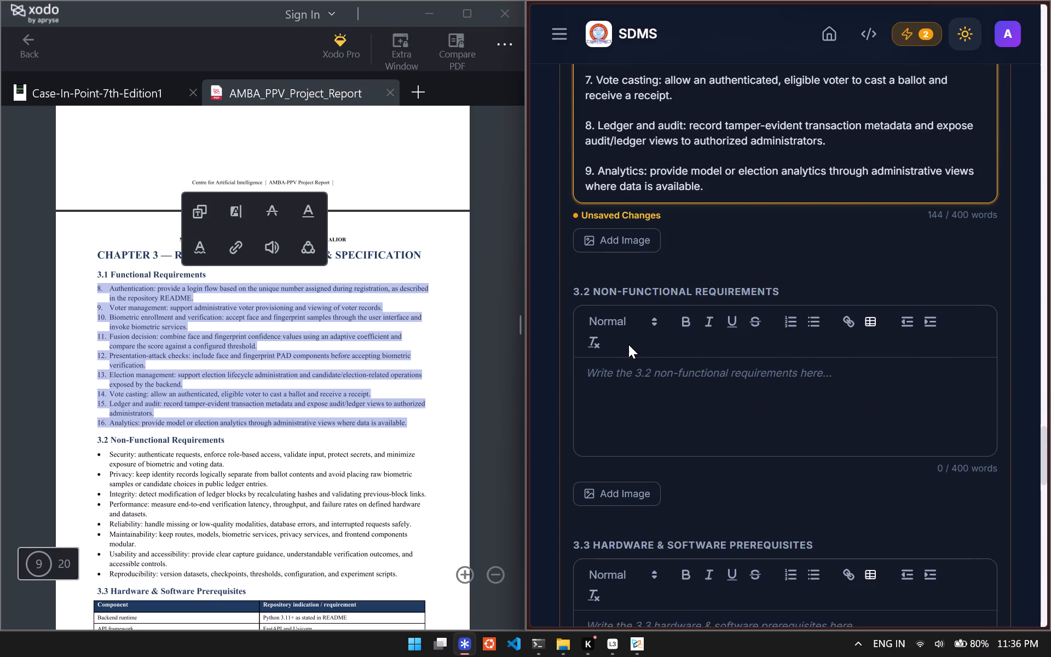
{"action": "scroll", "coordinate": [347, 359], "scroll_direction": "down", "scroll_amount": 2}
{"action": "left_click_drag", "start_coordinate": [91, 293], "coordinate": [400, 419]}
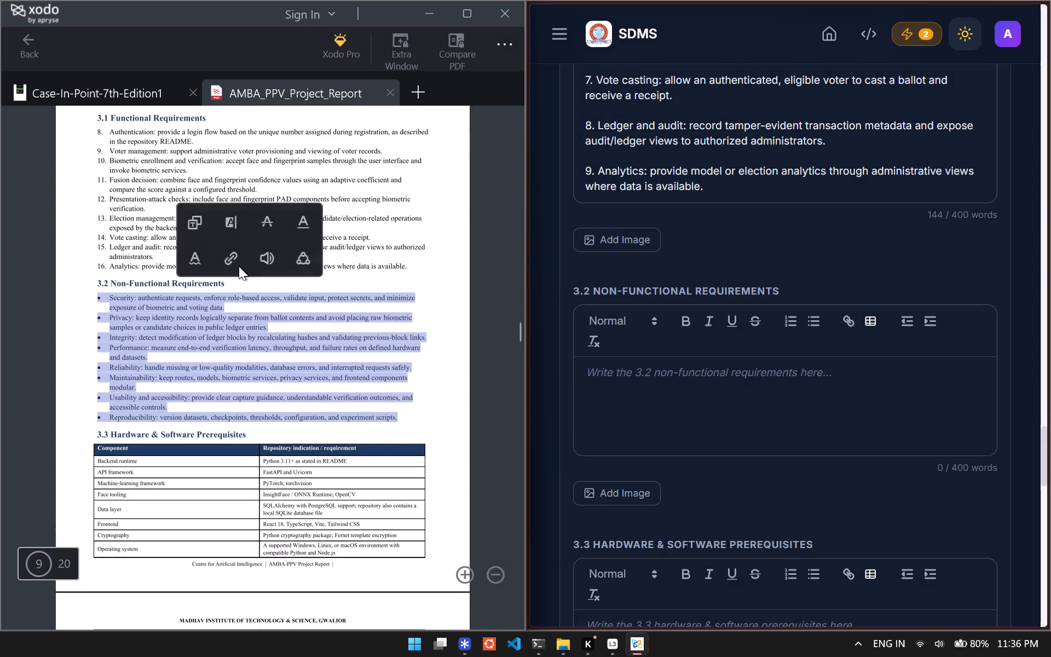
{"action": "left_click", "coordinate": [192, 214]}
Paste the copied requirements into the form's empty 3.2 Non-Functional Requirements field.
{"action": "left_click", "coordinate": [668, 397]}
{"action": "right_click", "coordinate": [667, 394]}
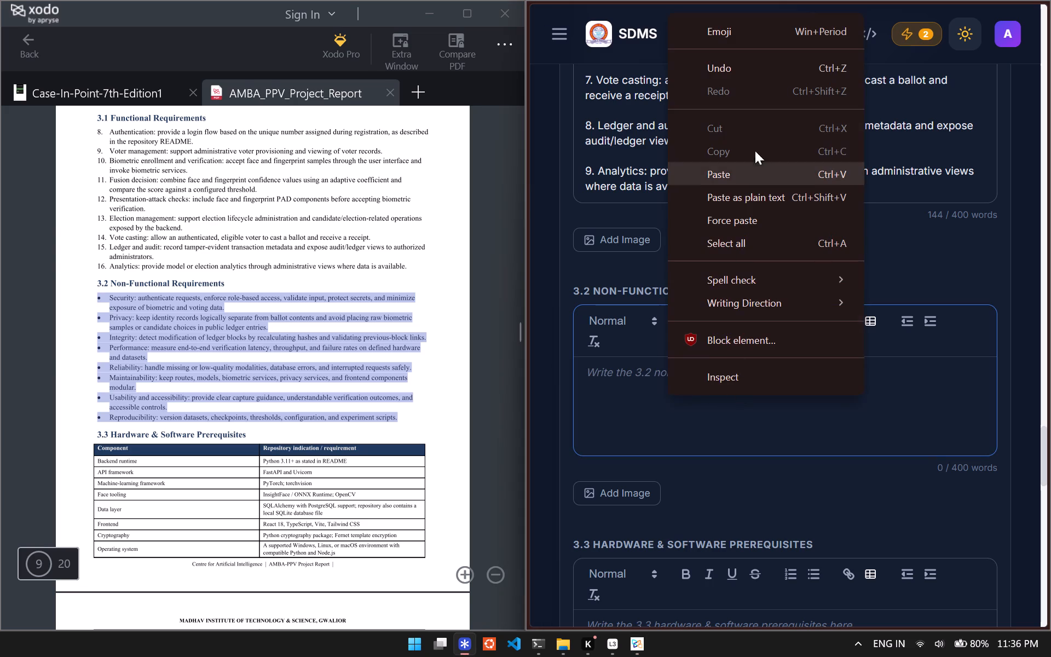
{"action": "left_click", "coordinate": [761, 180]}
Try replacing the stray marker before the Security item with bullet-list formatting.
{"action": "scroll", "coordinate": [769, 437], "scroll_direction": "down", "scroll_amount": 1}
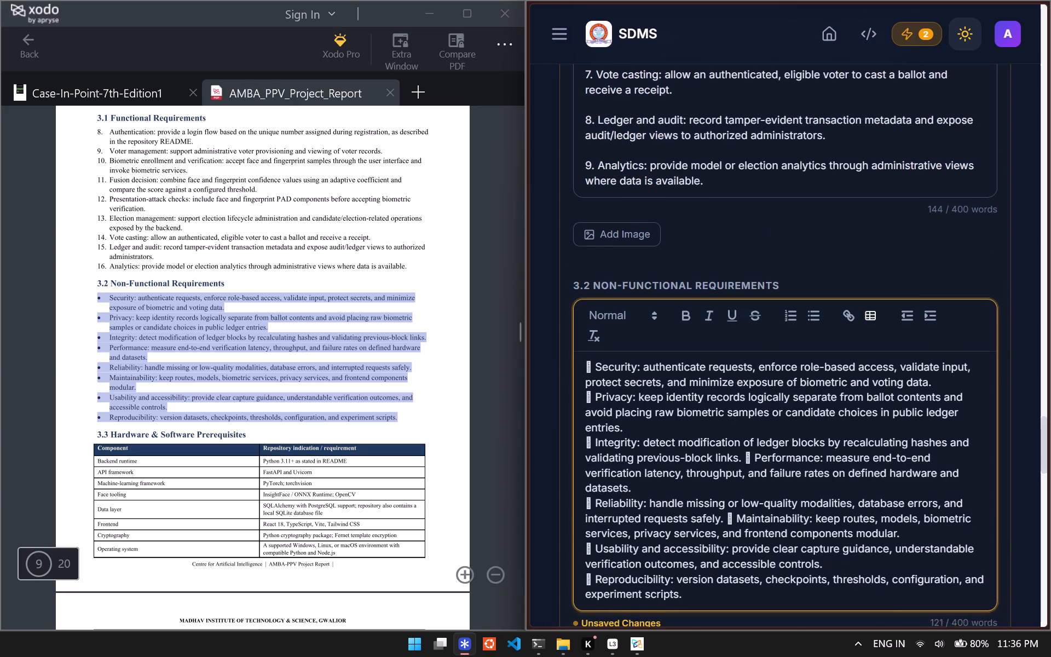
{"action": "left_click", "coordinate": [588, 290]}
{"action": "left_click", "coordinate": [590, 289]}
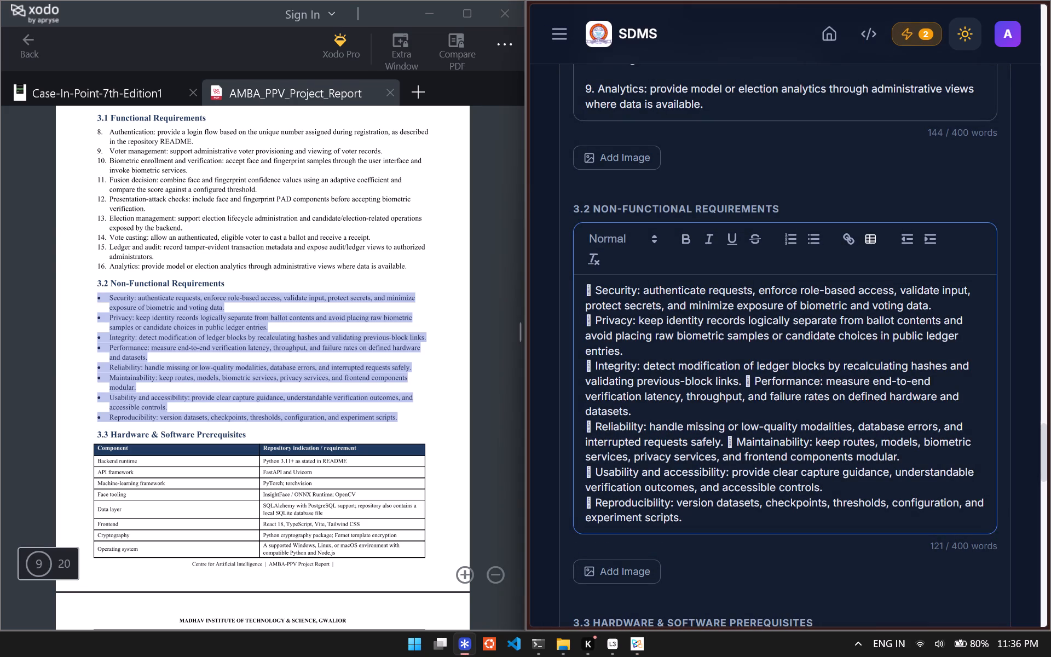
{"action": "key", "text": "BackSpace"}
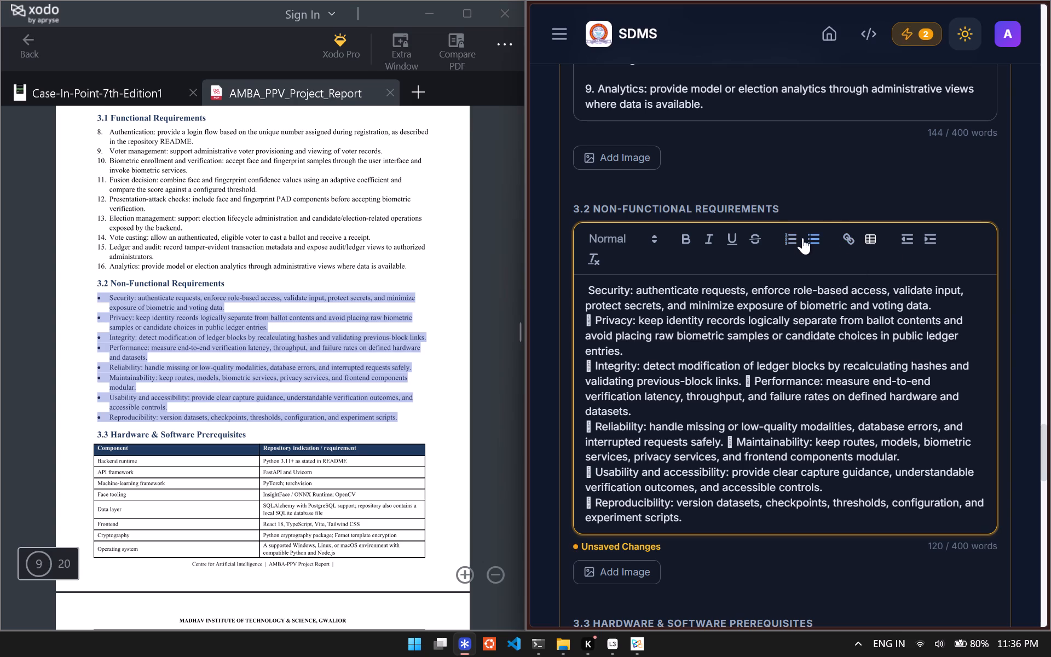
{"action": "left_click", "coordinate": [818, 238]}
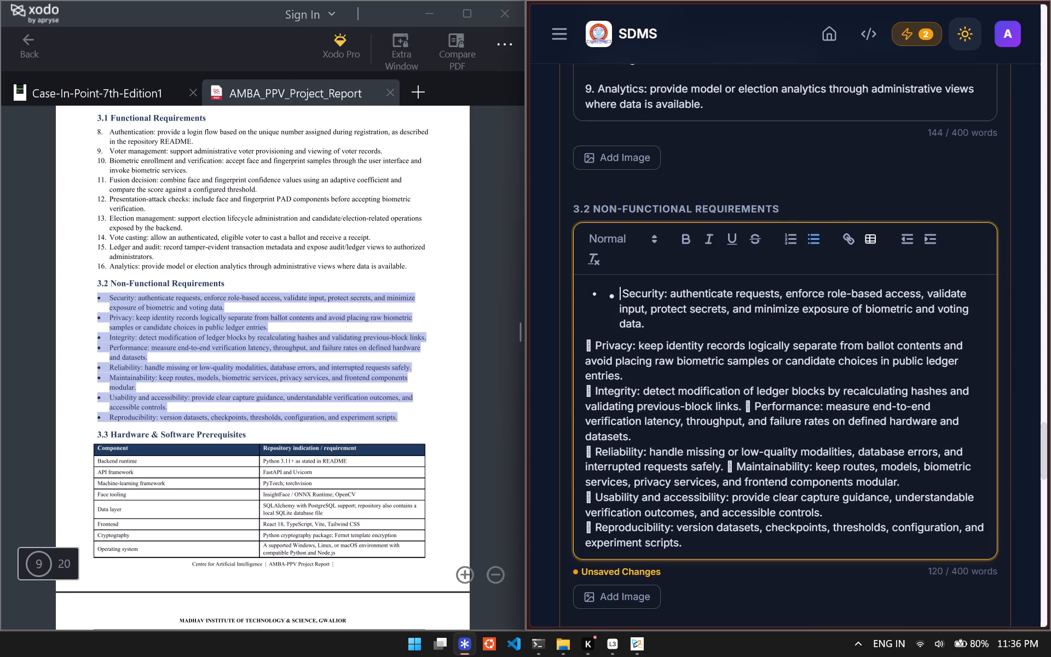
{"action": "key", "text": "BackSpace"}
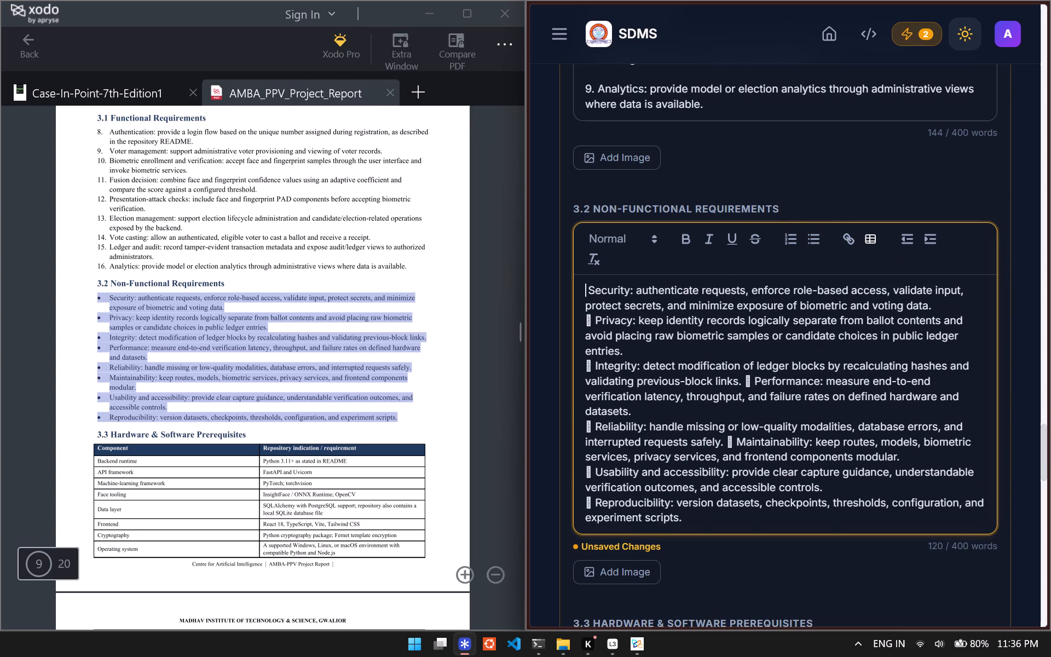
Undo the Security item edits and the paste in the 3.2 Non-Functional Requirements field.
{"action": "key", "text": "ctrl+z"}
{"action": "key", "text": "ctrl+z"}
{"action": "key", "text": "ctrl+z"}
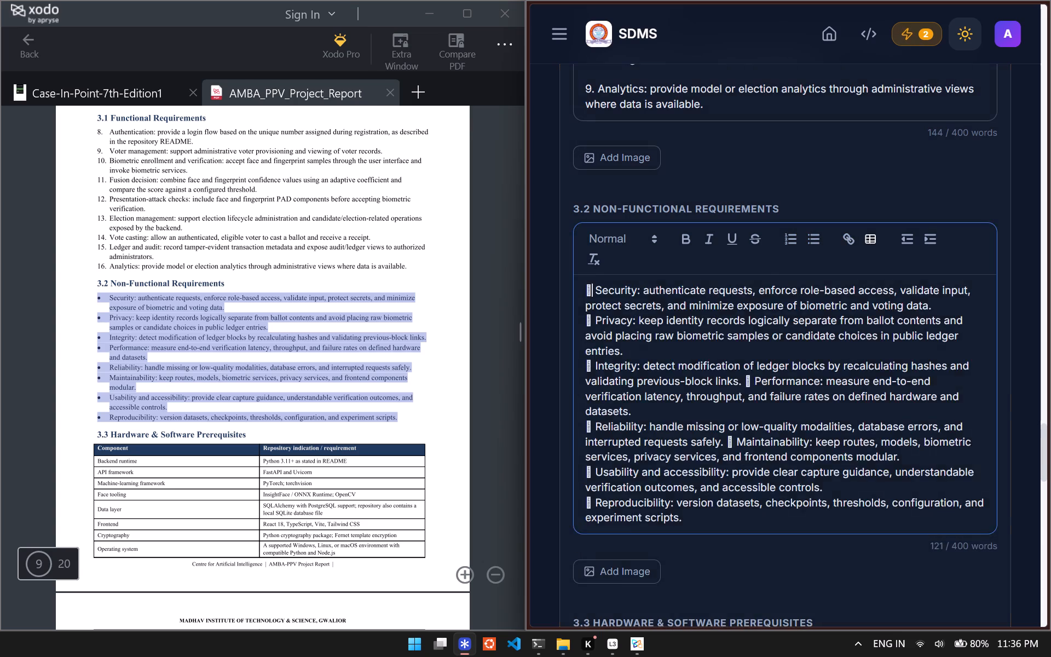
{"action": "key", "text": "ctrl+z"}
Start a bulleted list in the 3.2 field and paste the copied non-functional requirements into it.
{"action": "left_click", "coordinate": [810, 238]}
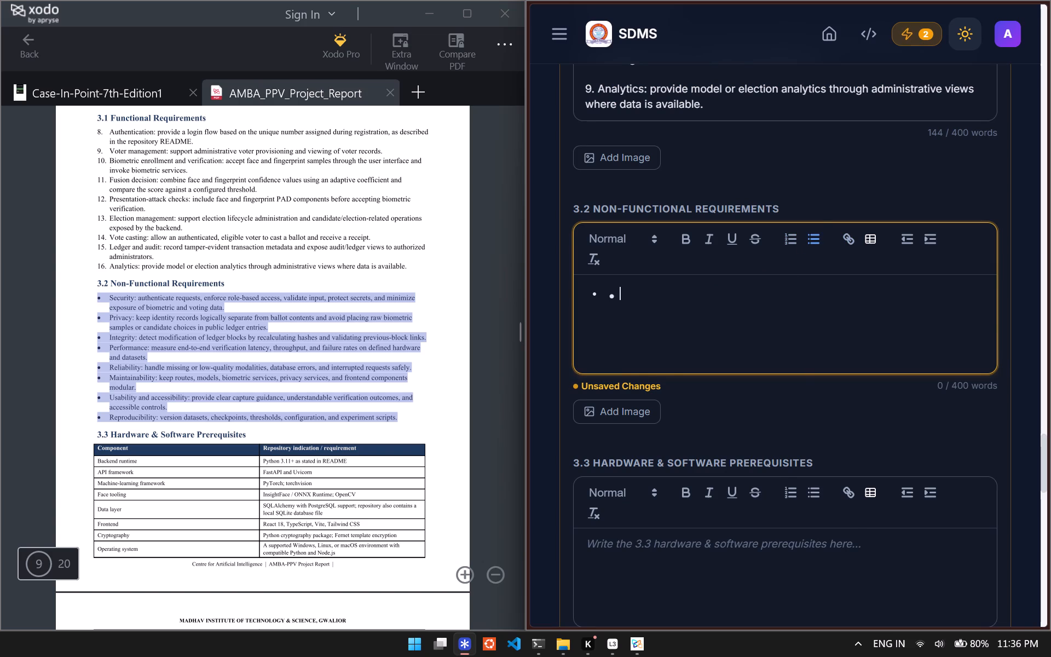
{"action": "key", "text": "ctrl+v"}
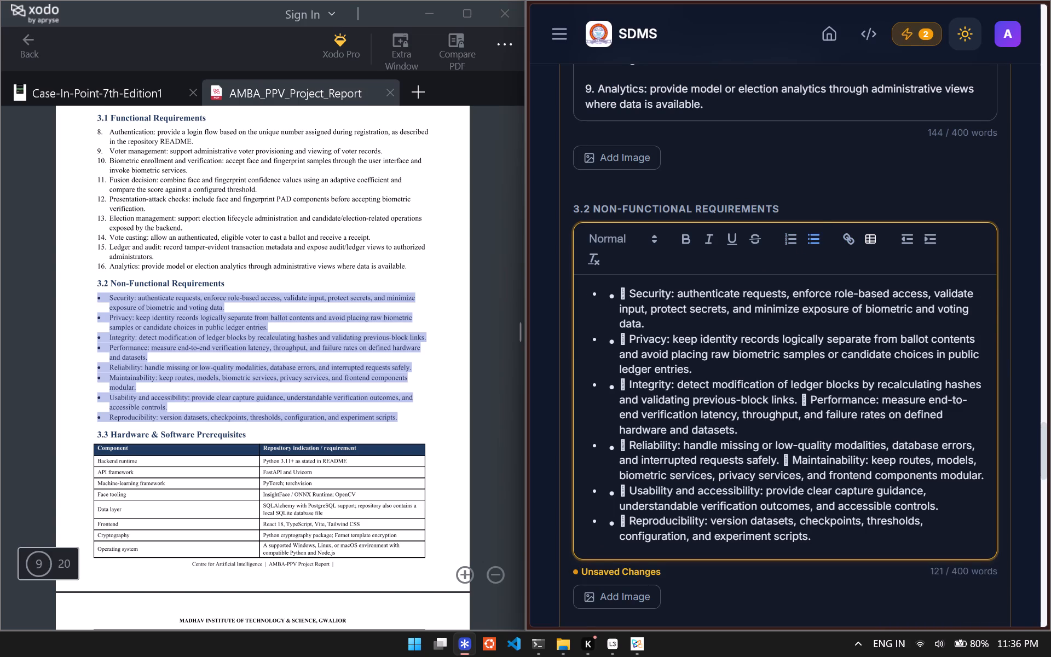
Delete the stray marker characters at the start of the Security, Privacy, Integrity, Reliability, Usability and accessibility, and Reproducibility bullets.
{"action": "left_click", "coordinate": [625, 295]}
{"action": "key", "text": "BackSpace"}
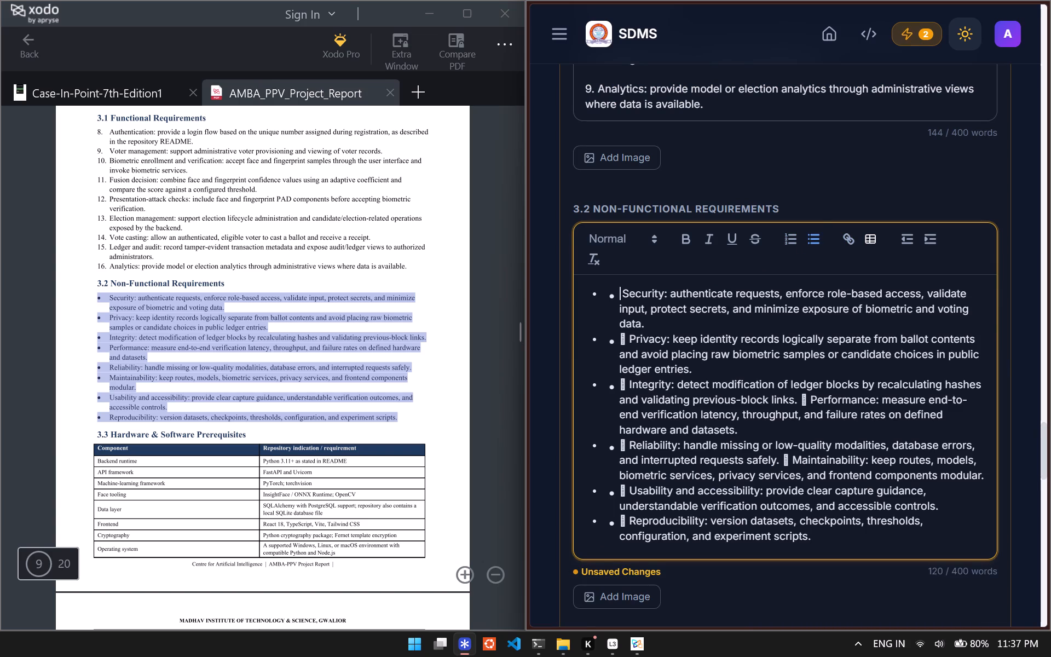
{"action": "left_click", "coordinate": [623, 340]}
{"action": "key", "text": "BackSpace"}
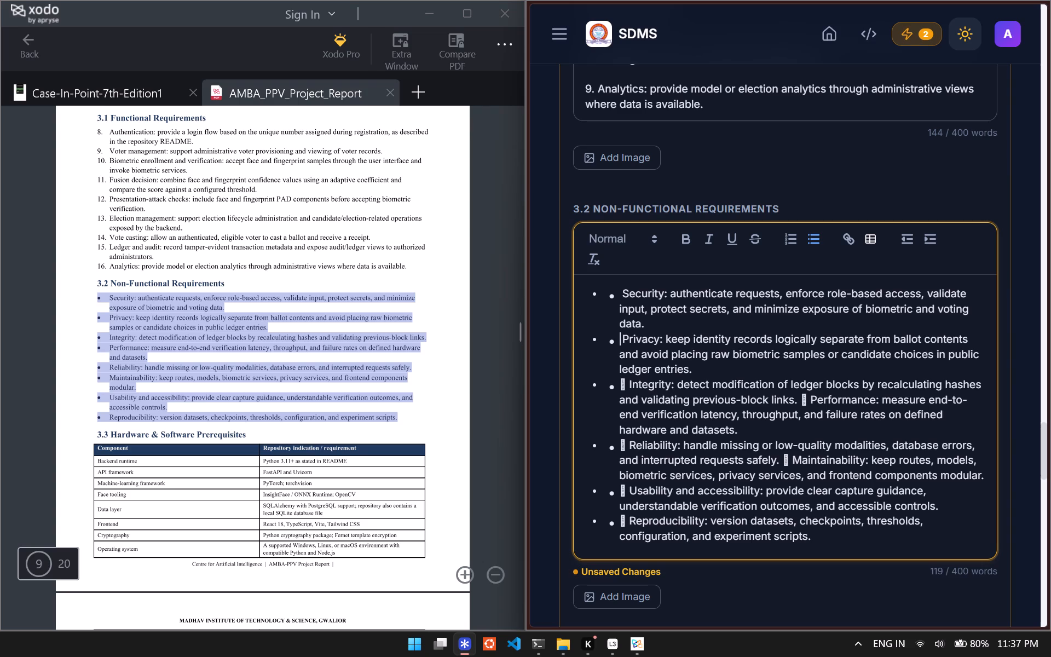
{"action": "left_click", "coordinate": [625, 382]}
{"action": "key", "text": "BackSpace"}
{"action": "left_click", "coordinate": [626, 446]}
{"action": "key", "text": "BackSpace"}
{"action": "left_click", "coordinate": [623, 493]}
{"action": "key", "text": "BackSpace"}
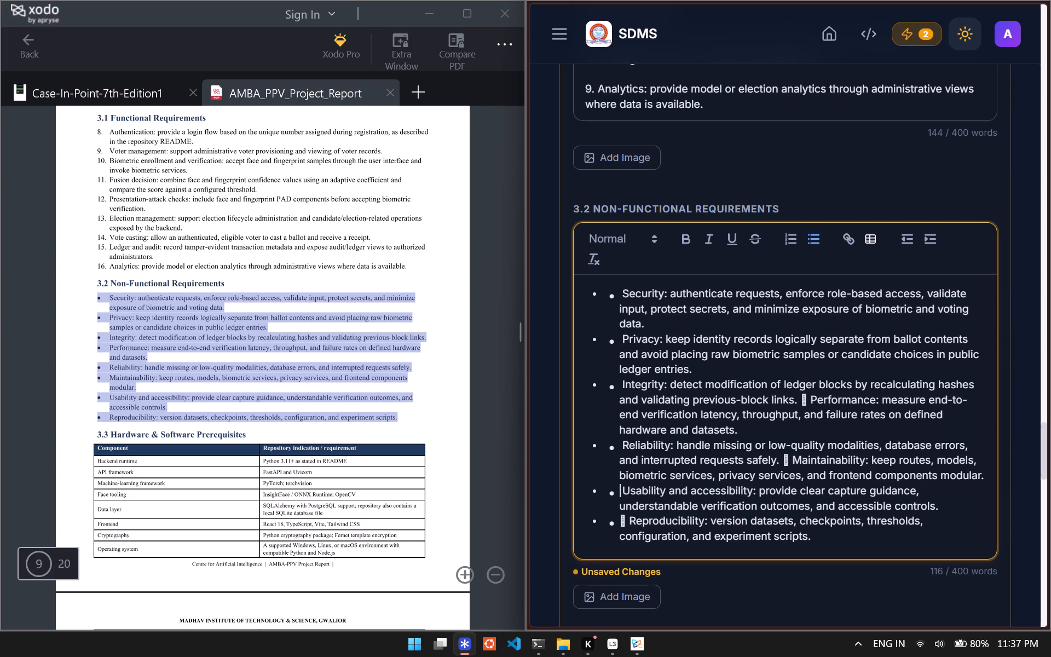
{"action": "left_click", "coordinate": [629, 532]}
{"action": "left_click", "coordinate": [628, 521]}
{"action": "key", "text": "BackSpace"}
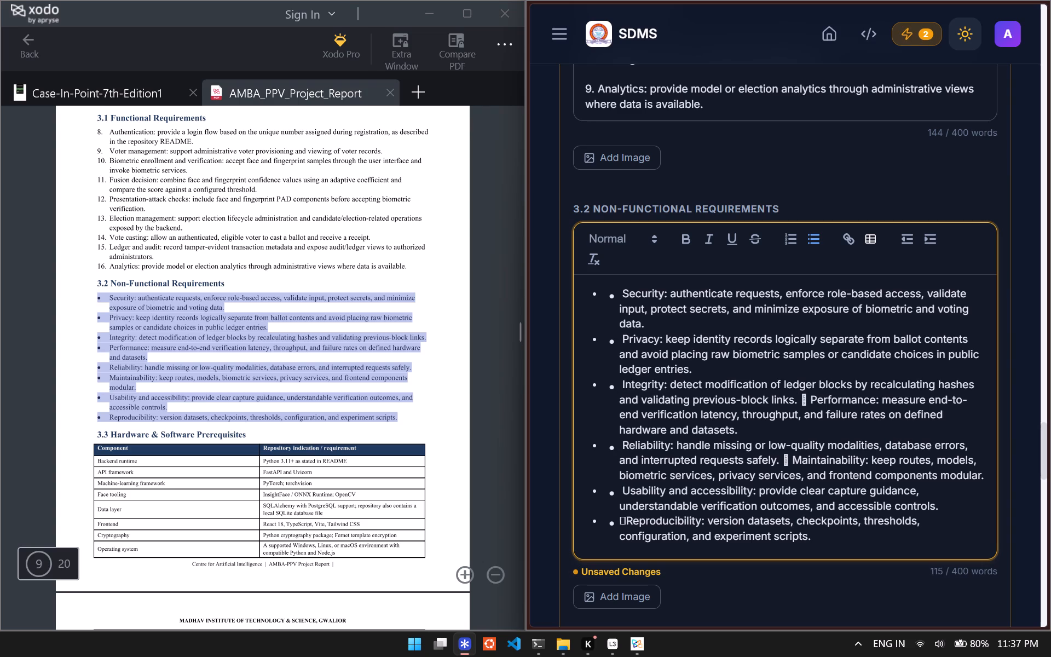
{"action": "key", "text": "BackSpace"}
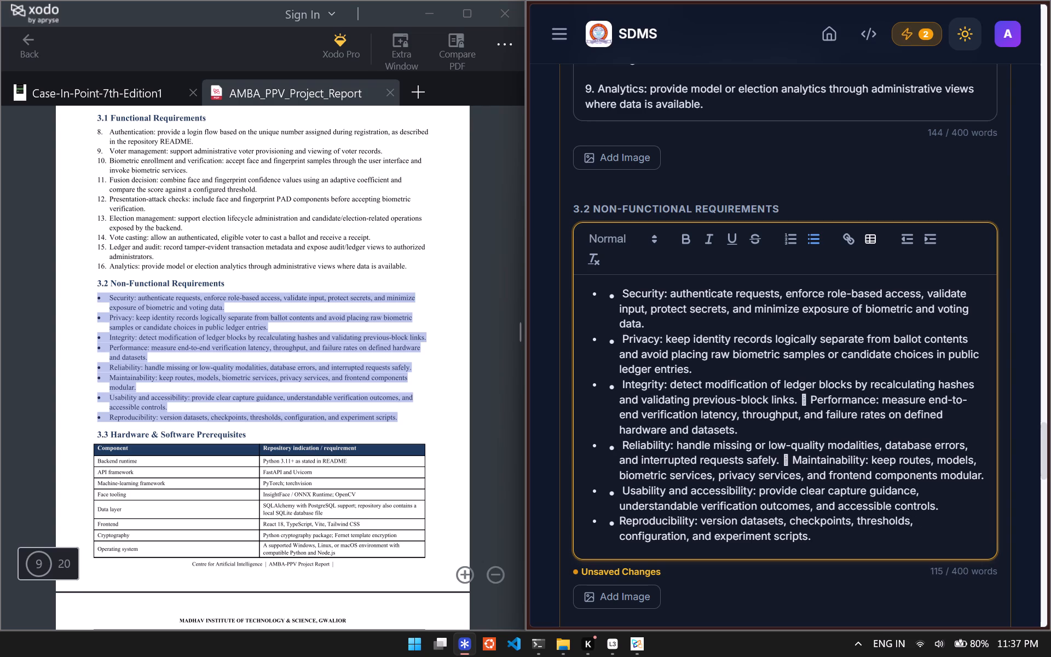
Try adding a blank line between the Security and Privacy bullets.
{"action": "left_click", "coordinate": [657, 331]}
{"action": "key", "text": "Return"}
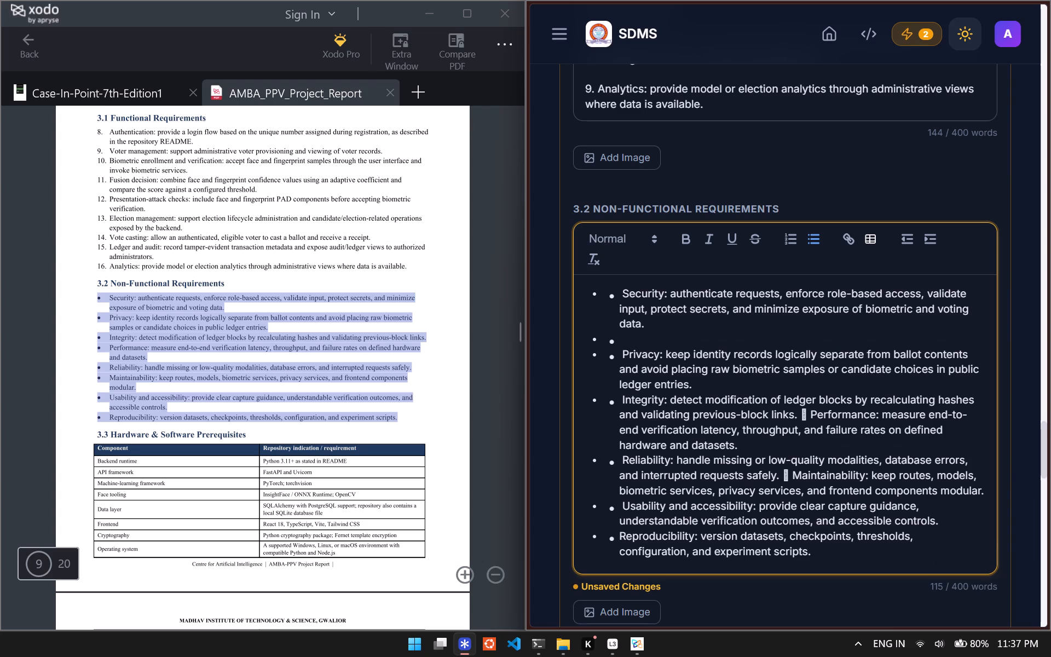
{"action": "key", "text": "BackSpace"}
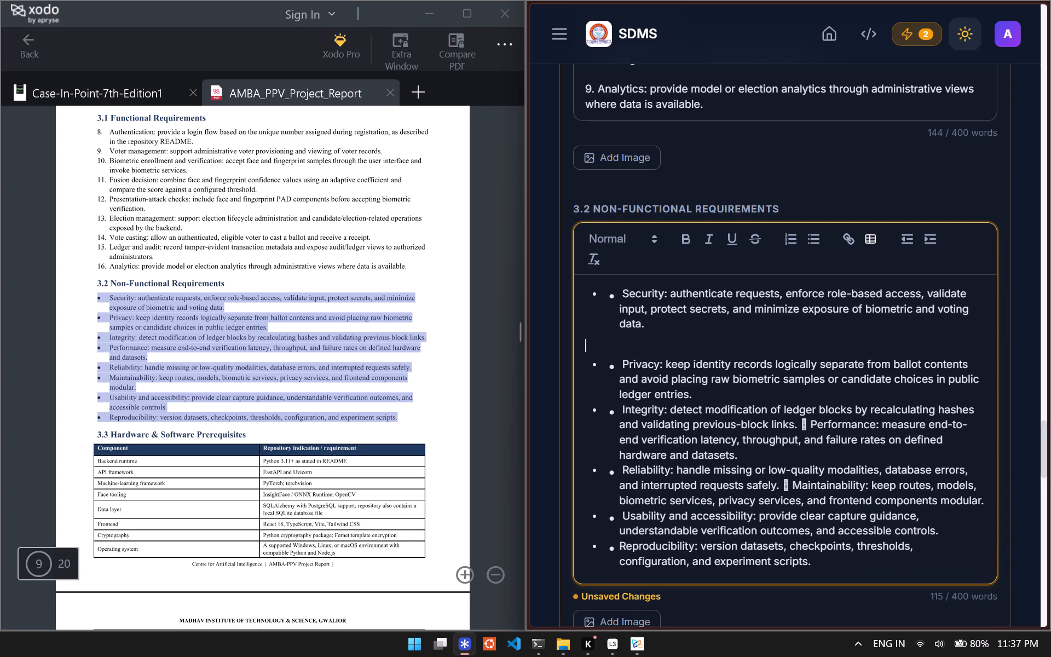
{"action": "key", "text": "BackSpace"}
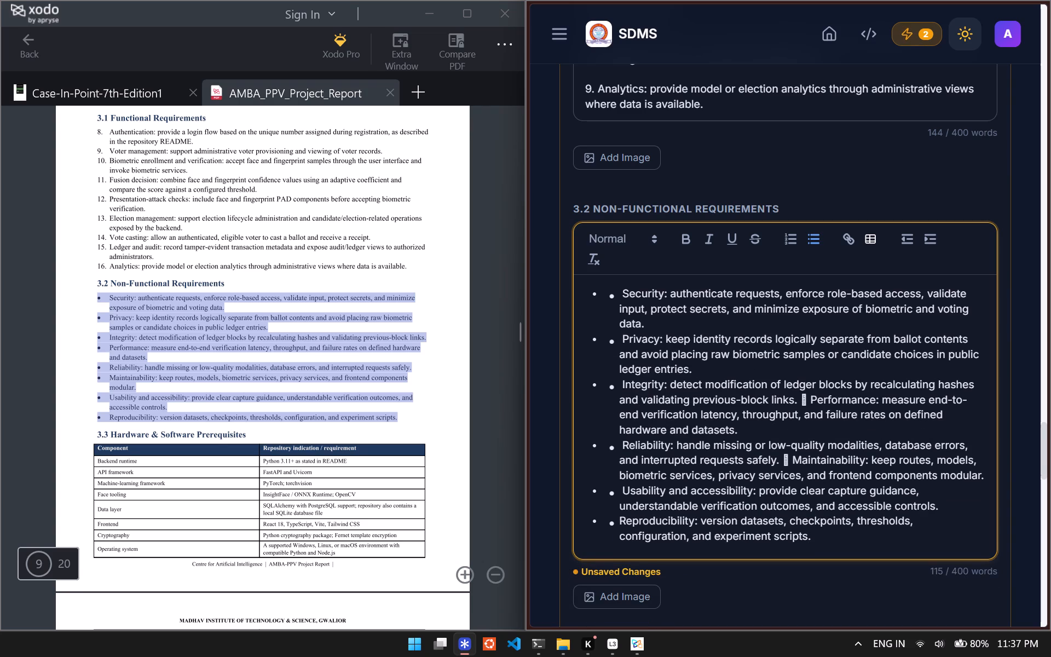
Maximize the AMBA-PPV report window for capturing the content needed in the form's 3.3 Hardware & Software Prerequisites section.
{"action": "scroll", "coordinate": [655, 494], "scroll_direction": "down", "scroll_amount": 2}
{"action": "scroll", "coordinate": [710, 303], "scroll_direction": "up", "scroll_amount": 1}
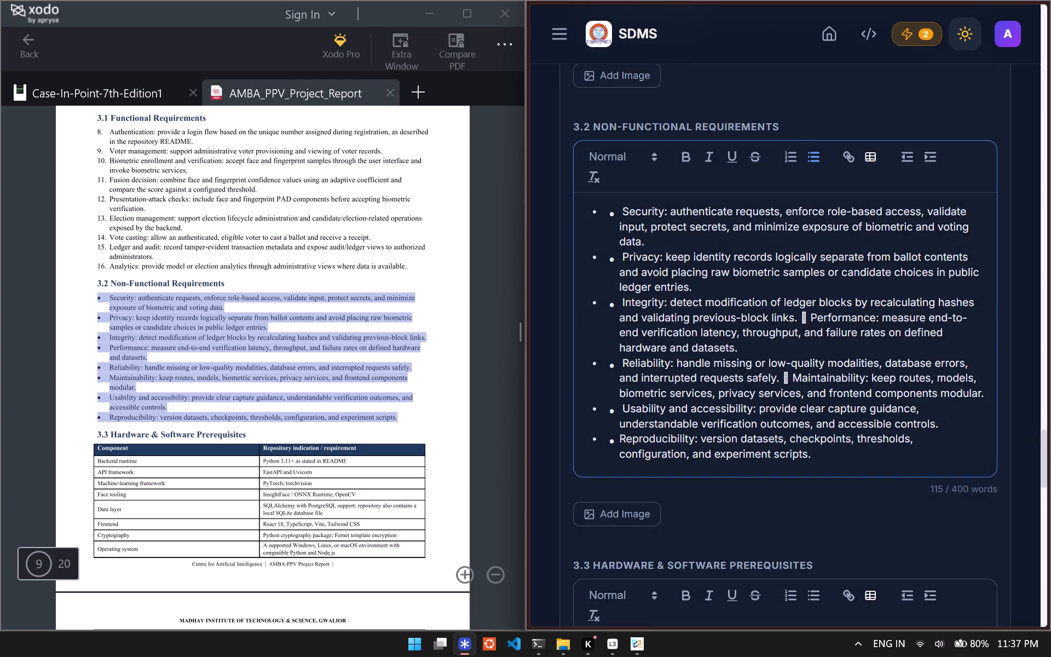
{"action": "scroll", "coordinate": [718, 410], "scroll_direction": "down", "scroll_amount": 3}
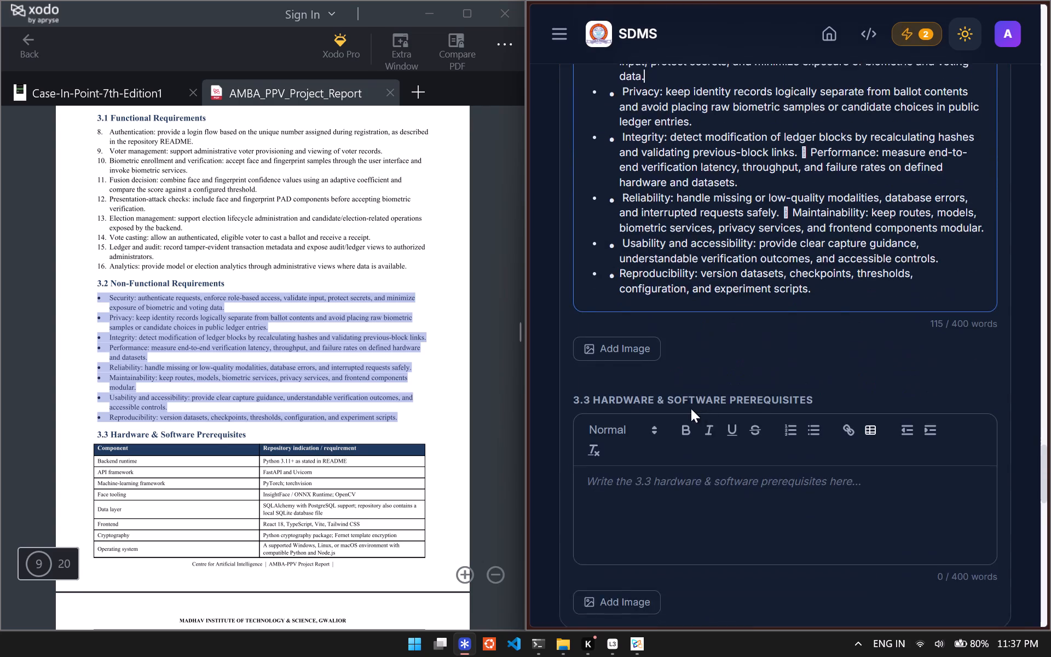
{"action": "scroll", "coordinate": [691, 408], "scroll_direction": "down", "scroll_amount": 1}
{"action": "scroll", "coordinate": [333, 371], "scroll_direction": "down", "scroll_amount": 2}
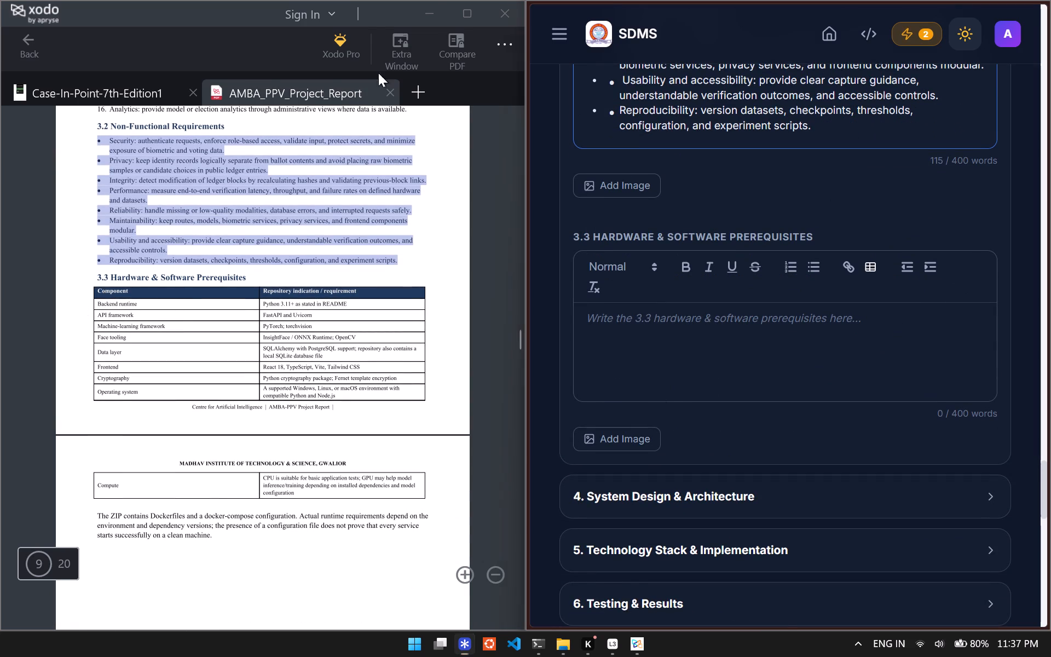
{"action": "left_click", "coordinate": [478, 15]}
Take a screen snip of the report's 3.3 Hardware & Software Prerequisites table, from the Component header through the Operating system row.
{"action": "scroll", "coordinate": [533, 456], "scroll_direction": "up", "scroll_amount": 5}
{"action": "scroll", "coordinate": [533, 453], "scroll_direction": "down", "scroll_amount": 3}
{"action": "left_click", "coordinate": [983, 381]}
{"action": "scroll", "coordinate": [667, 449], "scroll_direction": "up", "scroll_amount": 9, "text": "ctrl"}
{"action": "scroll", "coordinate": [640, 435], "scroll_direction": "down", "scroll_amount": 2}
{"action": "scroll", "coordinate": [512, 397], "scroll_direction": "down", "scroll_amount": 1}
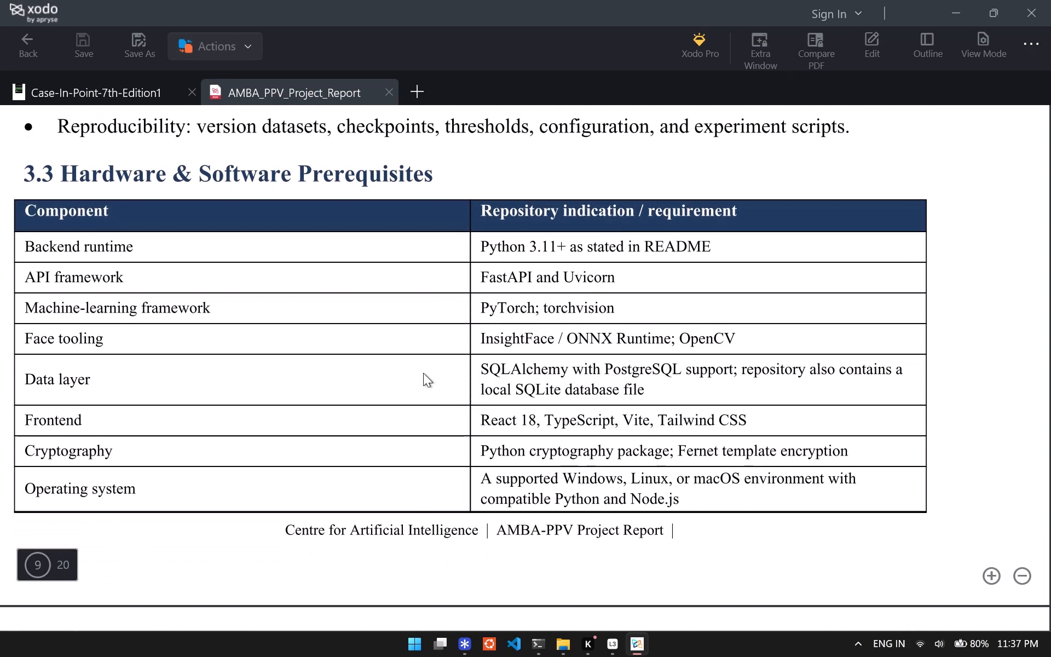
{"action": "key", "text": "Left"}
{"action": "key", "text": "Left"}
{"action": "key", "text": "Right"}
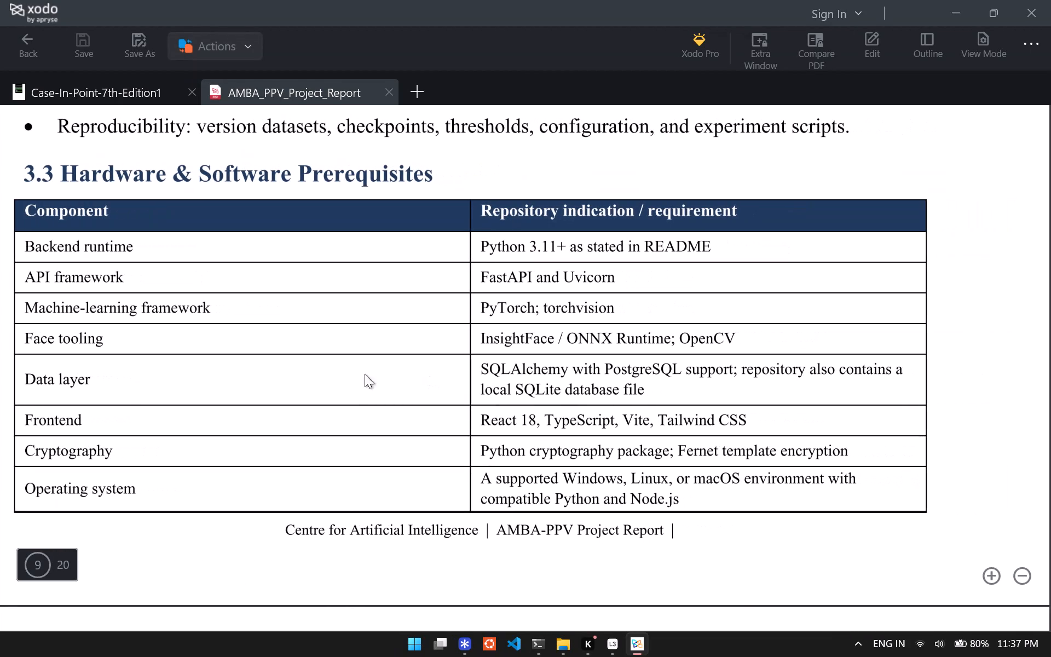
{"action": "key", "text": "Left"}
{"action": "key", "text": "Right"}
{"action": "key", "text": "Left"}
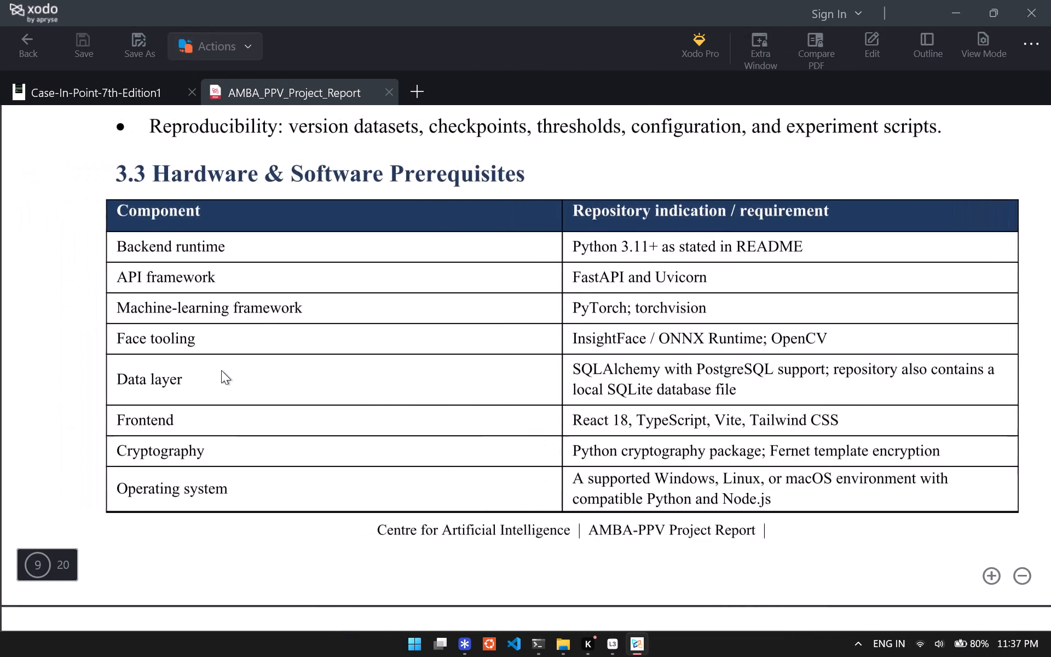
{"action": "key", "text": "Up"}
{"action": "key", "text": "Down"}
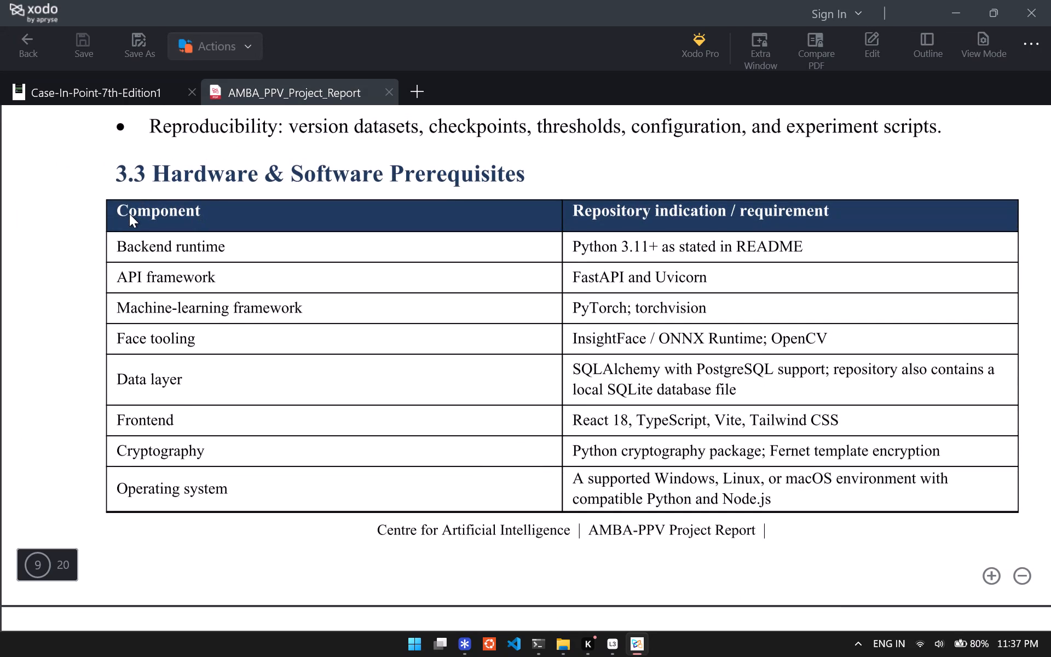
{"action": "key", "text": "shift+super+s"}
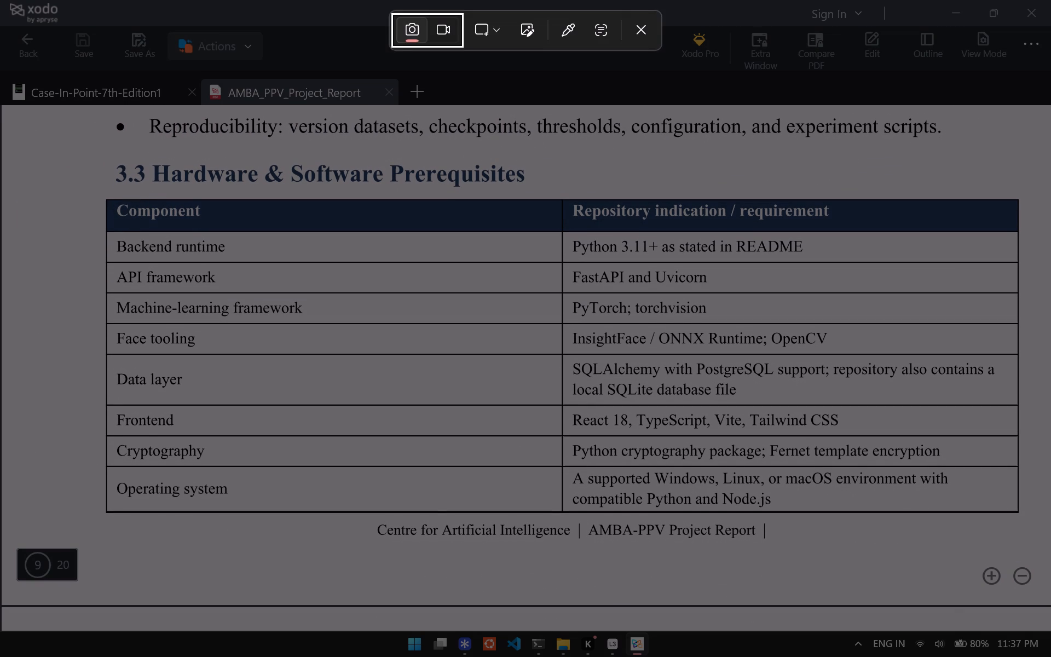
{"action": "left_click_drag", "start_coordinate": [106, 199], "coordinate": [948, 479]}
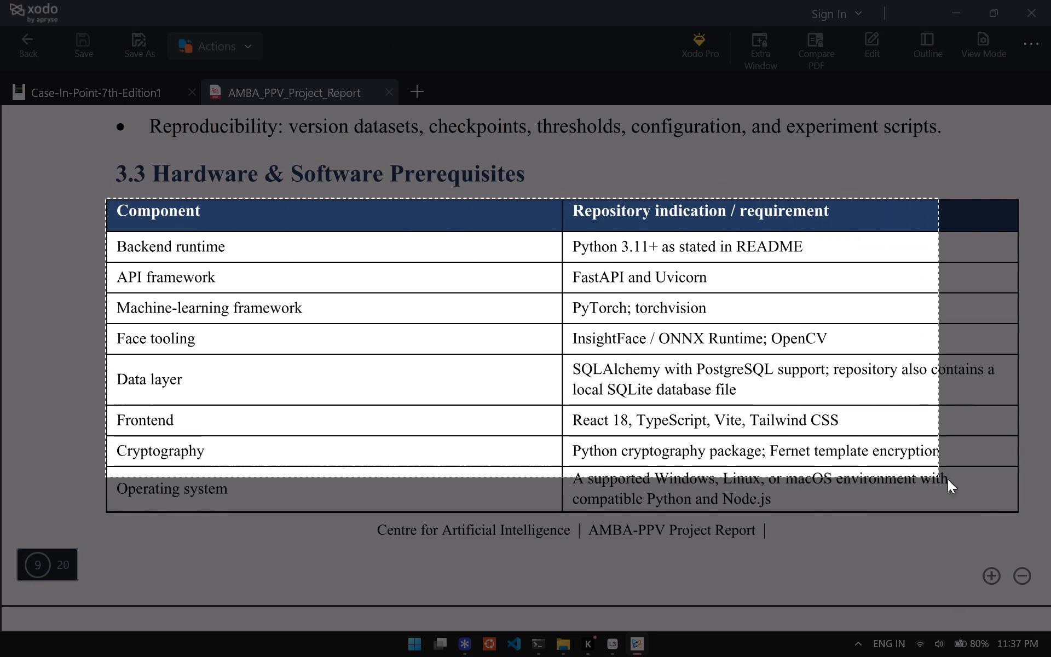
{"action": "left_click_drag", "start_coordinate": [948, 479], "coordinate": [1015, 510]}
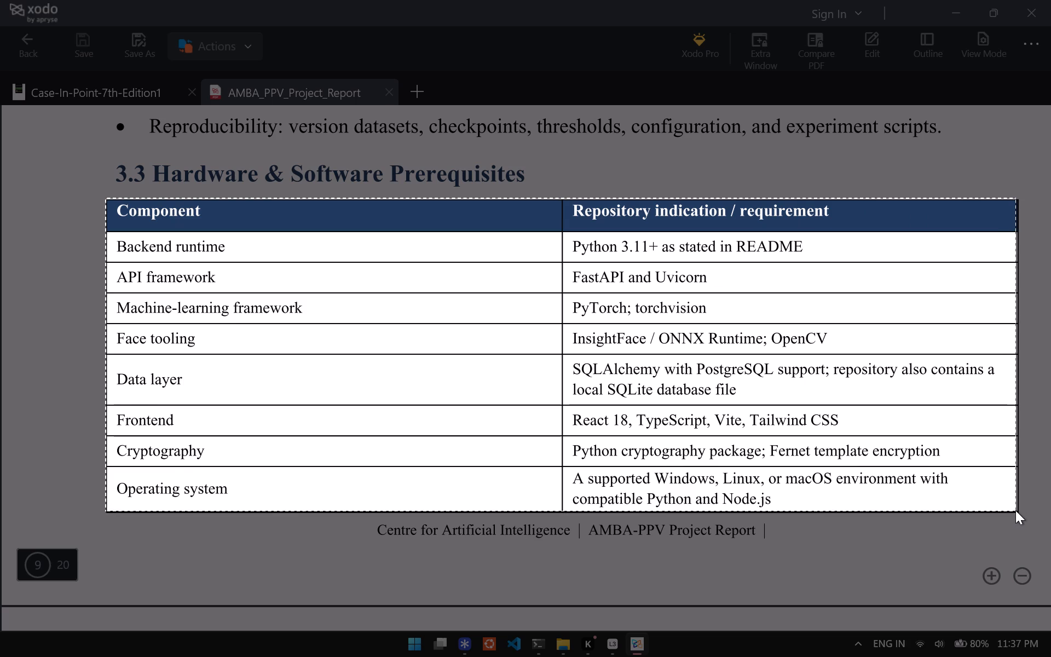
Fit the snip region's lower corner to the edge of the 3.3 prerequisites table and capture it.
{"action": "left_click_drag", "start_coordinate": [1015, 510], "coordinate": [1019, 512]}
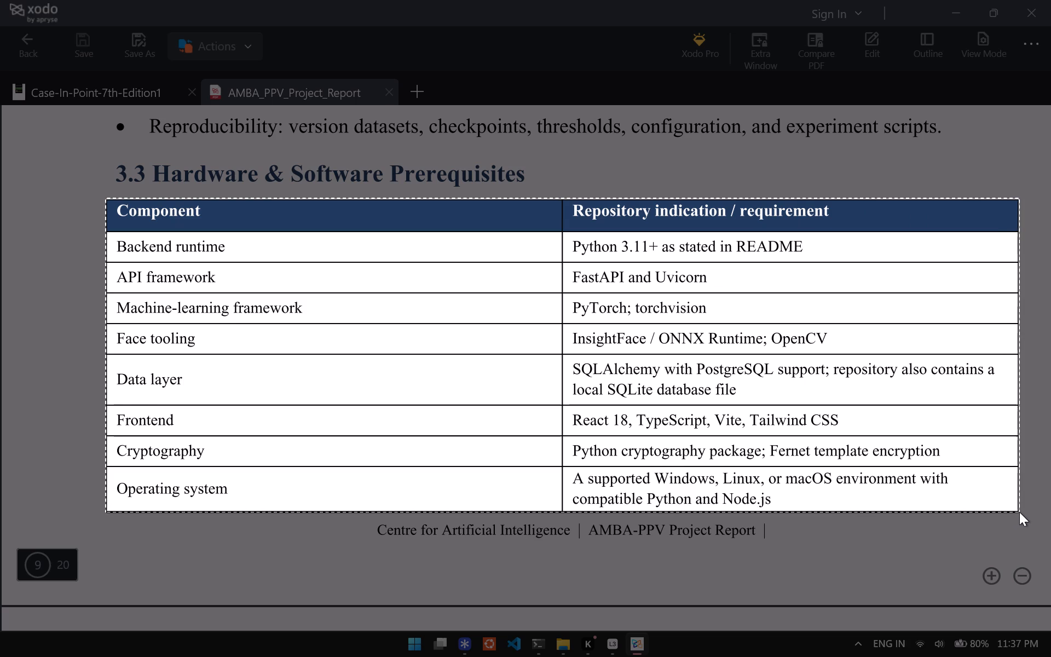
{"action": "left_click_drag", "start_coordinate": [1019, 512], "coordinate": [1018, 512]}
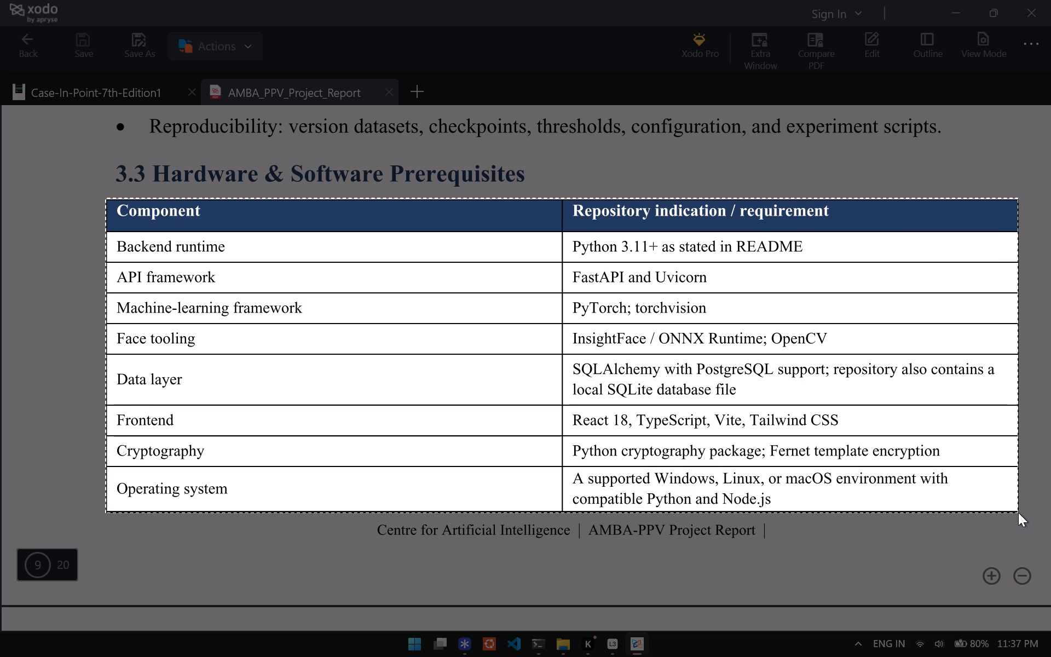
{"action": "left_click_drag", "start_coordinate": [1018, 512], "coordinate": [1018, 510]}
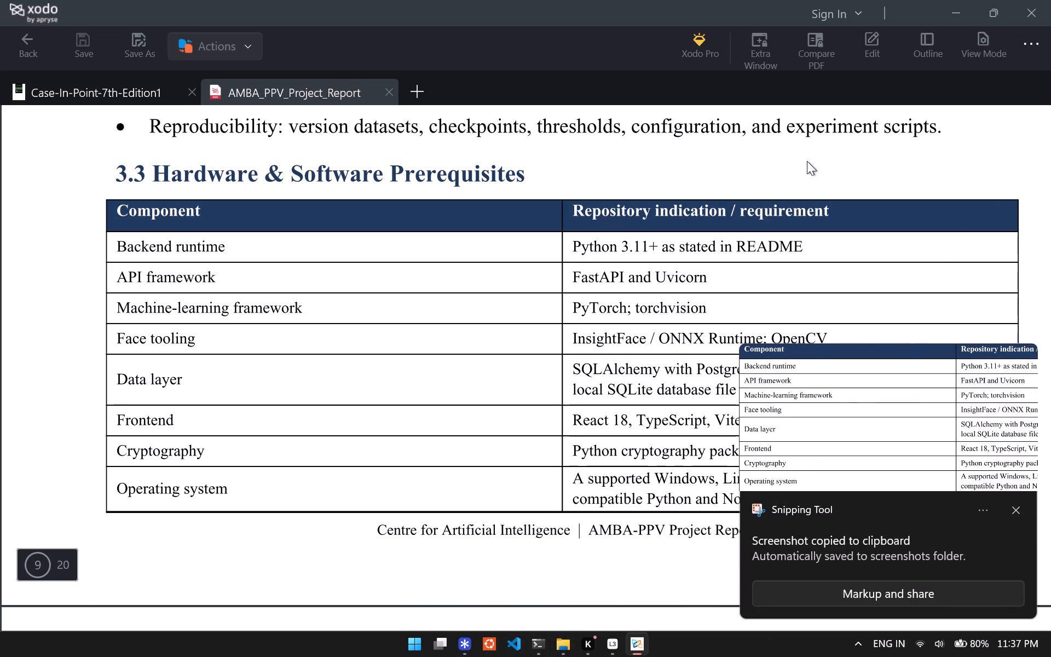
Place the report beside the form and paste the captured table image into the 3.3 Hardware & Software Prerequisites field.
{"action": "key", "text": "super+Left"}
{"action": "left_click", "coordinate": [654, 316]}
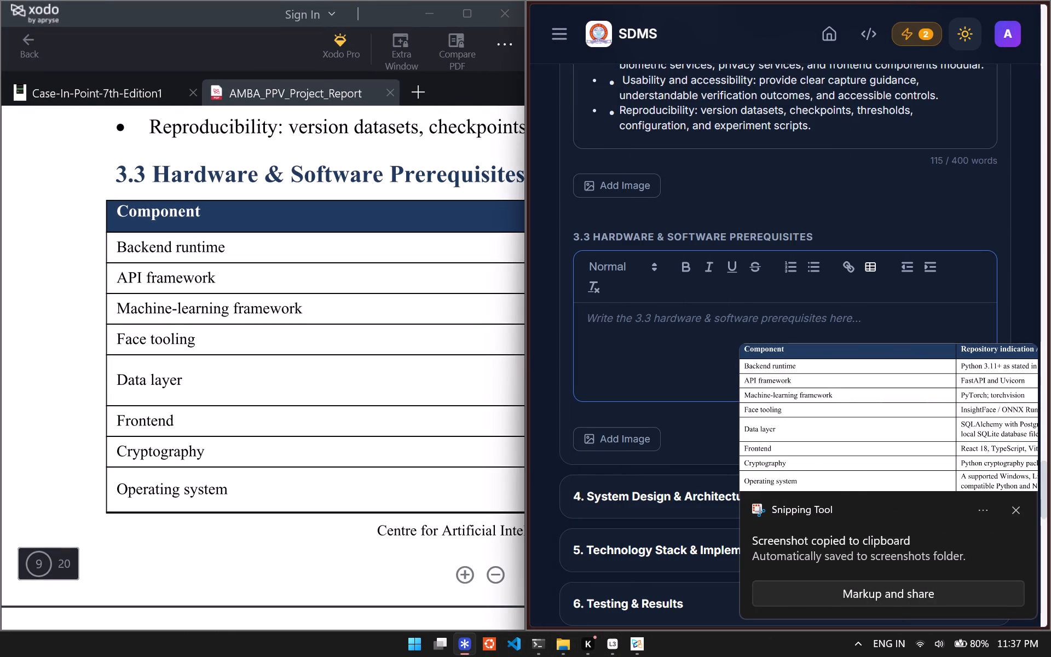
{"action": "key", "text": "ctrl+v"}
{"action": "left_click", "coordinate": [1021, 506]}
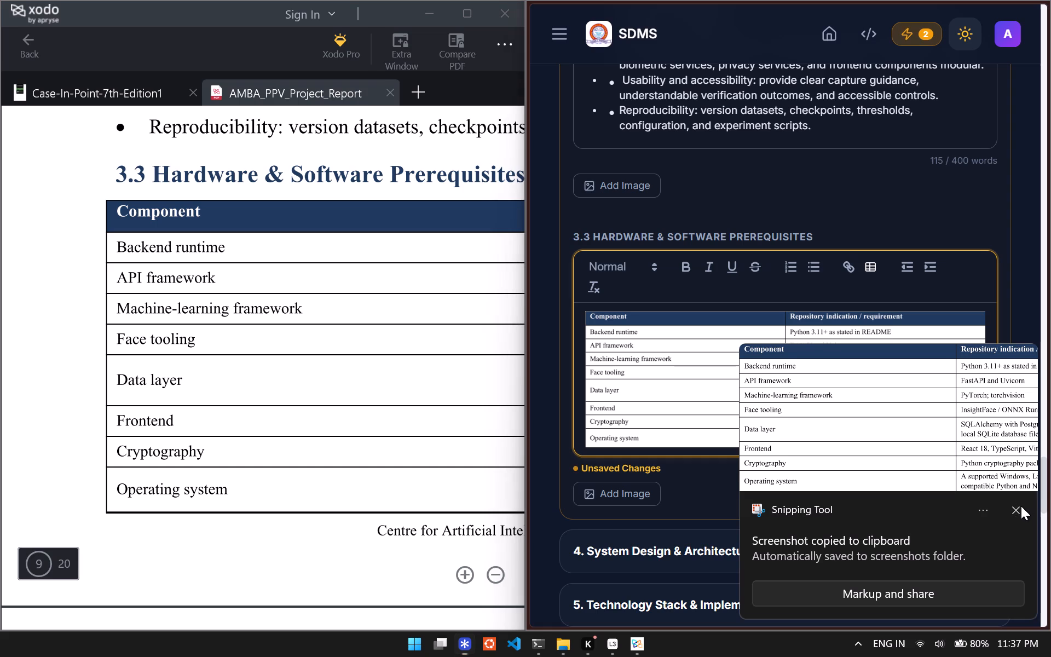
Bring up Chapter 4 in the report and expand the form's 4. System Design & Architecture section.
{"action": "scroll", "coordinate": [390, 334], "scroll_direction": "down", "scroll_amount": 2}
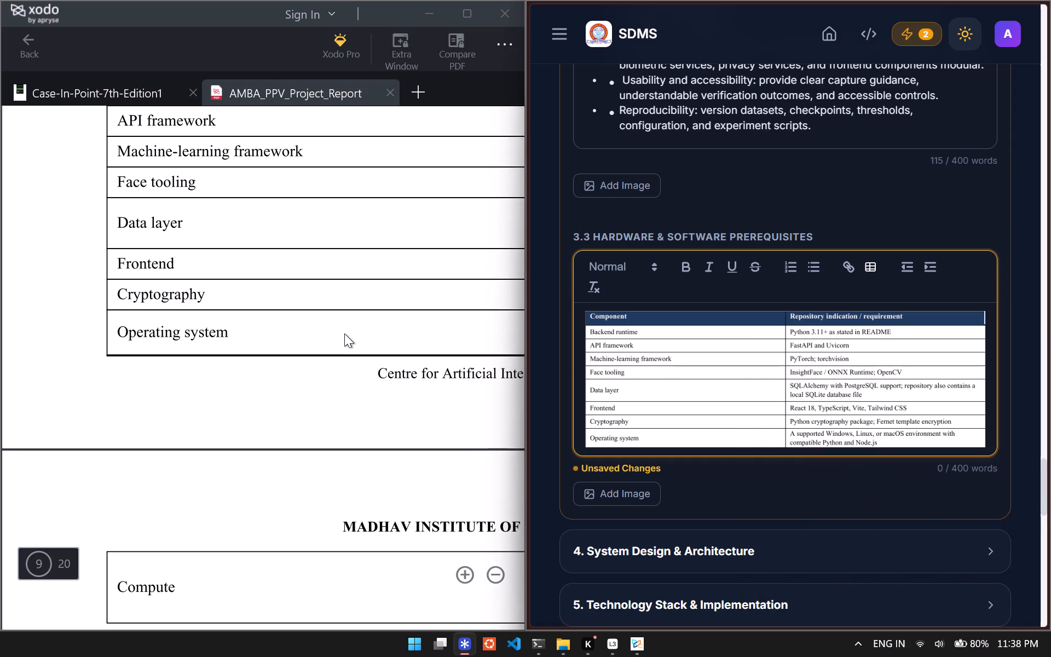
{"action": "scroll", "coordinate": [345, 333], "scroll_direction": "up", "scroll_amount": 4, "text": "ctrl"}
{"action": "scroll", "coordinate": [345, 332], "scroll_direction": "down", "scroll_amount": 11, "text": "ctrl"}
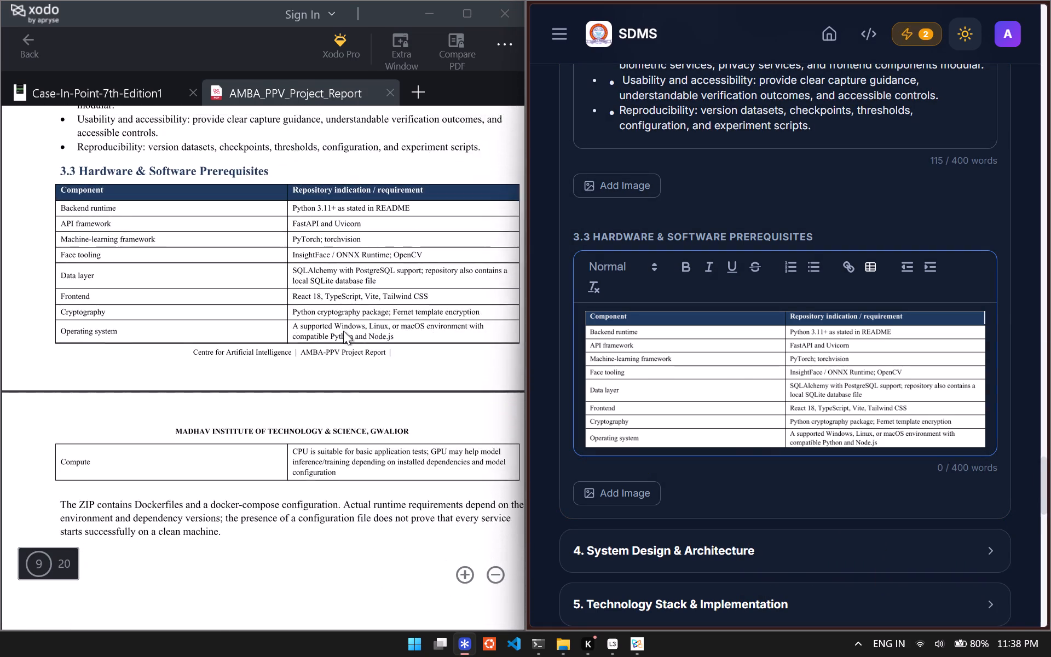
{"action": "scroll", "coordinate": [343, 331], "scroll_direction": "down", "scroll_amount": 2, "text": "ctrl"}
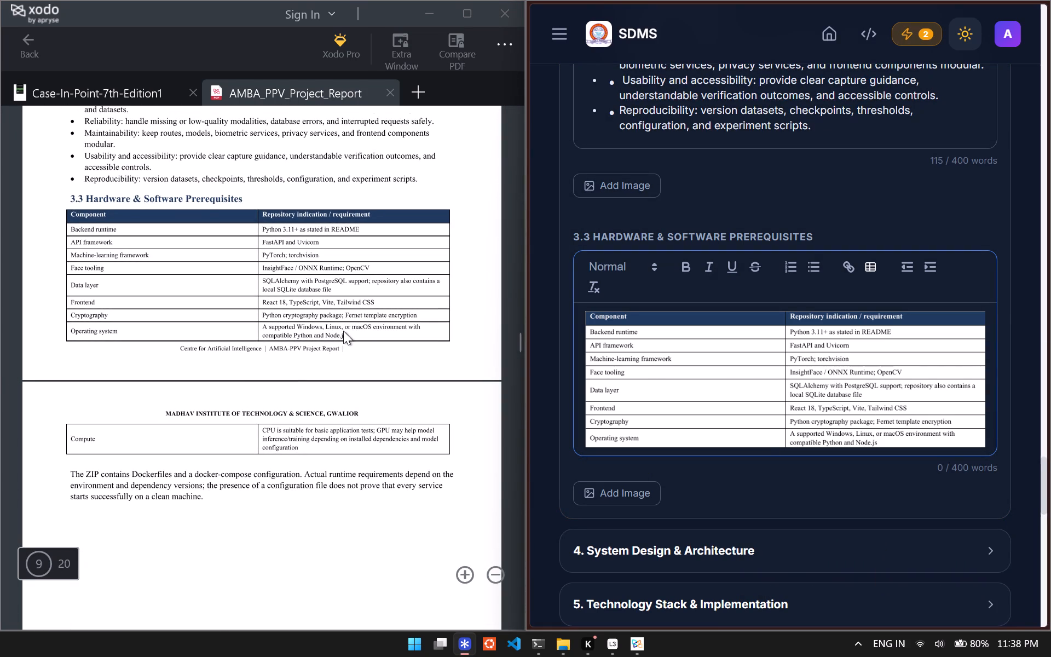
{"action": "scroll", "coordinate": [343, 331], "scroll_direction": "up", "scroll_amount": 1, "text": "ctrl"}
{"action": "scroll", "coordinate": [170, 481], "scroll_direction": "down", "scroll_amount": 3}
{"action": "scroll", "coordinate": [194, 438], "scroll_direction": "down", "scroll_amount": 4}
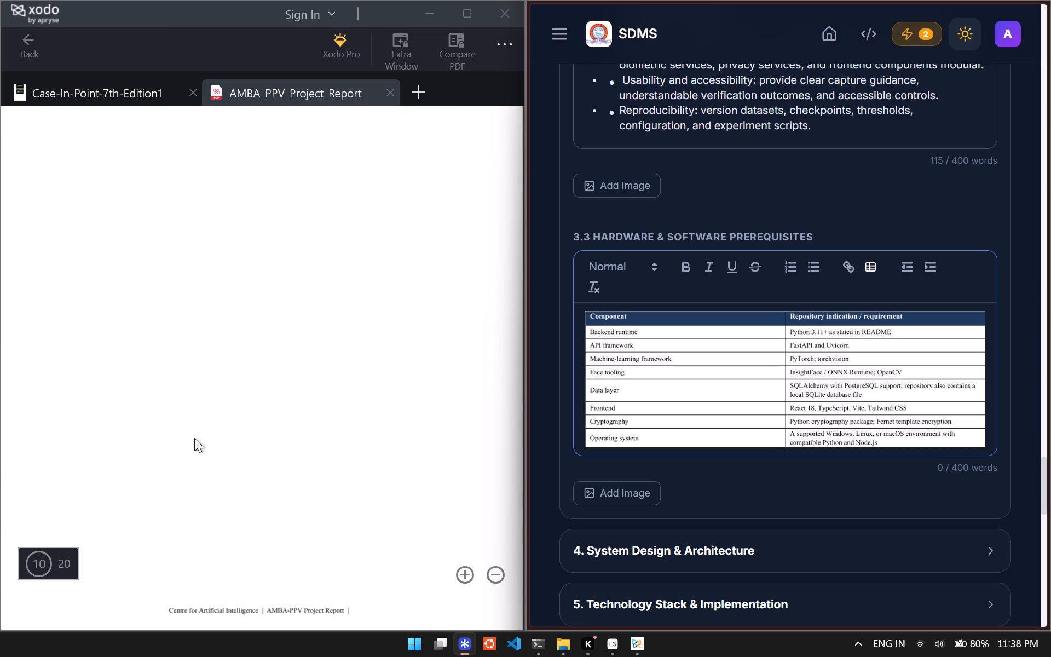
{"action": "scroll", "coordinate": [195, 437], "scroll_direction": "down", "scroll_amount": 5}
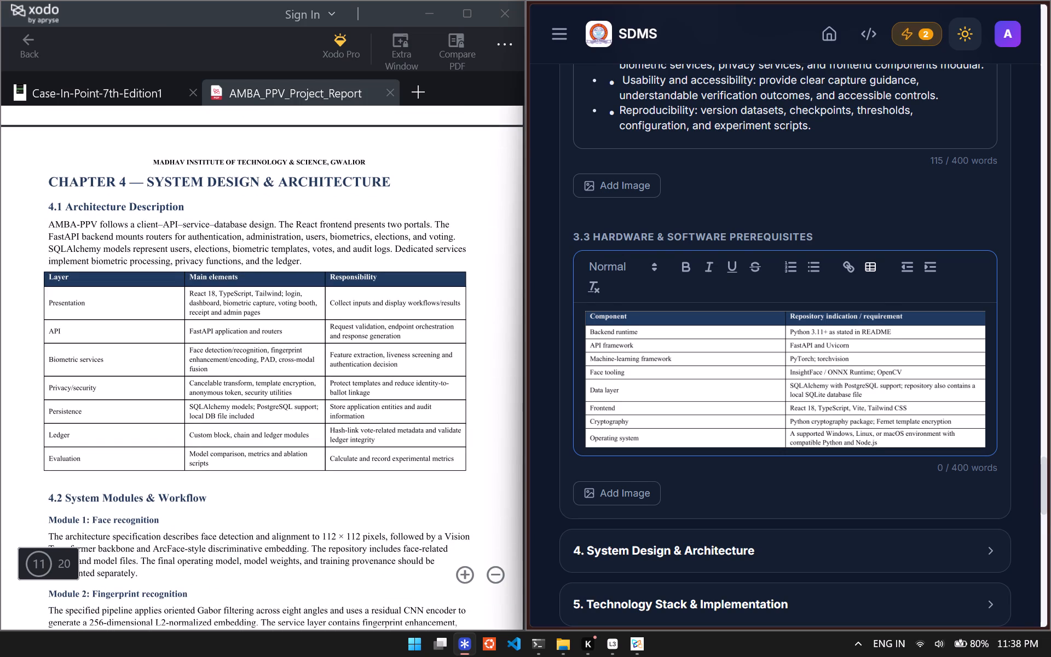
{"action": "scroll", "coordinate": [868, 402], "scroll_direction": "down", "scroll_amount": 2}
{"action": "left_click", "coordinate": [749, 387]}
{"action": "scroll", "coordinate": [682, 460], "scroll_direction": "down", "scroll_amount": 2}
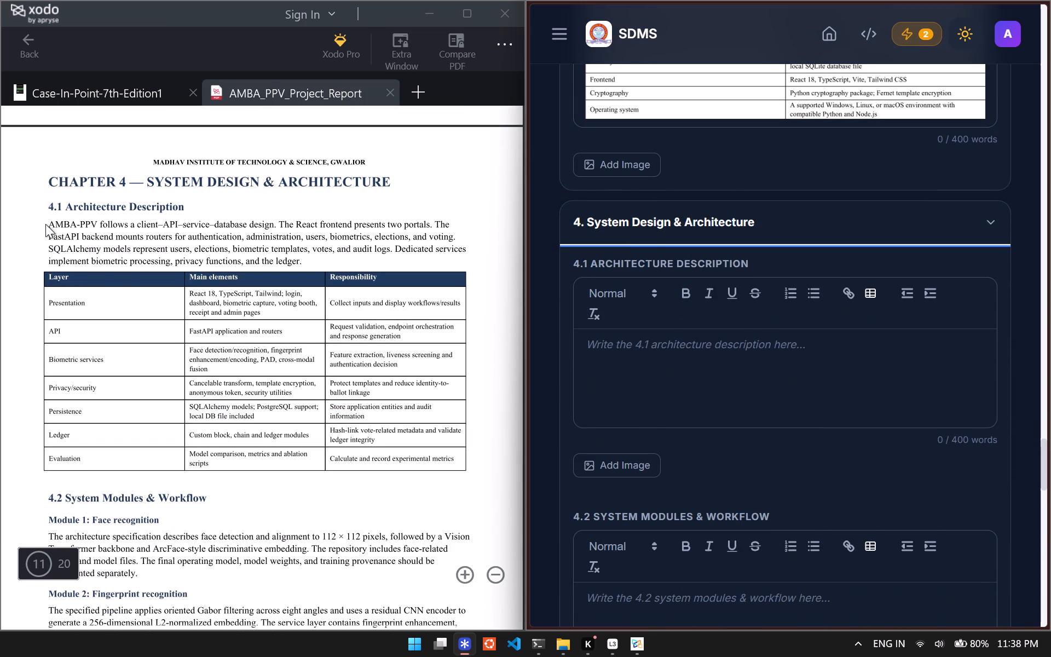
Copy the report's 4.1 Architecture Description paragraph, from "AMBA-PPV follows" through "the ledger", into the form's 4.1 field.
{"action": "left_click_drag", "start_coordinate": [45, 222], "coordinate": [301, 255], "text": "ctrl"}
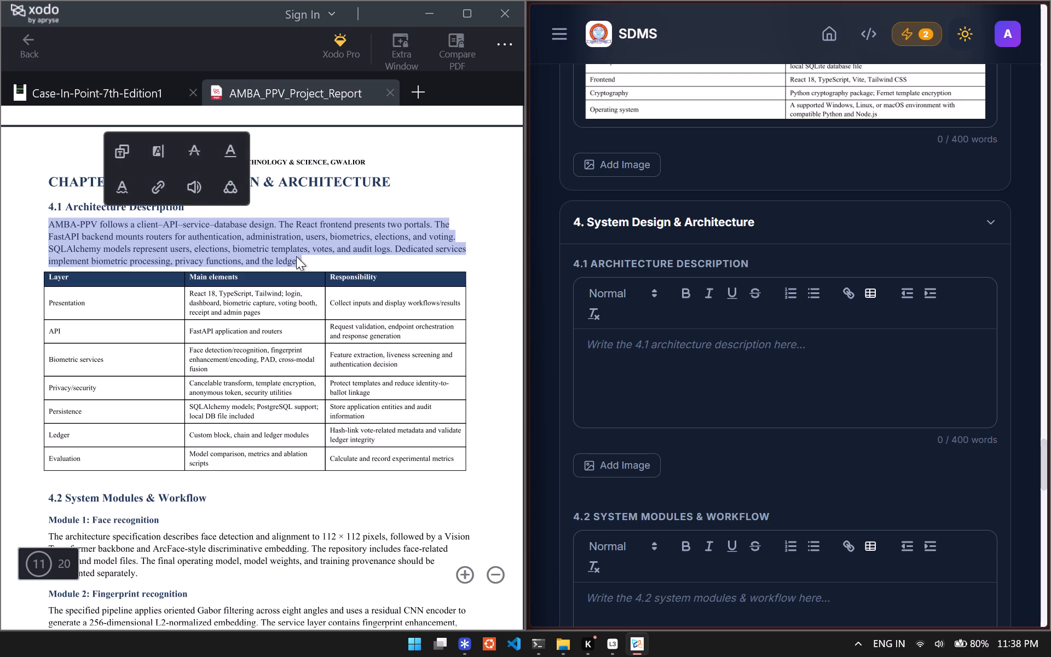
{"action": "left_click", "coordinate": [119, 153]}
{"action": "left_click", "coordinate": [630, 362]}
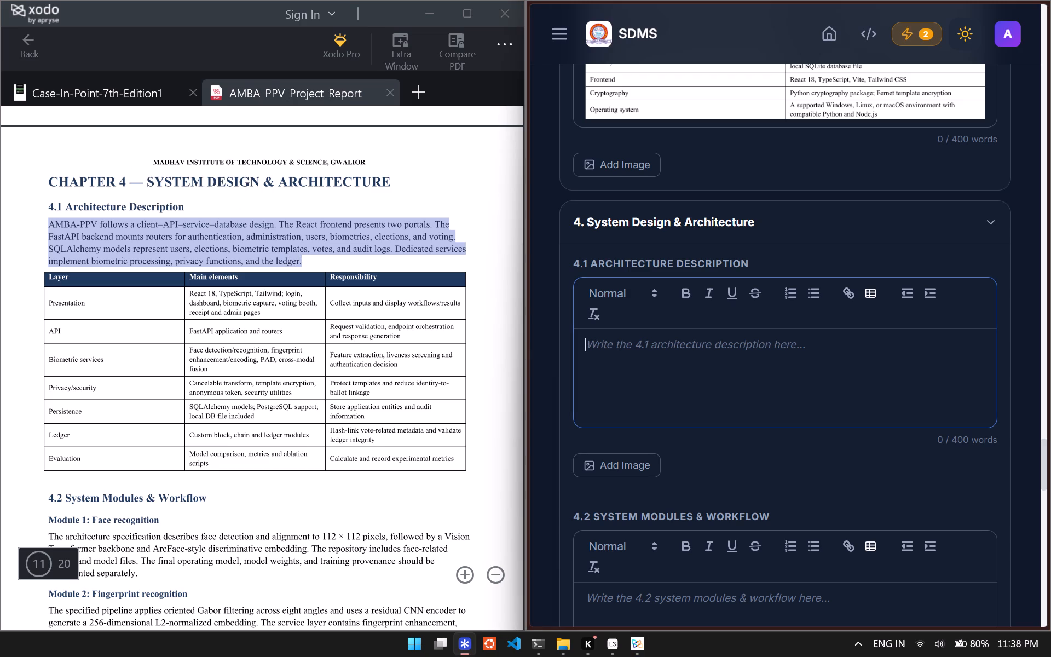
{"action": "key", "text": "ctrl+c"}
{"action": "key", "text": "ctrl+v"}
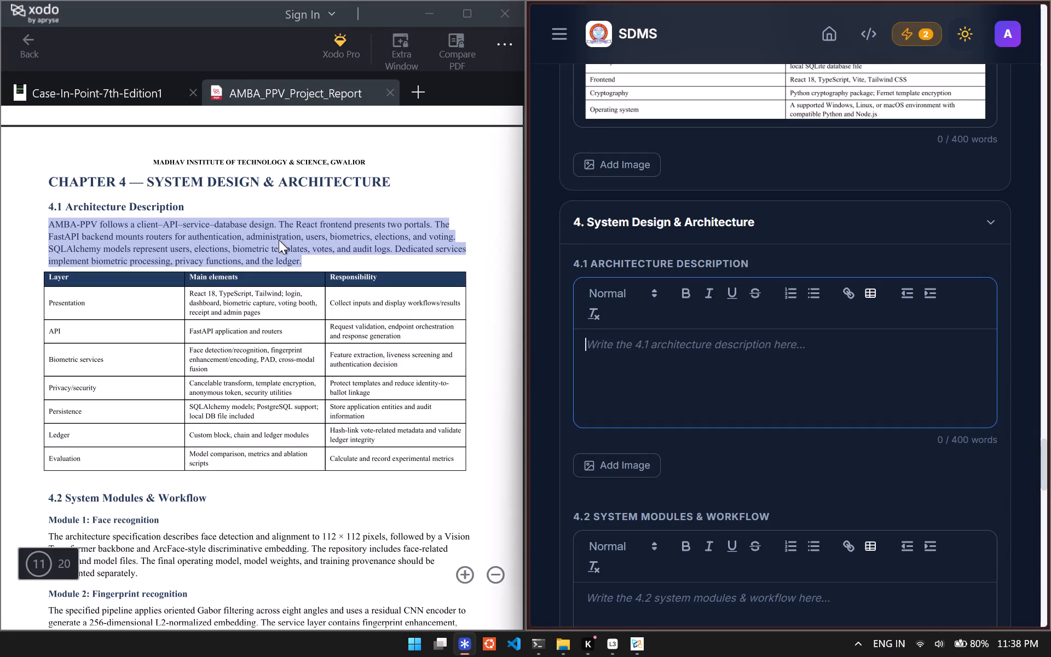
{"action": "right_click", "coordinate": [278, 240], "text": "ctrl"}
{"action": "left_click", "coordinate": [230, 153], "text": "ctrl"}
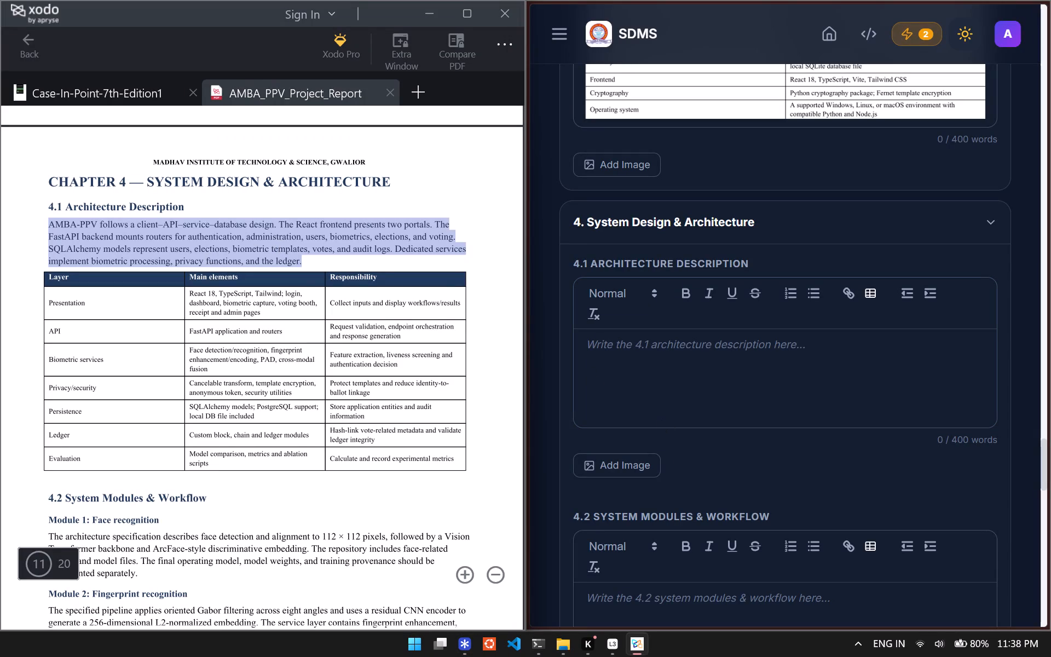
{"action": "left_click", "coordinate": [654, 376], "text": "ctrl"}
{"action": "key", "text": "ctrl+v"}
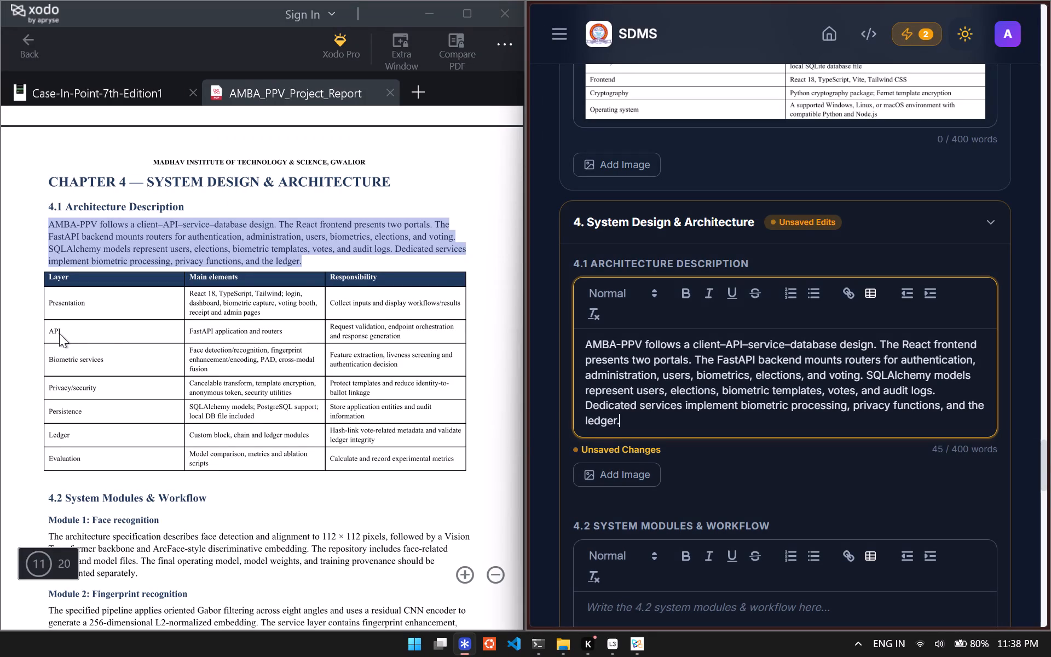
Maximize the report window and frame the whole 4.1 table, from the Layer header through the Evaluation row.
{"action": "left_click", "coordinate": [476, 11]}
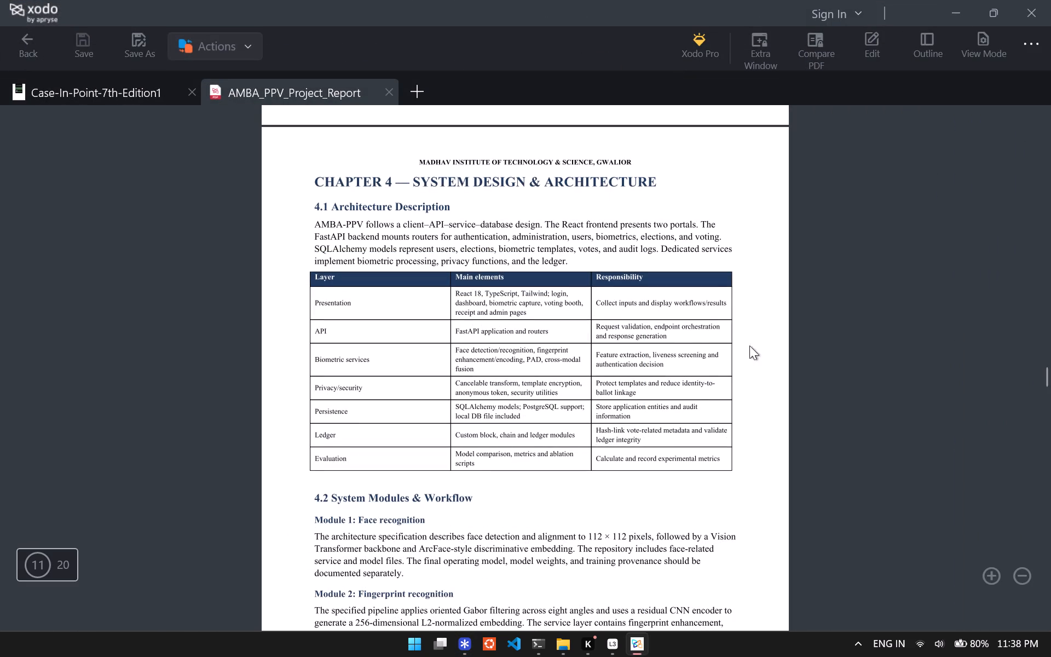
{"action": "scroll", "coordinate": [673, 423], "scroll_direction": "up", "scroll_amount": 6, "text": "ctrl"}
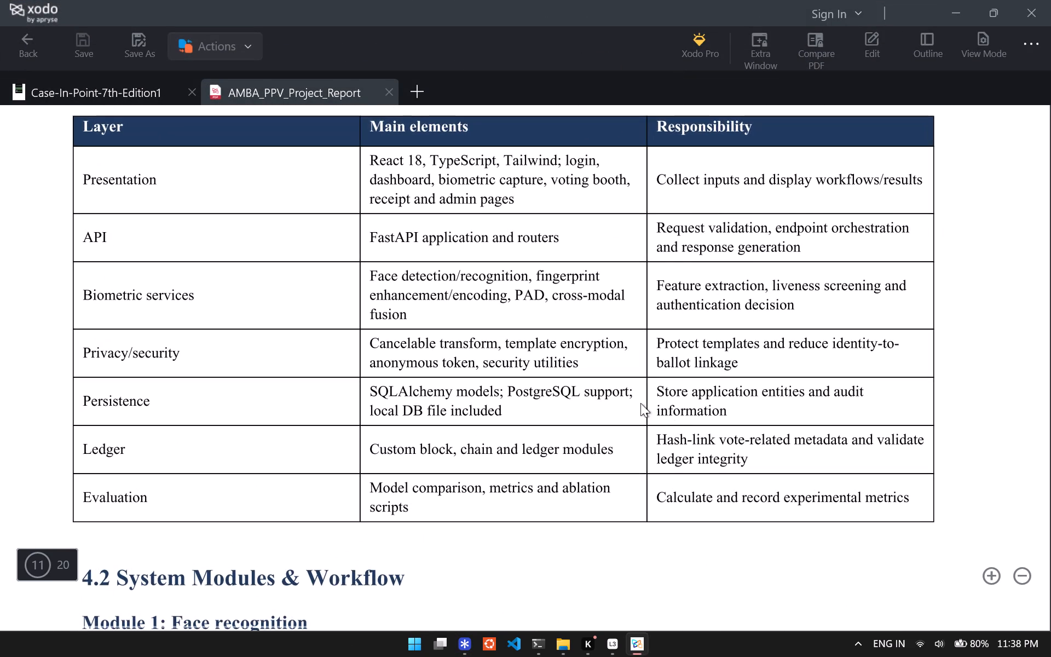
{"action": "scroll", "coordinate": [640, 405], "scroll_direction": "down", "scroll_amount": 2}
{"action": "scroll", "coordinate": [643, 405], "scroll_direction": "up", "scroll_amount": 3}
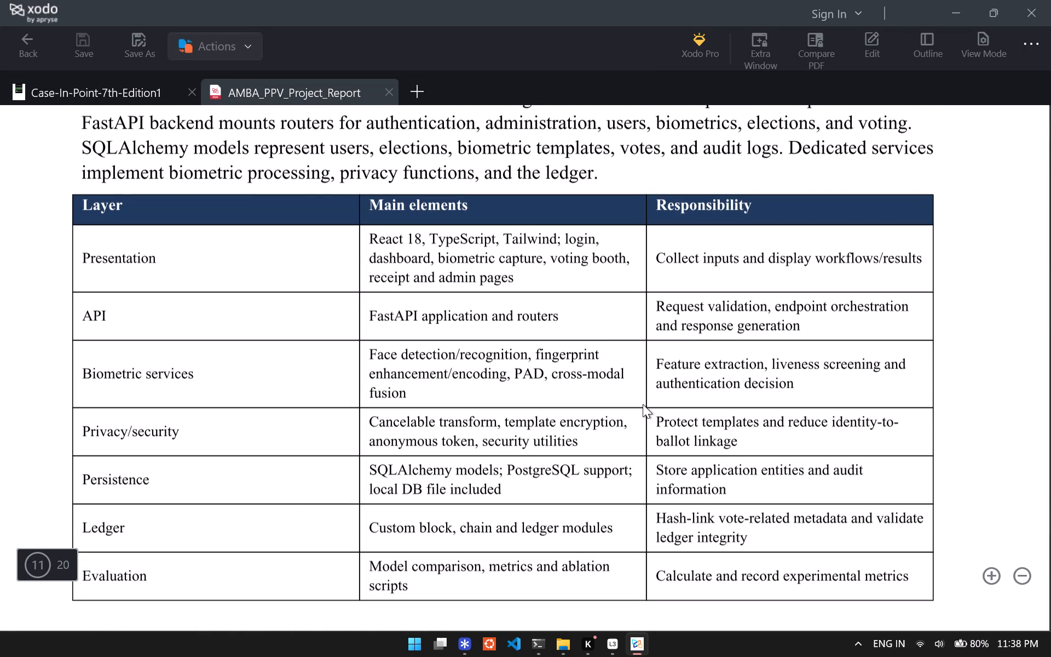
{"action": "left_click", "coordinate": [41, 435]}
{"action": "key", "text": "Right"}
{"action": "scroll", "coordinate": [360, 482], "scroll_direction": "up", "scroll_amount": 1, "text": "ctrl"}
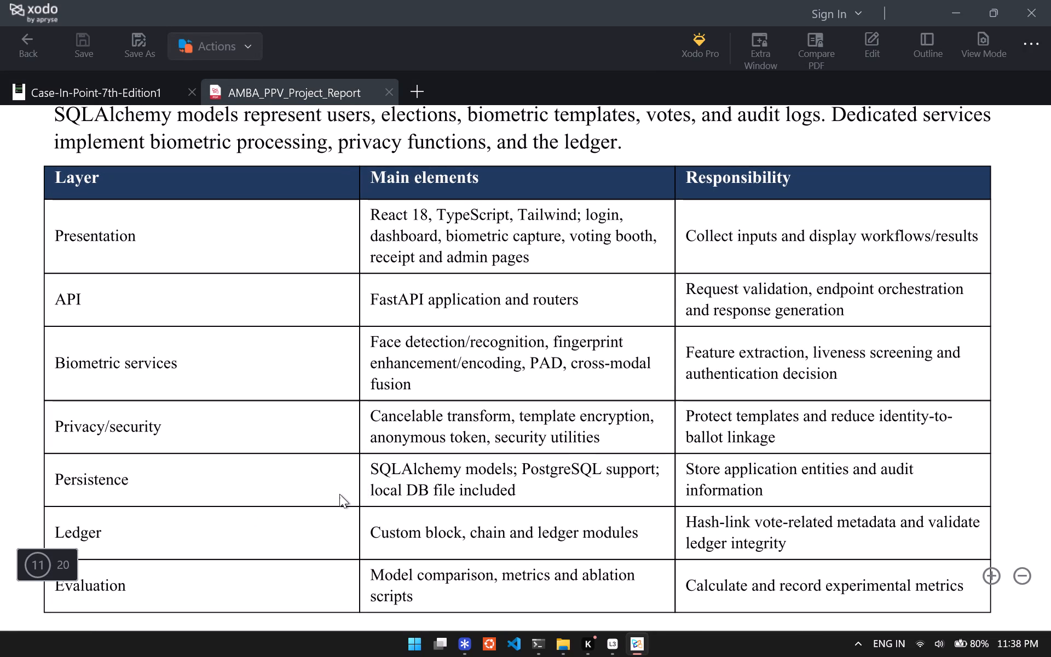
{"action": "key", "text": "Left"}
{"action": "key", "text": "Left"}
{"action": "key", "text": "Right"}
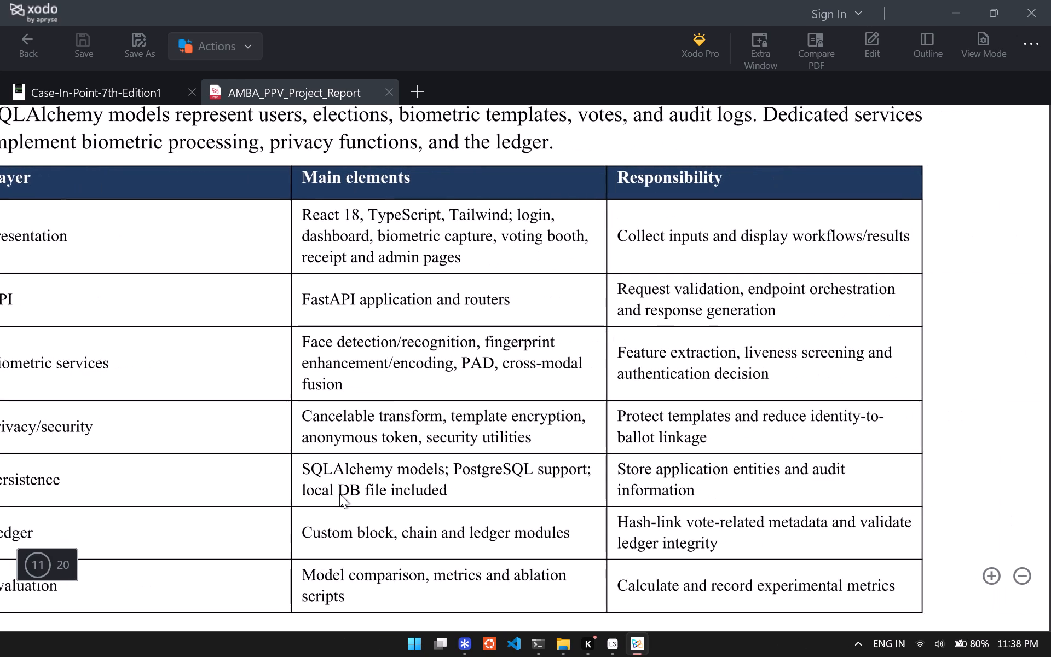
{"action": "scroll", "coordinate": [339, 494], "scroll_direction": "right", "scroll_amount": 2}
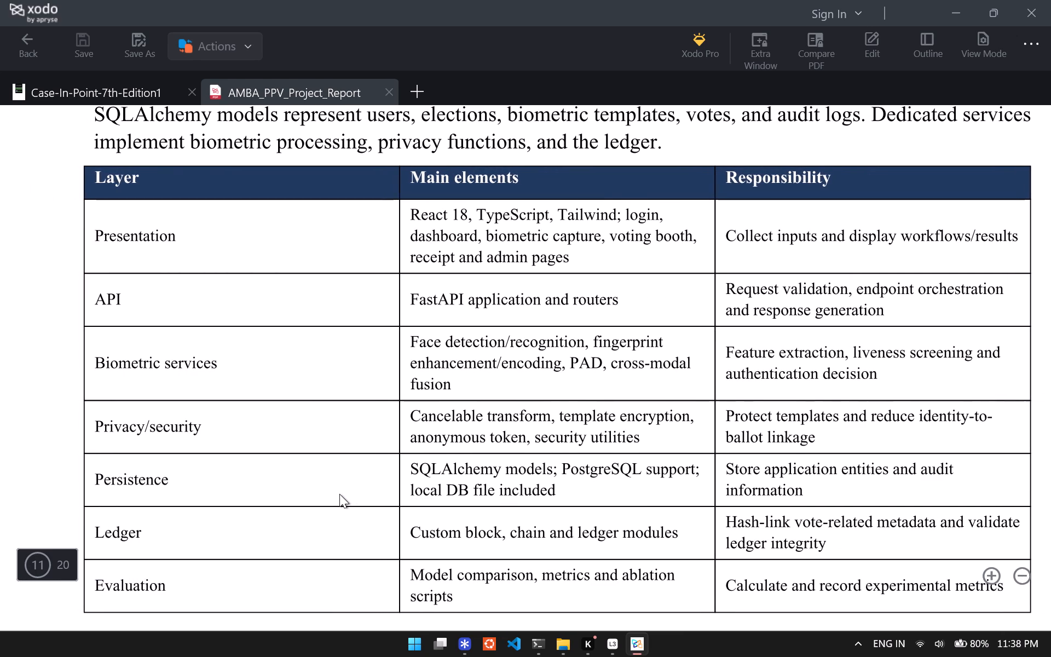
{"action": "scroll", "coordinate": [339, 494], "scroll_direction": "right", "scroll_amount": 1}
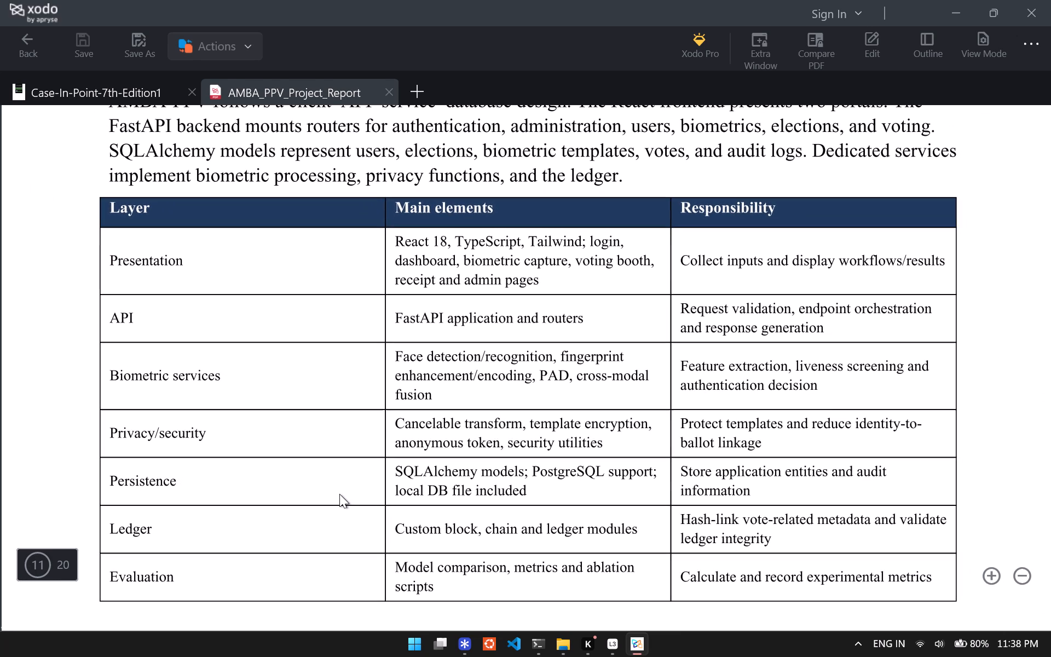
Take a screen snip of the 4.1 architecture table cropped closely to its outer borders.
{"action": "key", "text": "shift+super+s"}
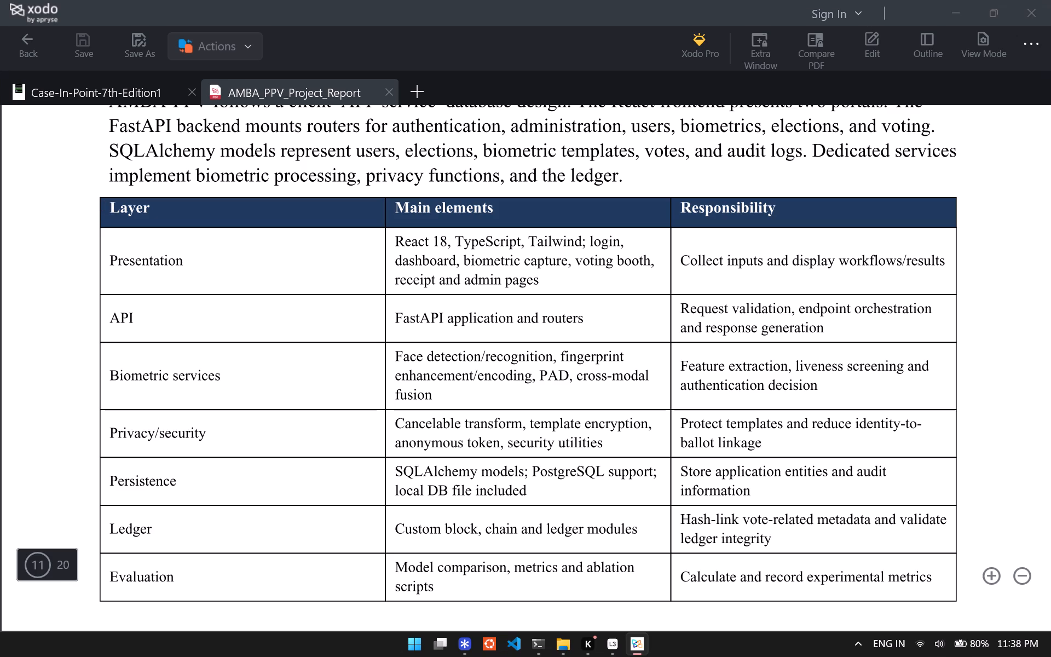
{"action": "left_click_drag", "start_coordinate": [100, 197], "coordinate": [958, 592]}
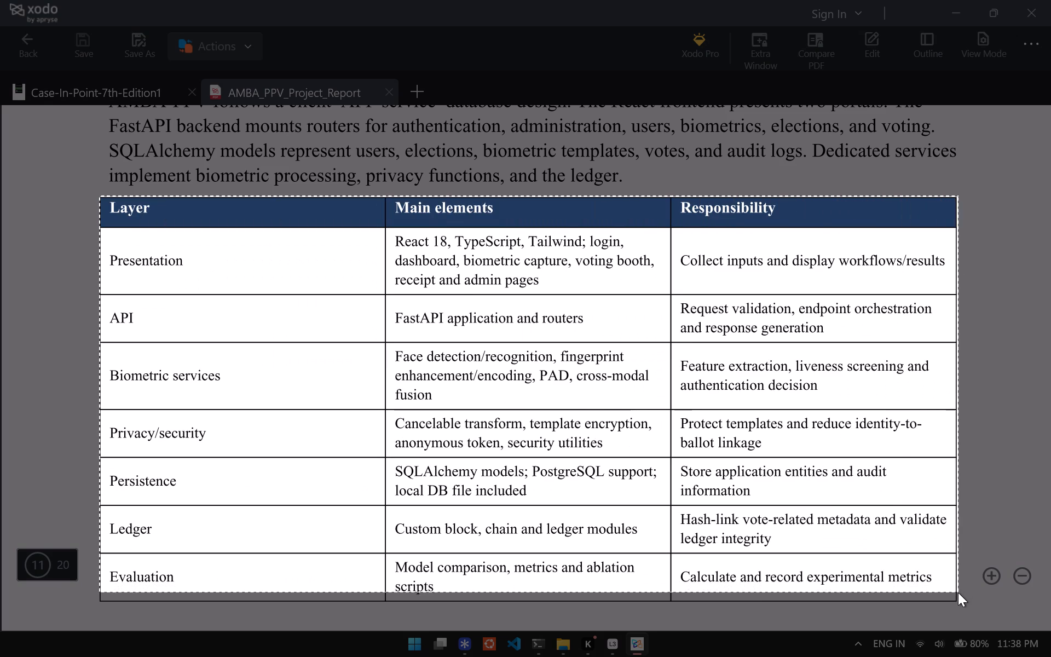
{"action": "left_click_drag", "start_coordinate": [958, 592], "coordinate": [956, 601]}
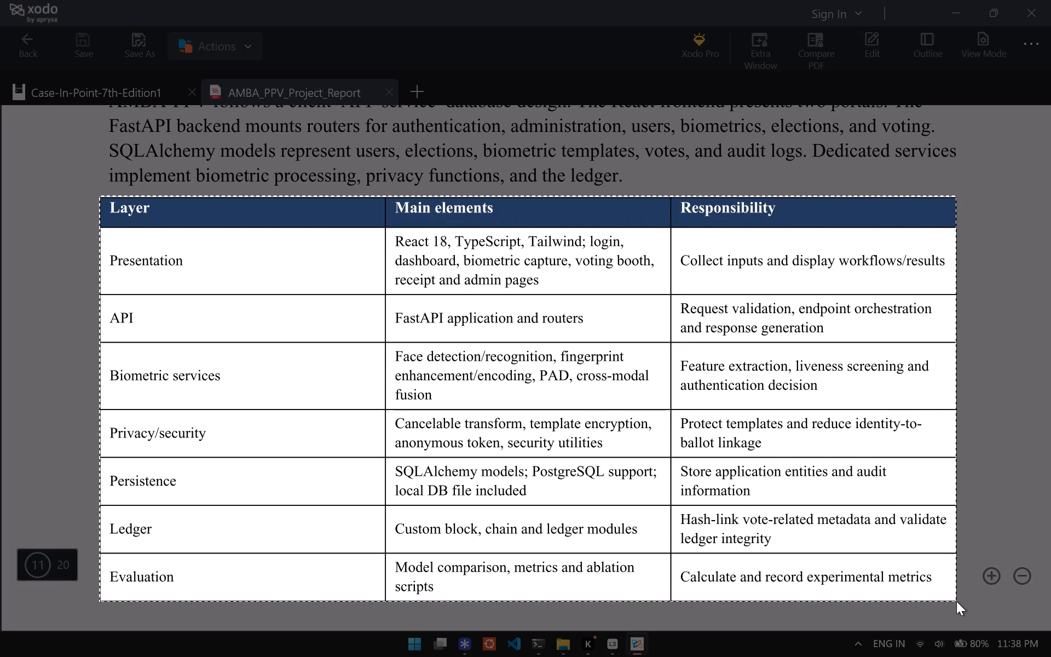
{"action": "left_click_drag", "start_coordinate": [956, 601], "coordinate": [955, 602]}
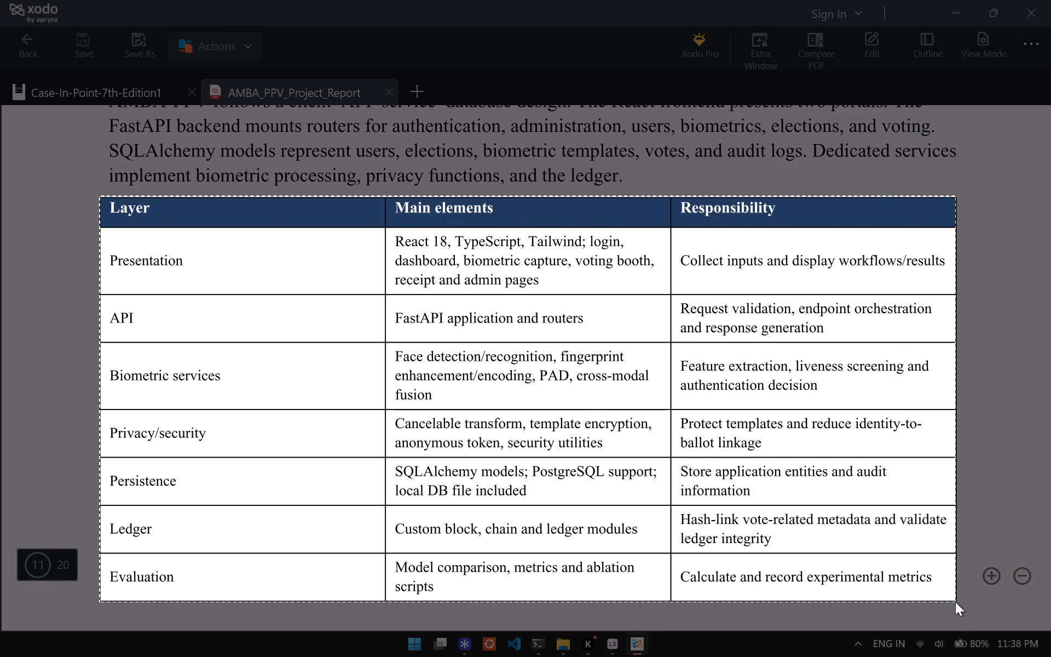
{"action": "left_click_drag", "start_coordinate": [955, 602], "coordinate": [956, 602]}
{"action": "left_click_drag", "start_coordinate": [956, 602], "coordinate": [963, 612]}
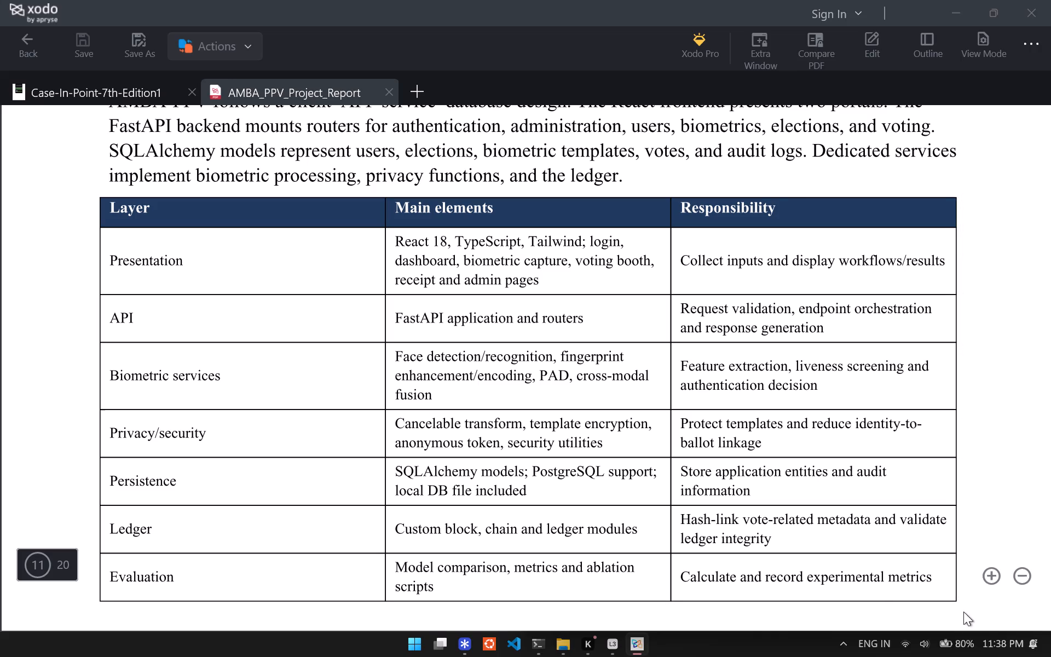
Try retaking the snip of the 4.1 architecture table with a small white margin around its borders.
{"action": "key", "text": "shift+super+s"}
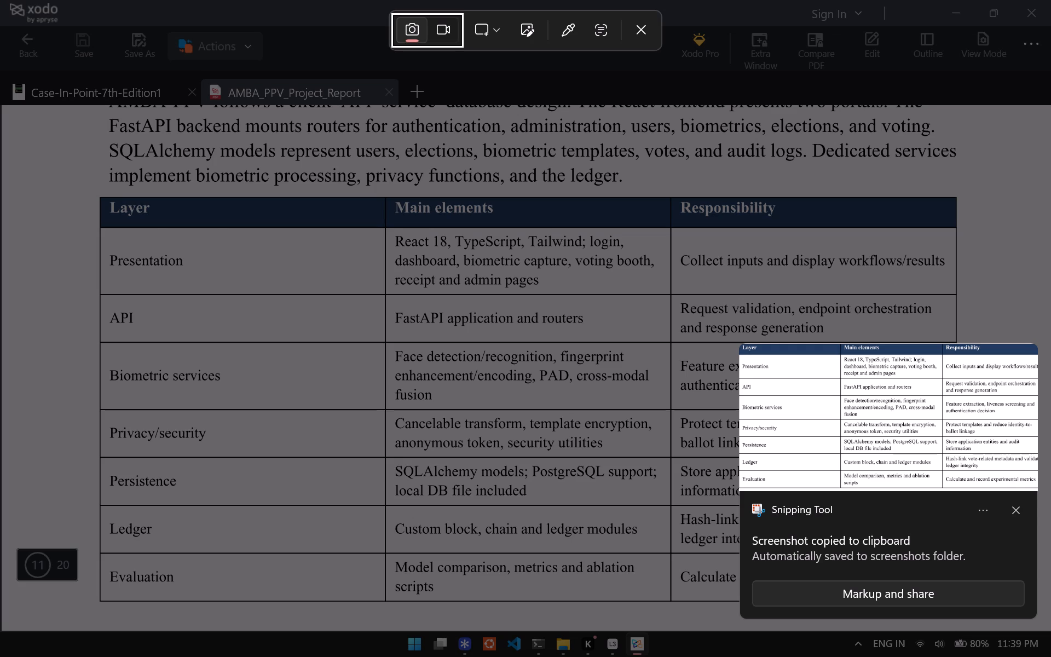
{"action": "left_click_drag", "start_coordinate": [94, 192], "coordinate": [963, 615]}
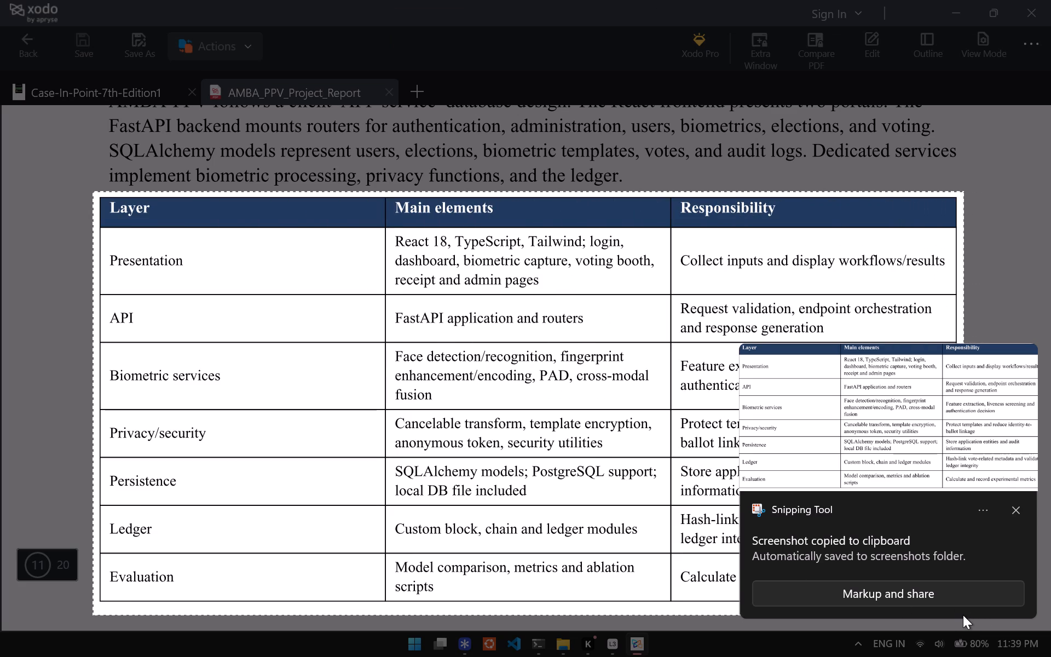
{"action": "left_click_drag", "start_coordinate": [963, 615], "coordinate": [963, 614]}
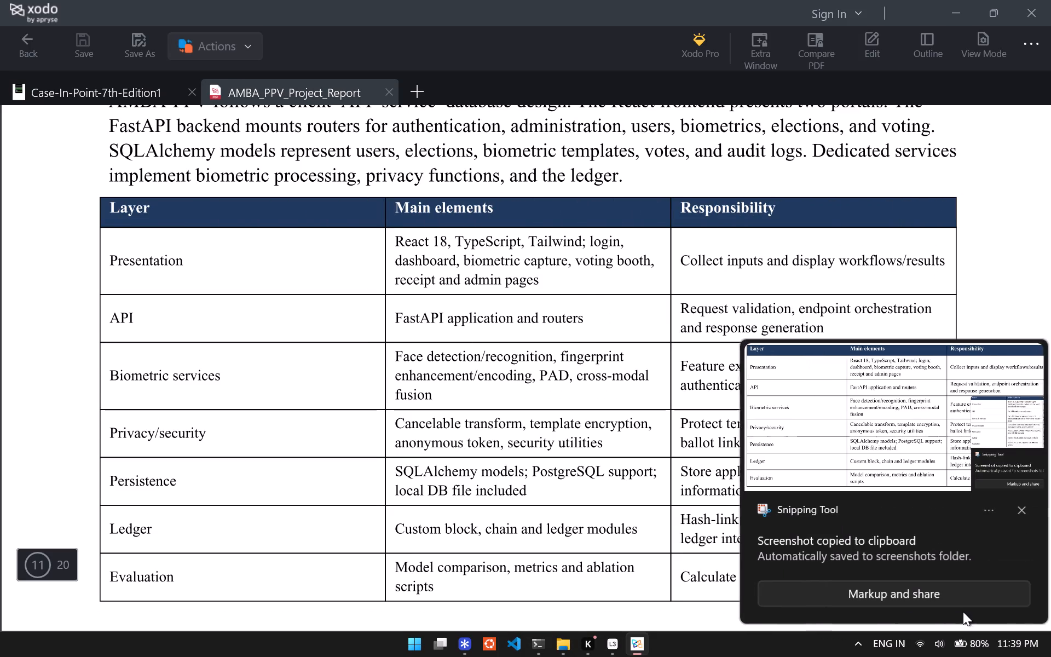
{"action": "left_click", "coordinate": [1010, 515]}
Retake the snip of the 4.1 architecture table with a small white margin around its borders.
{"action": "key", "text": "shift+super+s"}
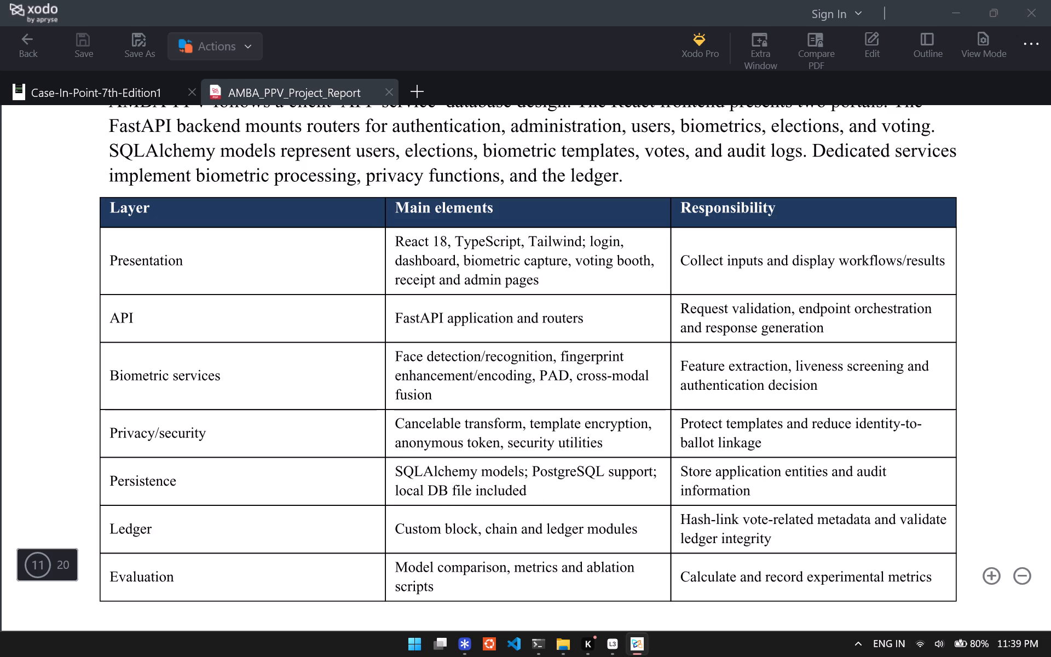
{"action": "left_click_drag", "start_coordinate": [95, 192], "coordinate": [966, 607]}
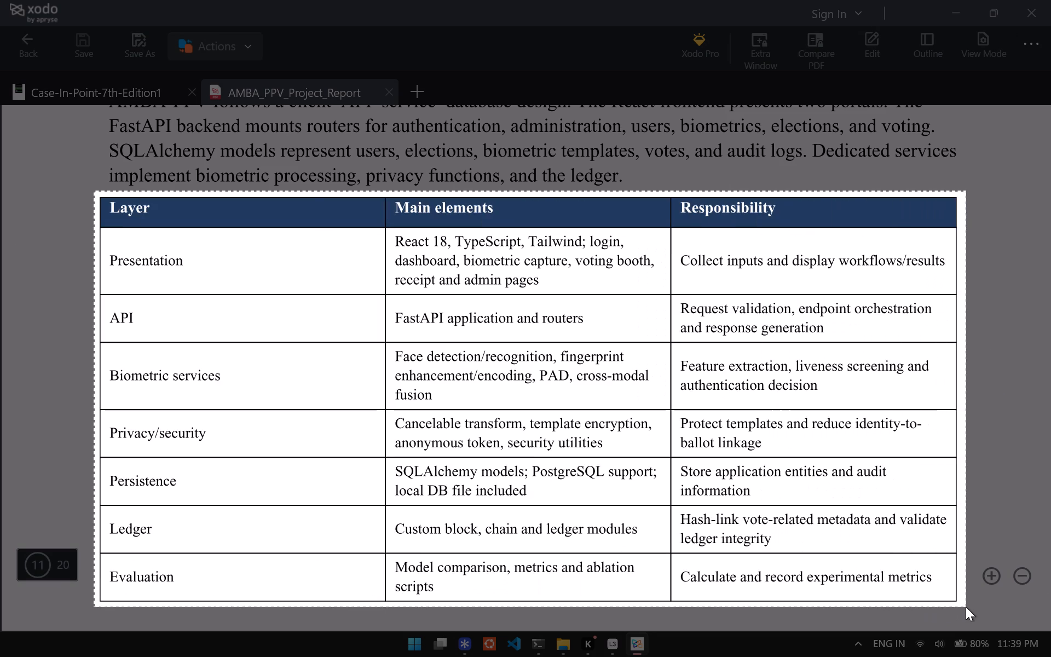
{"action": "left_click_drag", "start_coordinate": [966, 607], "coordinate": [963, 608]}
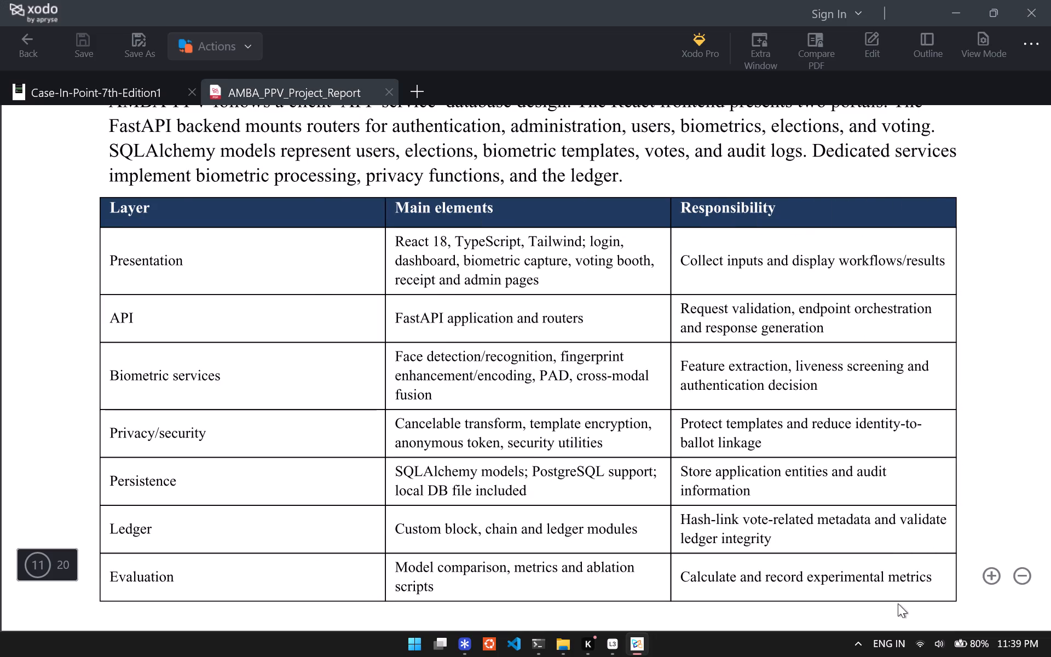
Return the report to half width beside the form and open an image upload for 4.1 Architecture Description.
{"action": "key", "text": "super+Left"}
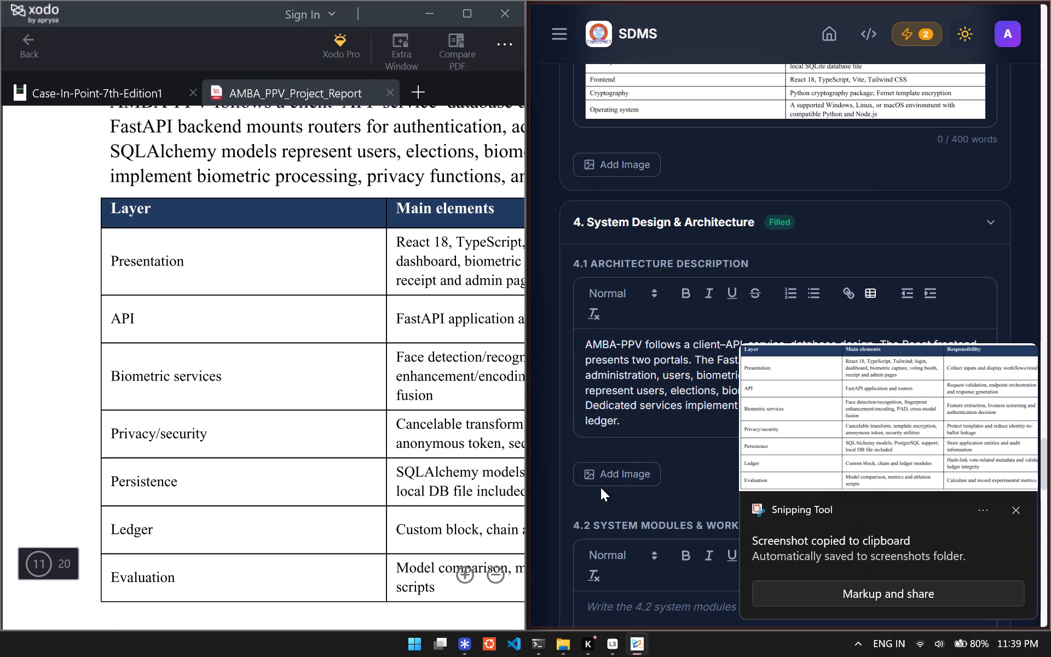
{"action": "left_click", "coordinate": [598, 481]}
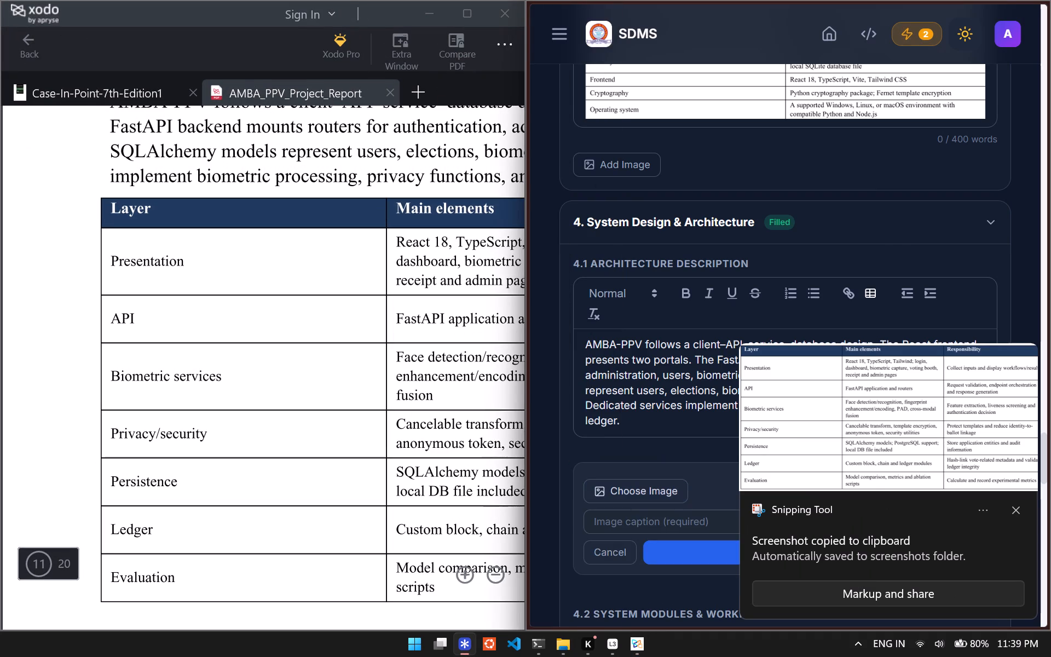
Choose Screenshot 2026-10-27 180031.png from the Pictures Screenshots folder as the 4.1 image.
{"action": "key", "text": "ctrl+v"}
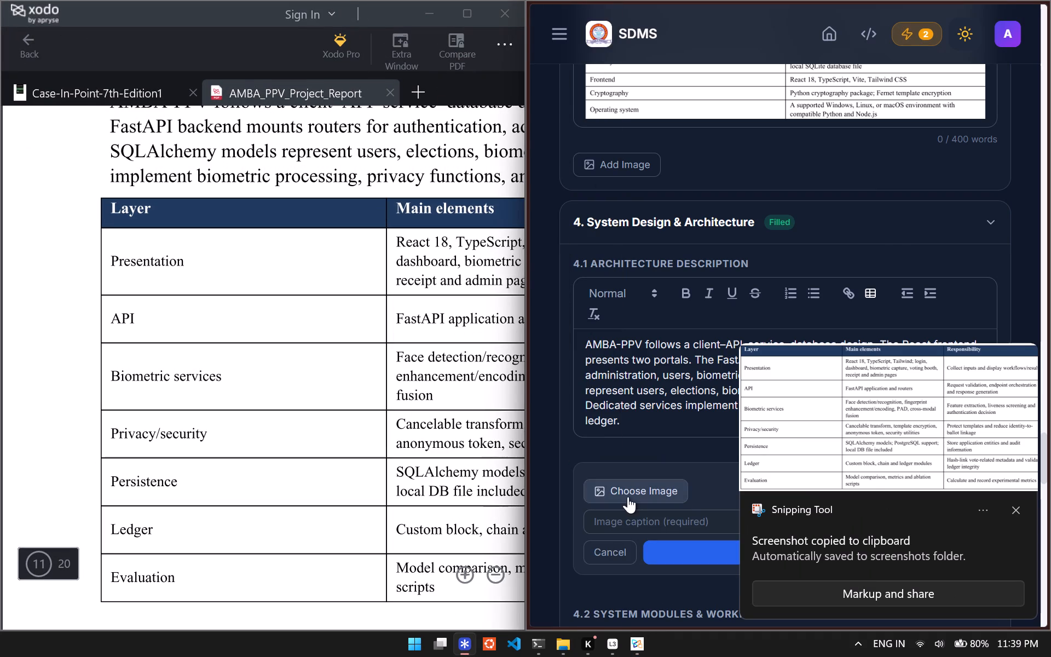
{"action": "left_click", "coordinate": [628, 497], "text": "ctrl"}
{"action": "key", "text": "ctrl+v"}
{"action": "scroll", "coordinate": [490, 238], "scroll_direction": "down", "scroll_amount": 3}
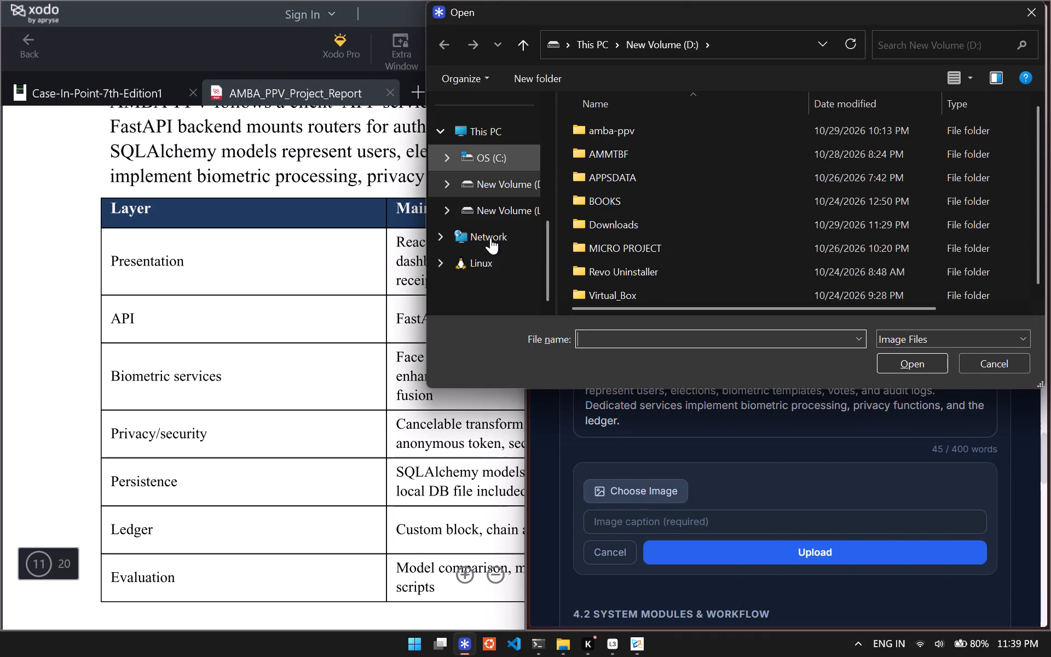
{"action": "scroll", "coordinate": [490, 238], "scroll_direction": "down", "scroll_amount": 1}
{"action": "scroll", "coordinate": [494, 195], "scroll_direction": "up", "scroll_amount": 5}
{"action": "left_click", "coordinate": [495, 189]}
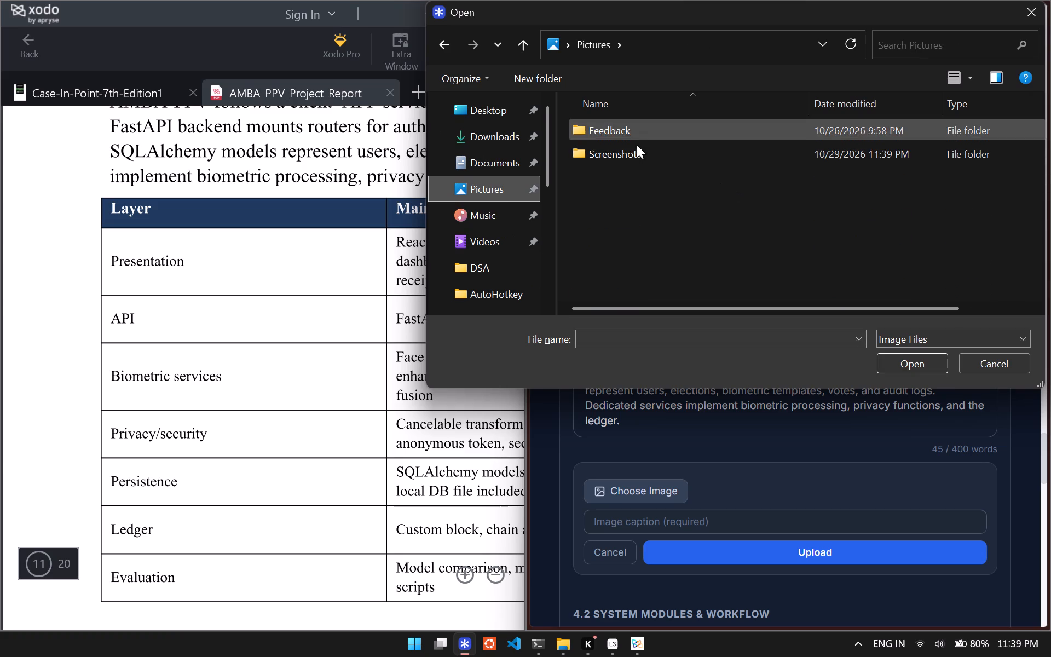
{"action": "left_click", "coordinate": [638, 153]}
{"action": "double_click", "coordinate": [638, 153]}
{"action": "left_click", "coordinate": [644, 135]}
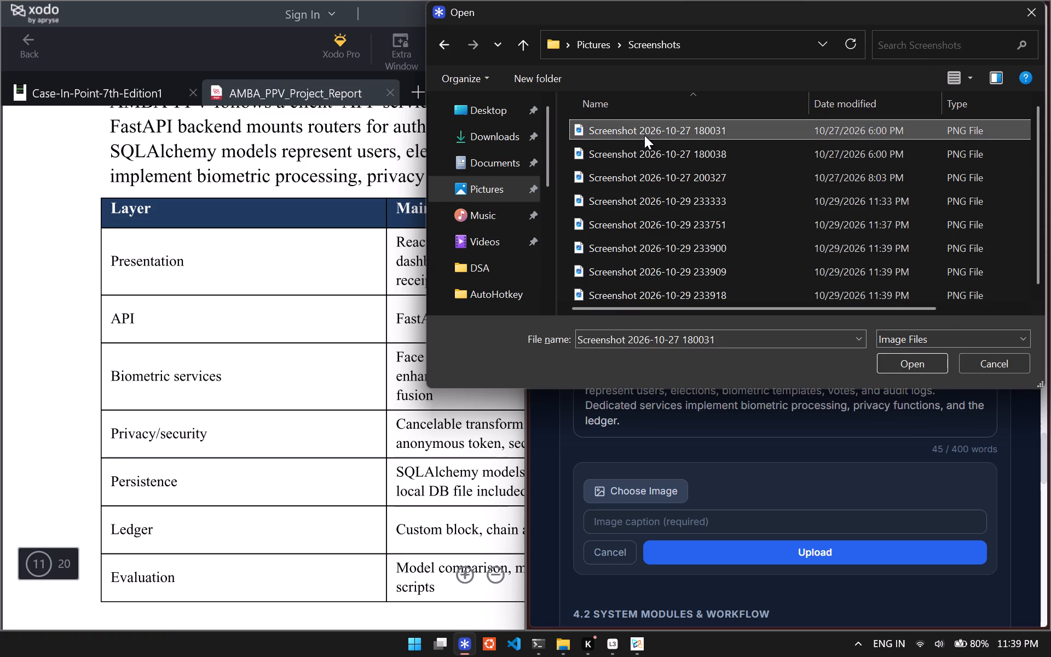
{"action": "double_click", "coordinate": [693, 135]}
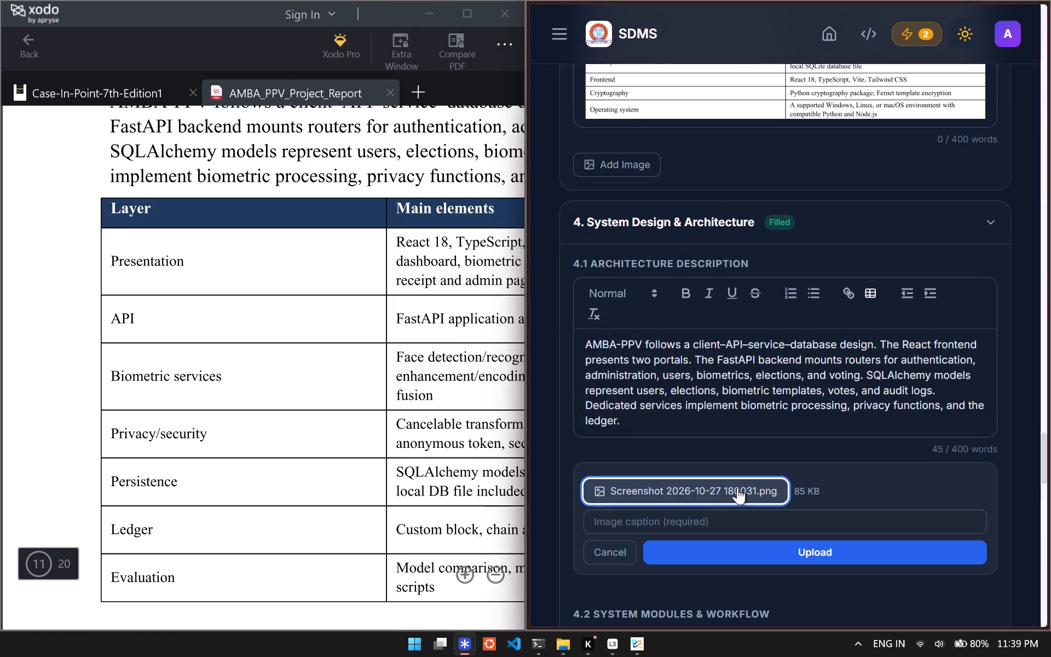
{"action": "scroll", "coordinate": [737, 486], "scroll_direction": "down", "scroll_amount": 1}
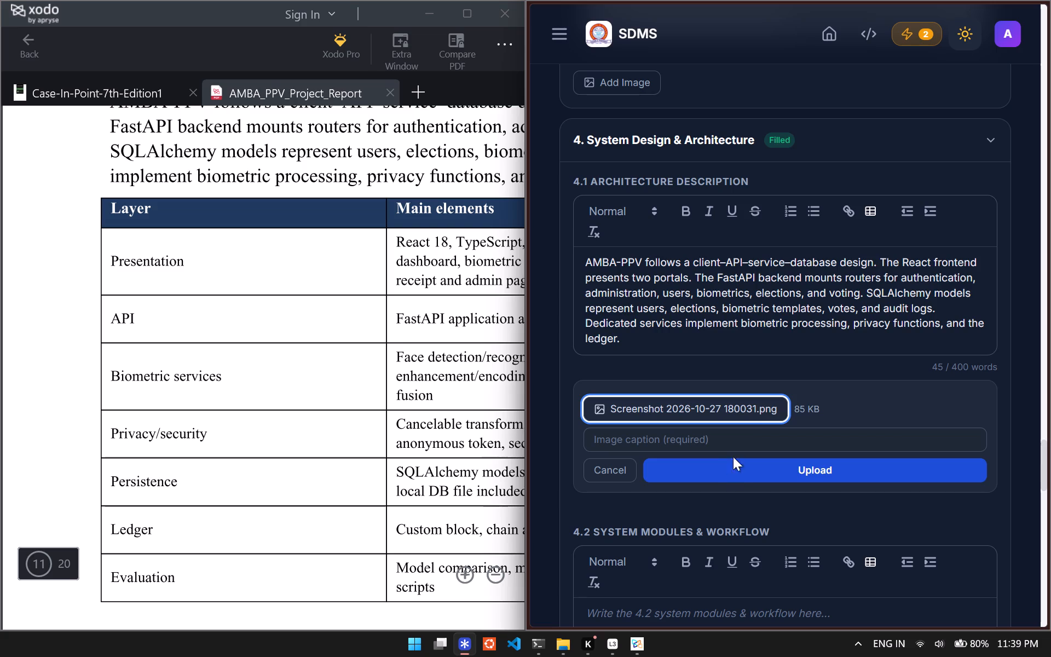
{"action": "left_click", "coordinate": [565, 653]}
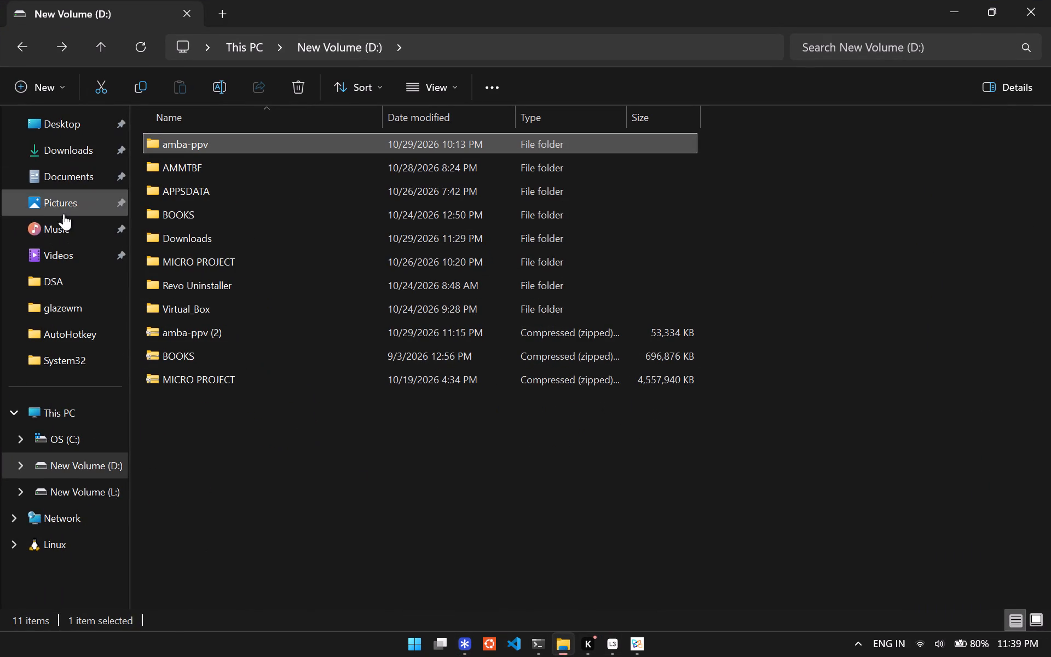
{"action": "left_click", "coordinate": [62, 211]}
{"action": "double_click", "coordinate": [209, 172]}
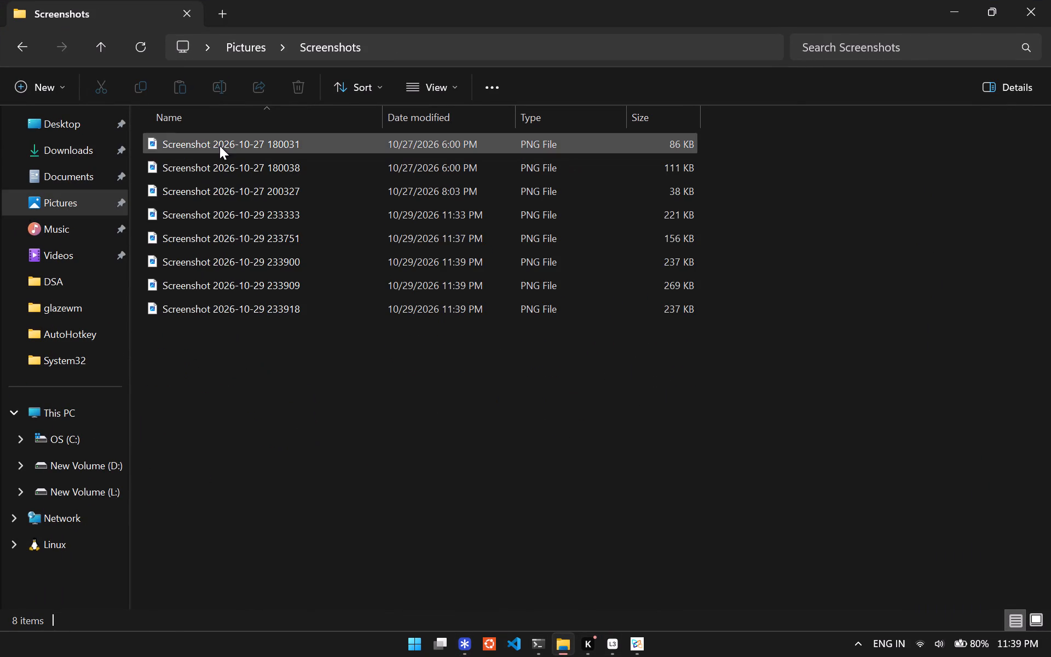
{"action": "double_click", "coordinate": [220, 145]}
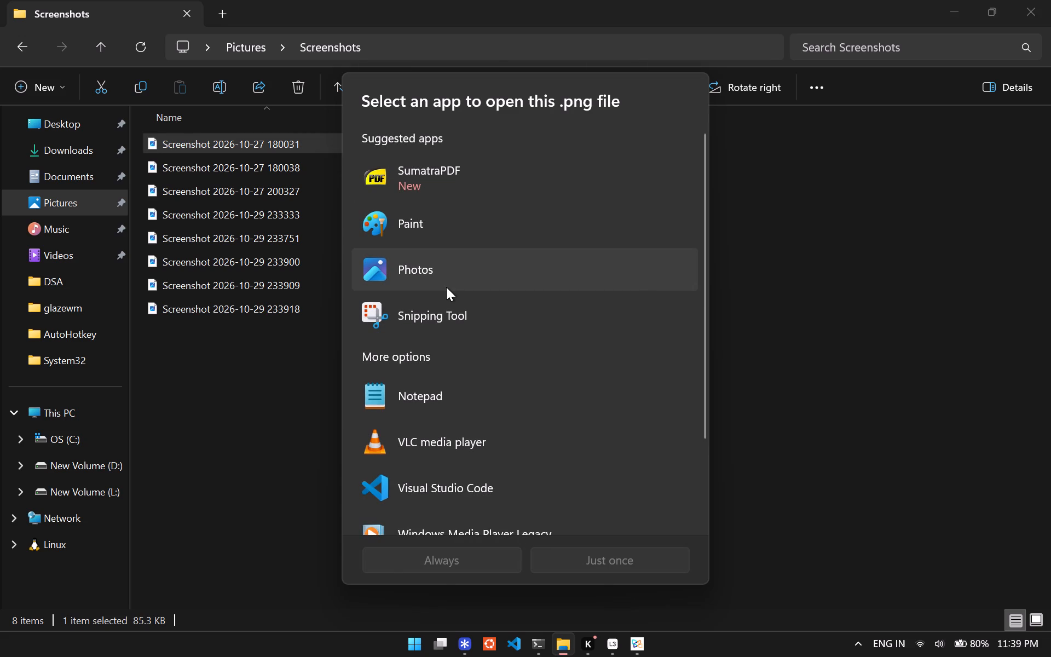
{"action": "left_click", "coordinate": [446, 287]}
{"action": "left_click", "coordinate": [571, 556]}
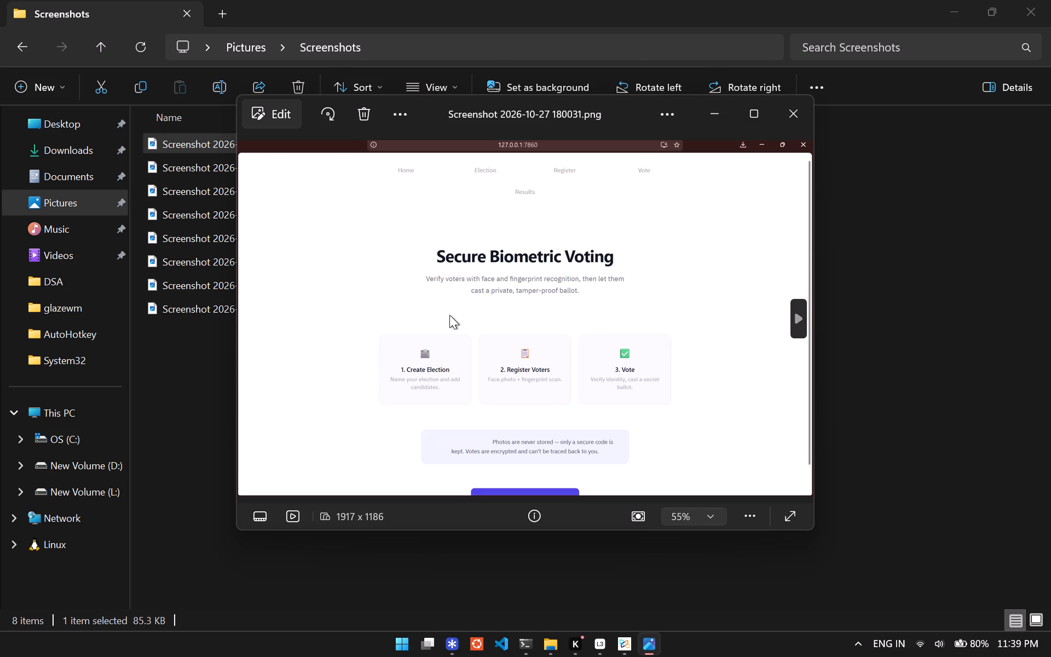
{"action": "left_click", "coordinate": [782, 106]}
{"action": "double_click", "coordinate": [297, 301]}
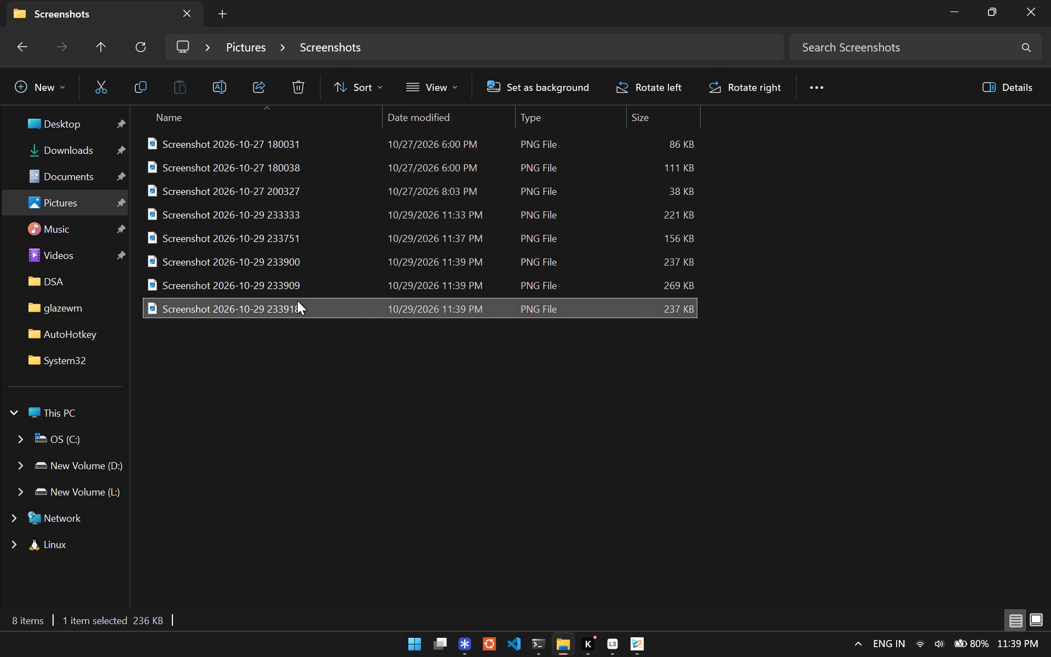
{"action": "left_click", "coordinate": [1025, 11]}
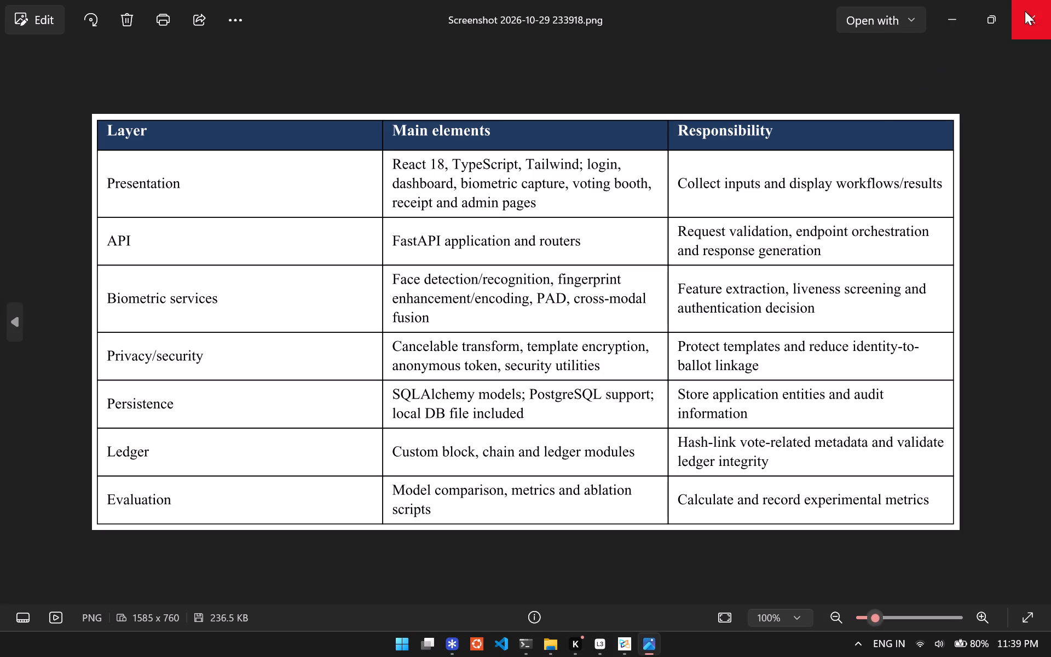
{"action": "left_click", "coordinate": [1035, 7]}
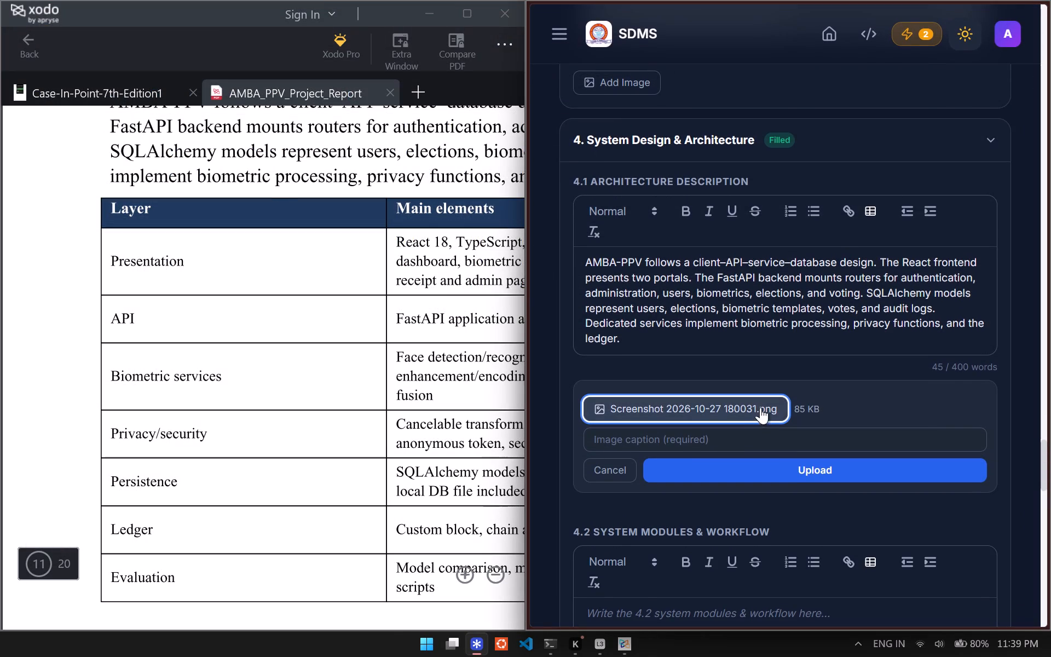
Replace the chosen 4.1 image with Screenshot 2026-10-29 233918.png and try to upload it without a caption.
{"action": "left_click", "coordinate": [760, 407]}
{"action": "scroll", "coordinate": [694, 250], "scroll_direction": "down", "scroll_amount": 5}
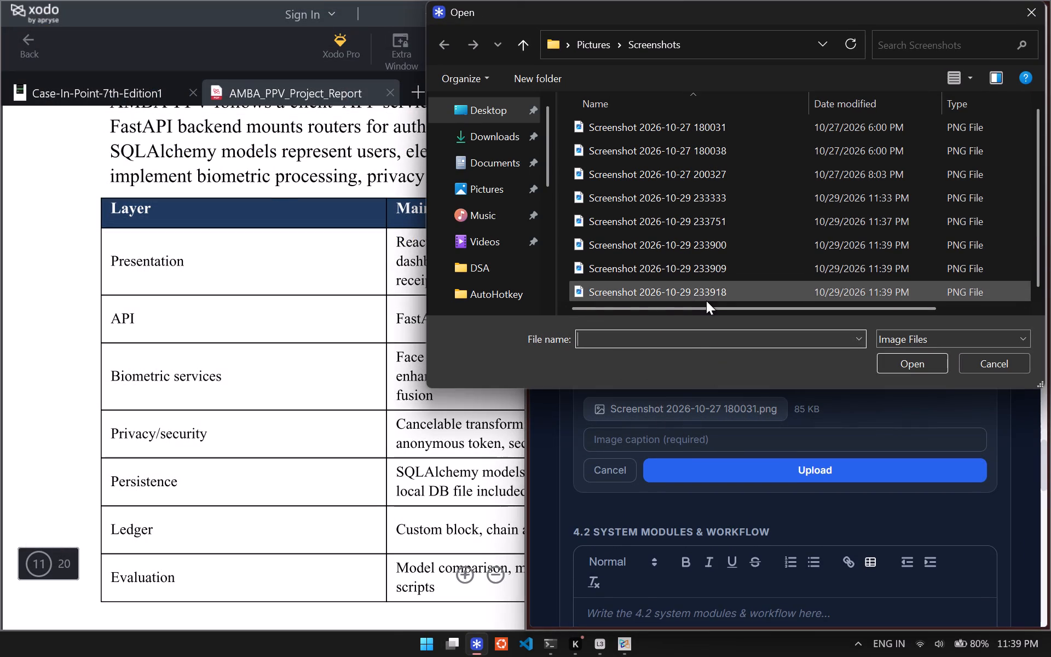
{"action": "left_click", "coordinate": [706, 301]}
{"action": "left_click", "coordinate": [909, 359]}
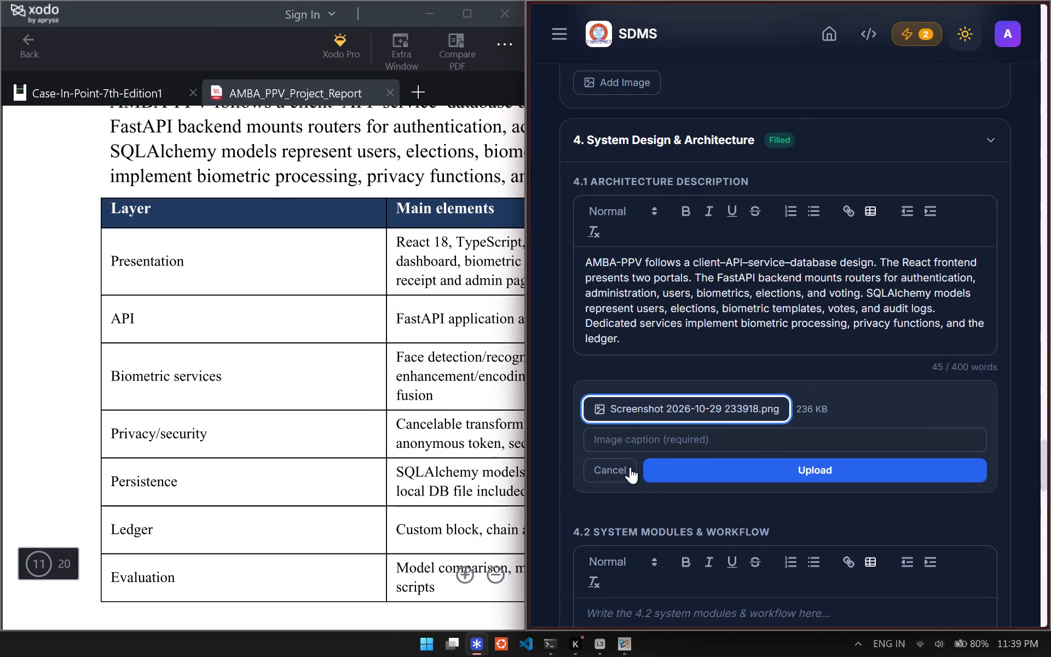
{"action": "left_click", "coordinate": [717, 462]}
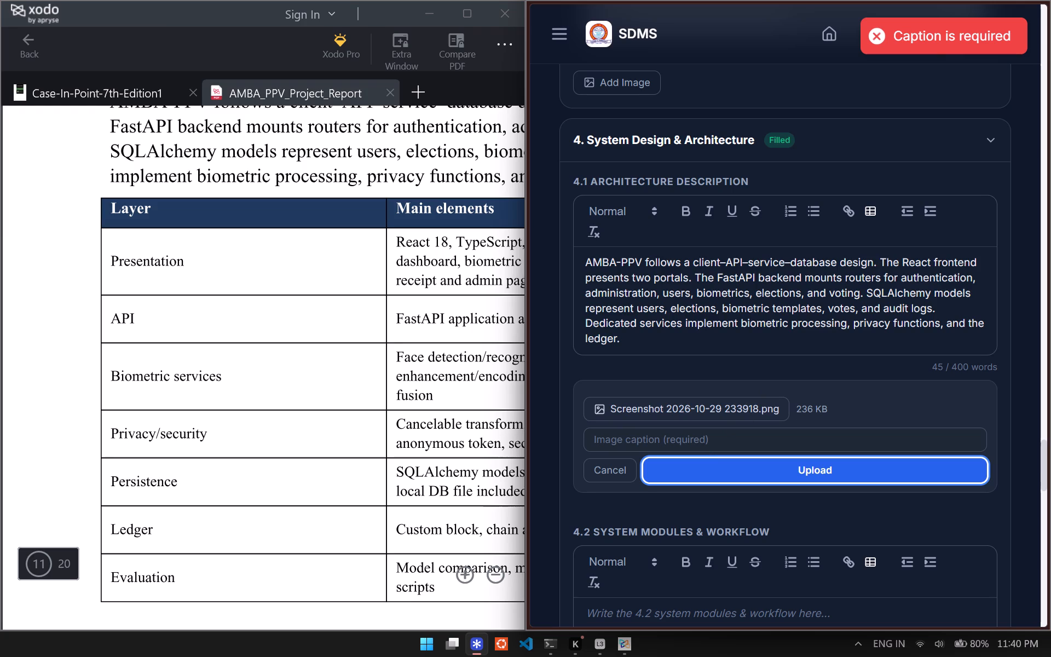
Caption the 4.1 image "Architecture Description" and upload it.
{"action": "left_click", "coordinate": [684, 443]}
{"action": "scroll", "coordinate": [344, 391], "scroll_direction": "up", "scroll_amount": 1}
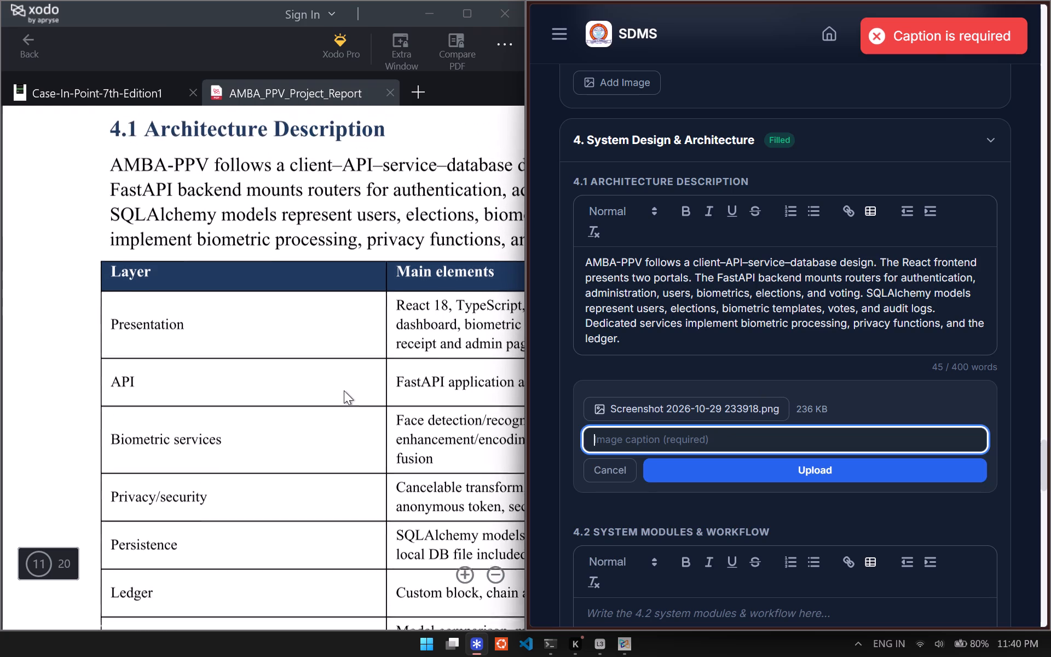
{"action": "scroll", "coordinate": [353, 383], "scroll_direction": "down", "scroll_amount": 1, "text": "ctrl"}
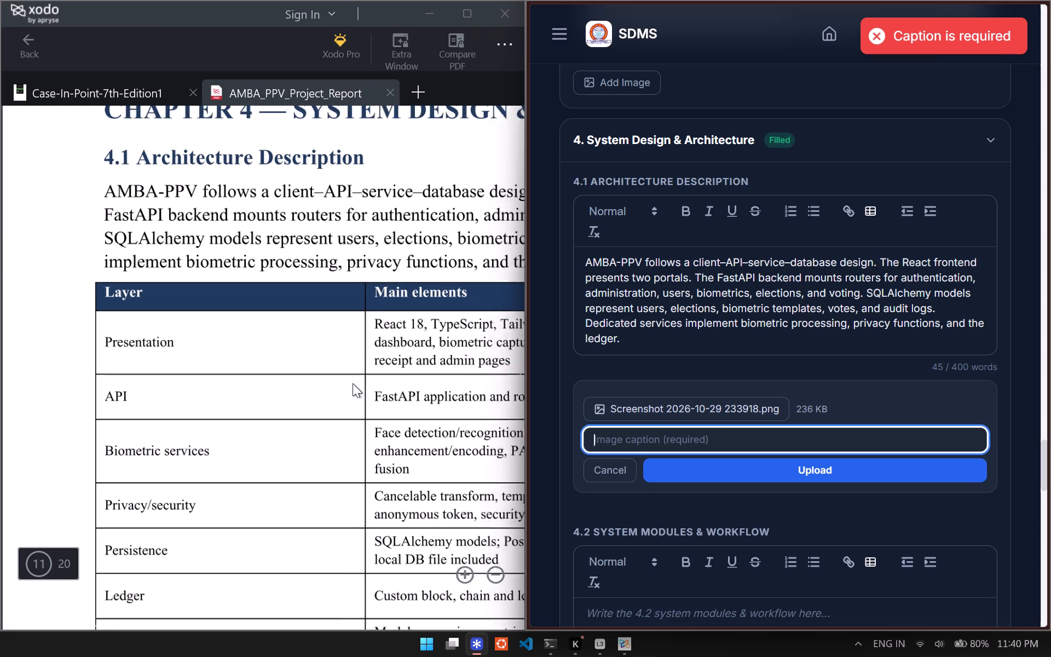
{"action": "type", "text": "Ar"}
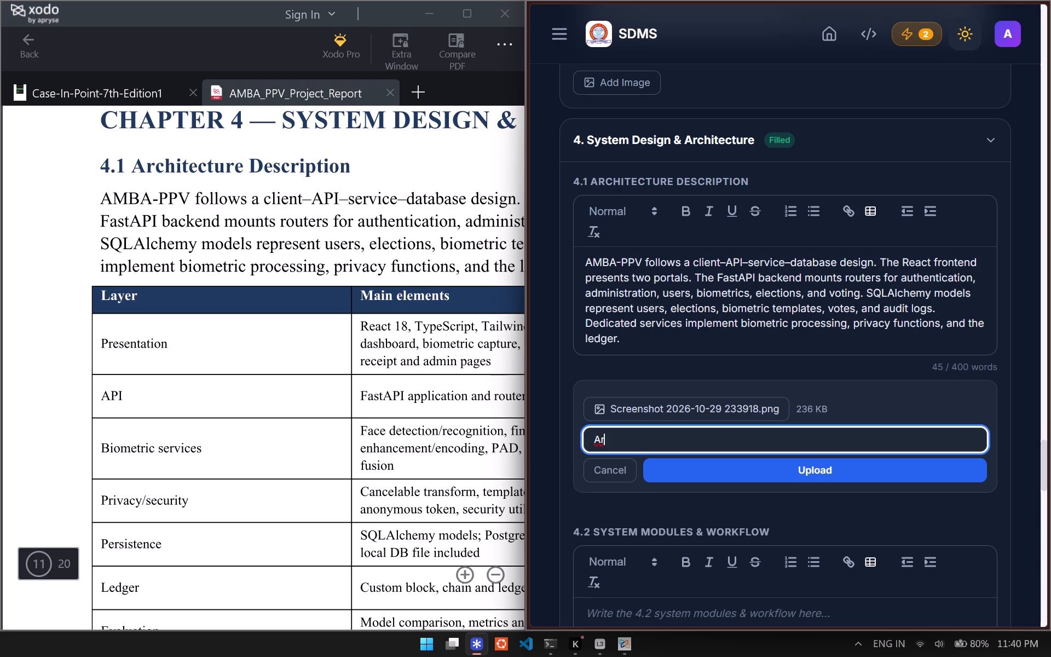
{"action": "key", "text": "c"}
{"action": "type", "text": "hit"}
{"action": "type", "text": "ec"}
{"action": "type", "text": "ture"}
{"action": "key", "text": "space"}
{"action": "type", "text": "Desv"}
{"action": "key", "text": "BackSpace"}
{"action": "type", "text": "cription"}
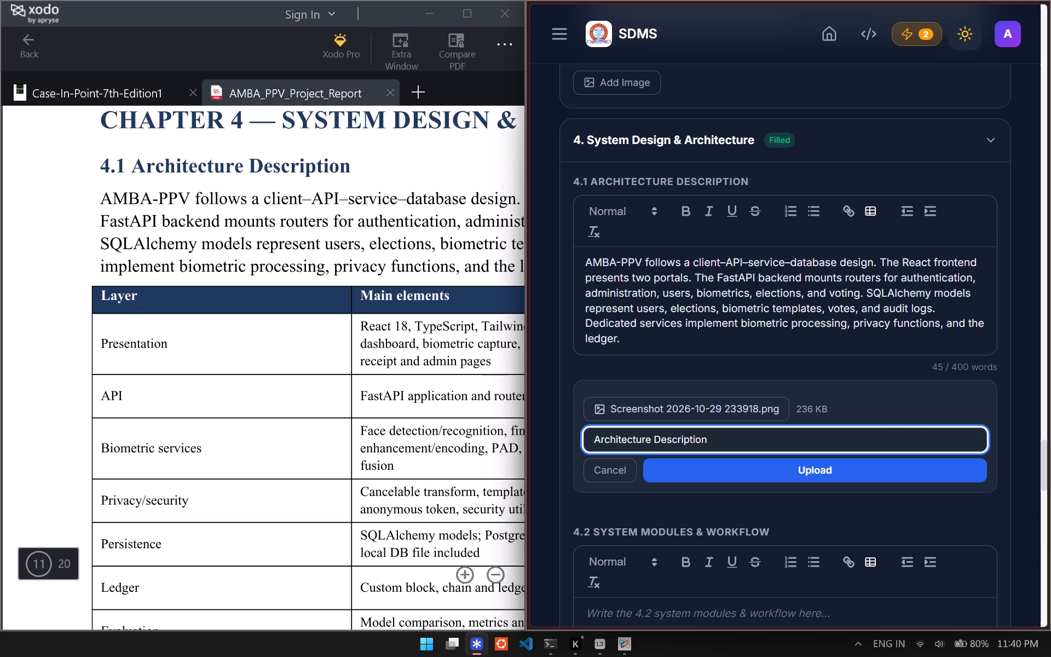
{"action": "left_click", "coordinate": [833, 480]}
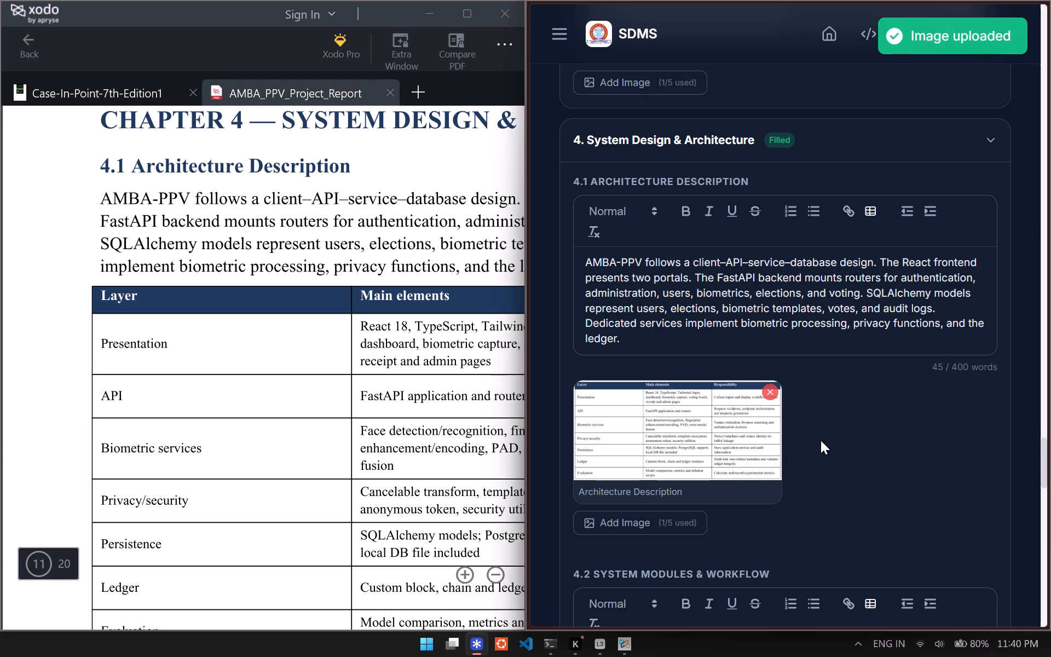
Look through the report's section 4.2 System Modules & Workflow to find where its text begins and ends.
{"action": "scroll", "coordinate": [700, 479], "scroll_direction": "down", "scroll_amount": 2}
{"action": "scroll", "coordinate": [655, 449], "scroll_direction": "down", "scroll_amount": 1}
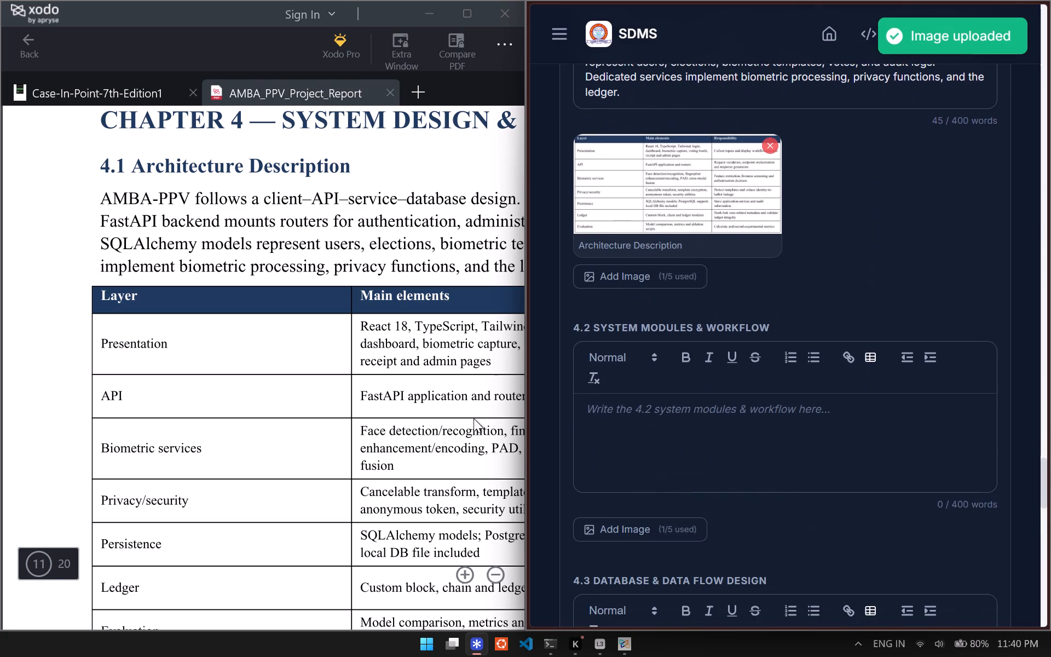
{"action": "scroll", "coordinate": [305, 408], "scroll_direction": "down", "scroll_amount": 5}
{"action": "scroll", "coordinate": [315, 403], "scroll_direction": "down", "scroll_amount": 6, "text": "ctrl"}
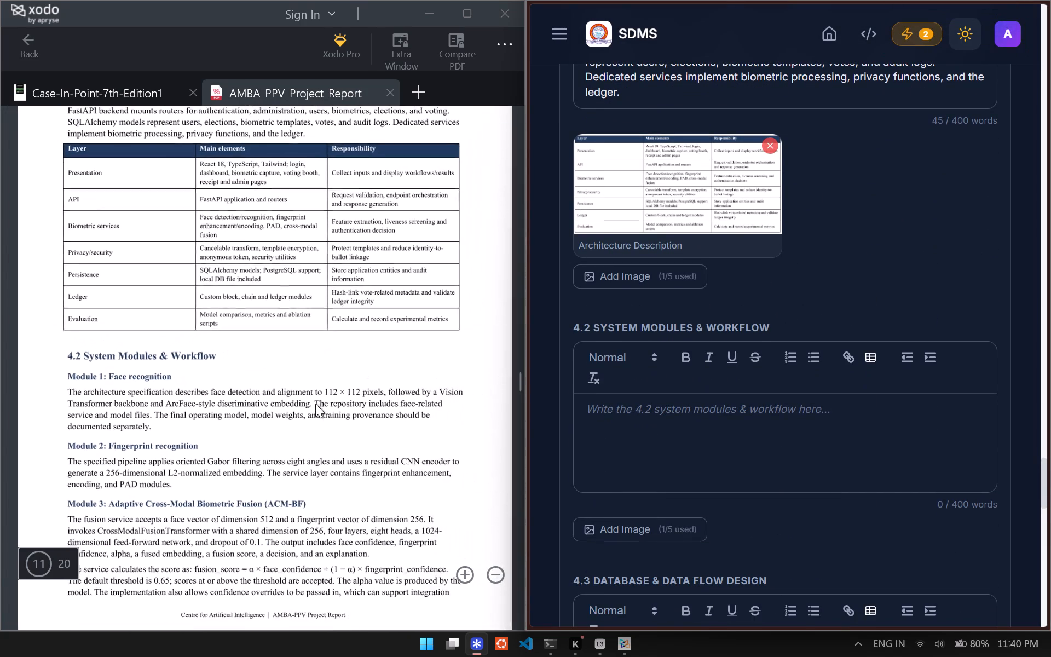
{"action": "scroll", "coordinate": [315, 404], "scroll_direction": "down", "scroll_amount": 7}
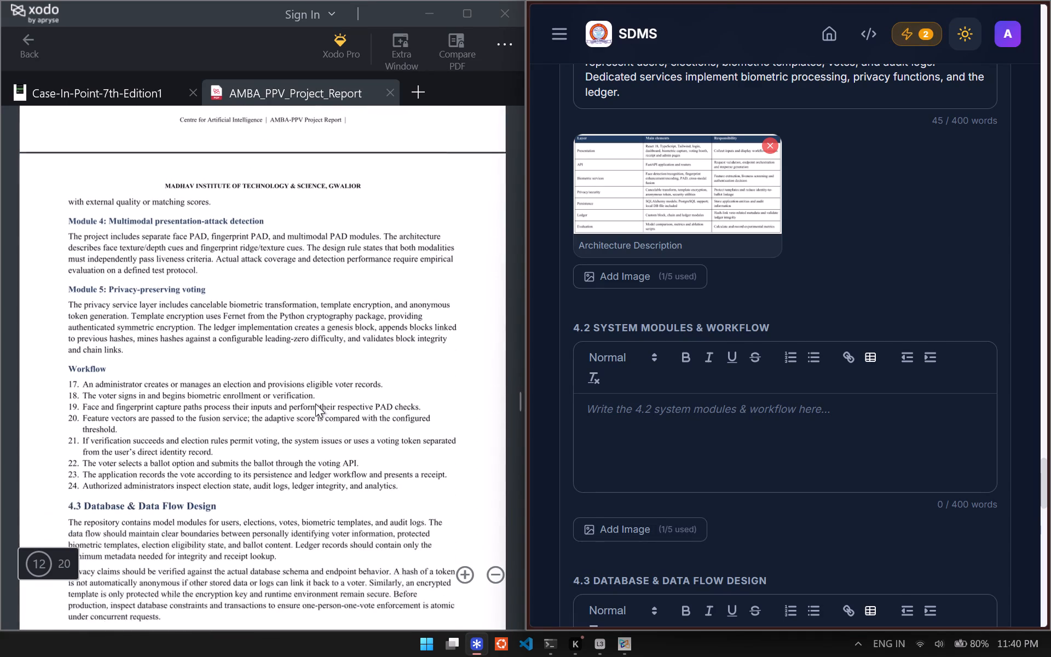
{"action": "scroll", "coordinate": [723, 456], "scroll_direction": "down", "scroll_amount": 2}
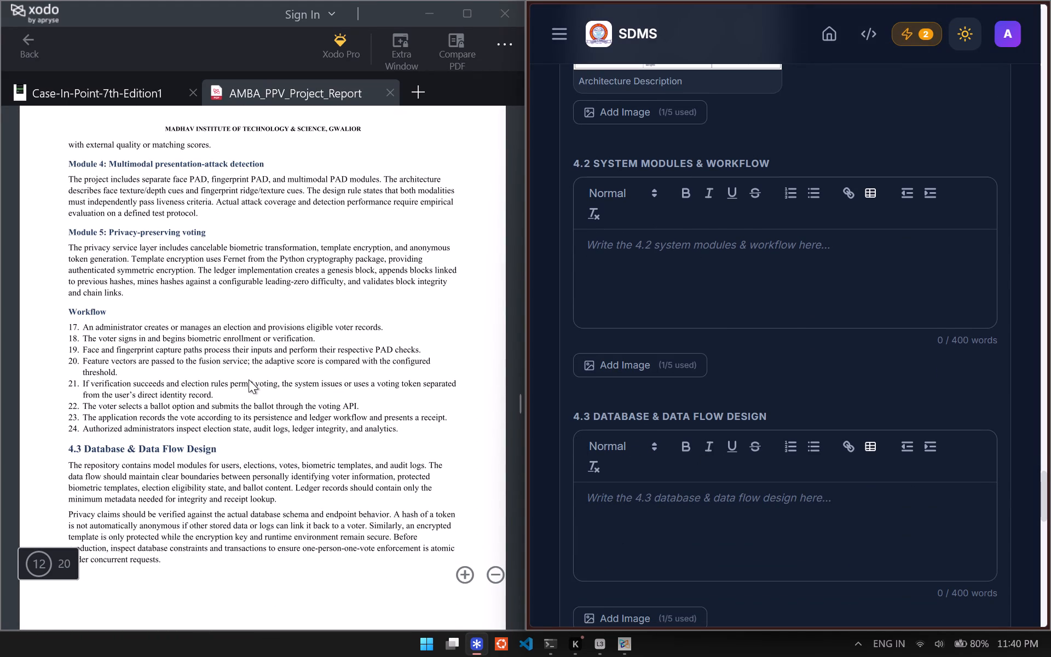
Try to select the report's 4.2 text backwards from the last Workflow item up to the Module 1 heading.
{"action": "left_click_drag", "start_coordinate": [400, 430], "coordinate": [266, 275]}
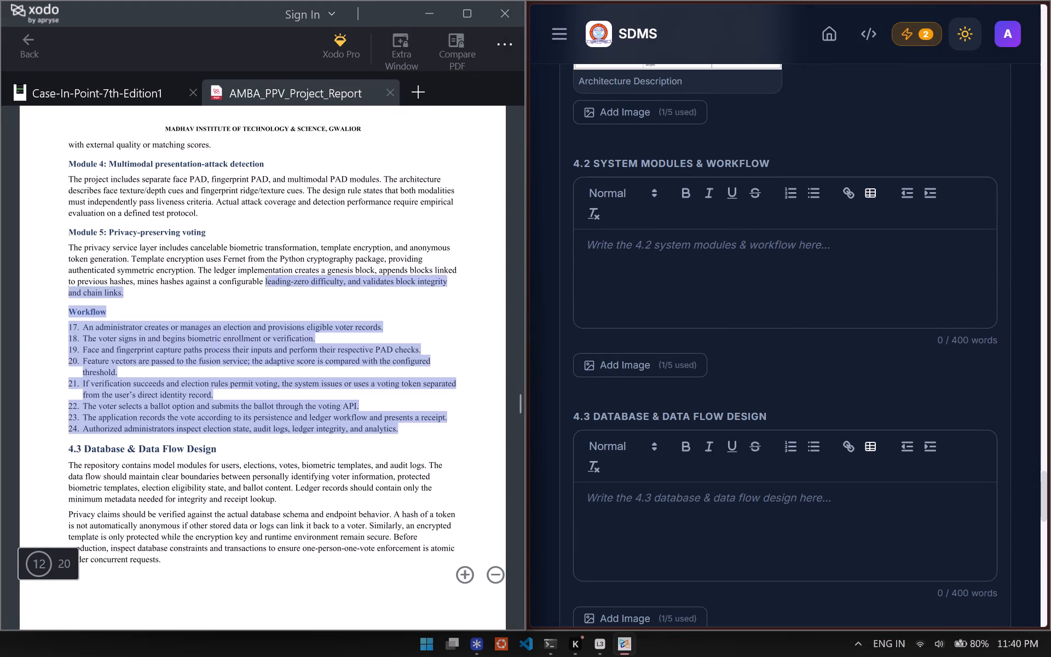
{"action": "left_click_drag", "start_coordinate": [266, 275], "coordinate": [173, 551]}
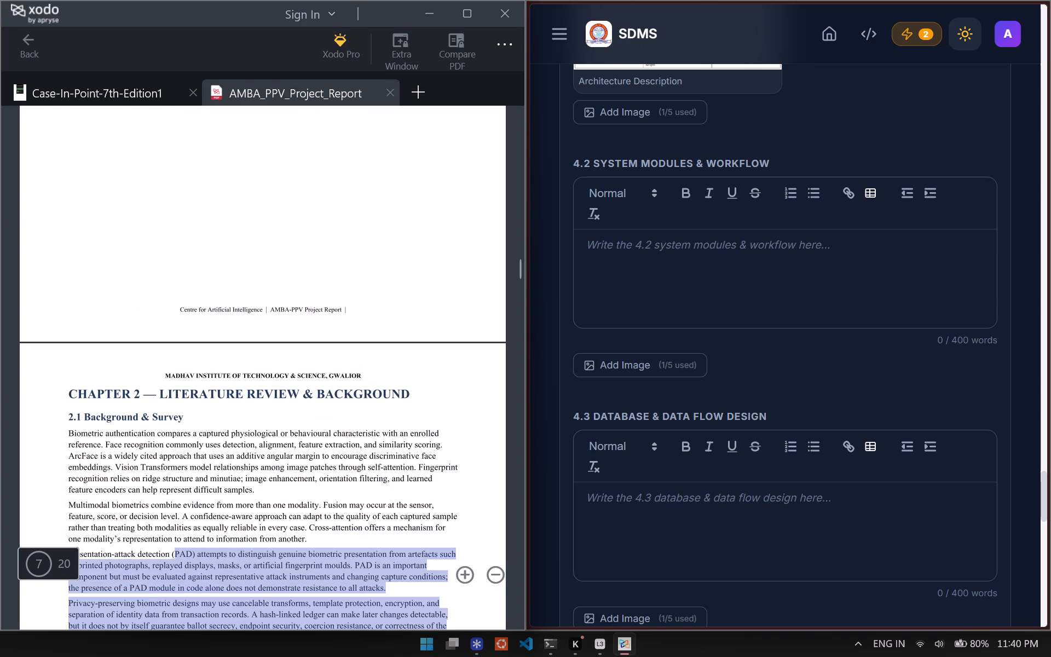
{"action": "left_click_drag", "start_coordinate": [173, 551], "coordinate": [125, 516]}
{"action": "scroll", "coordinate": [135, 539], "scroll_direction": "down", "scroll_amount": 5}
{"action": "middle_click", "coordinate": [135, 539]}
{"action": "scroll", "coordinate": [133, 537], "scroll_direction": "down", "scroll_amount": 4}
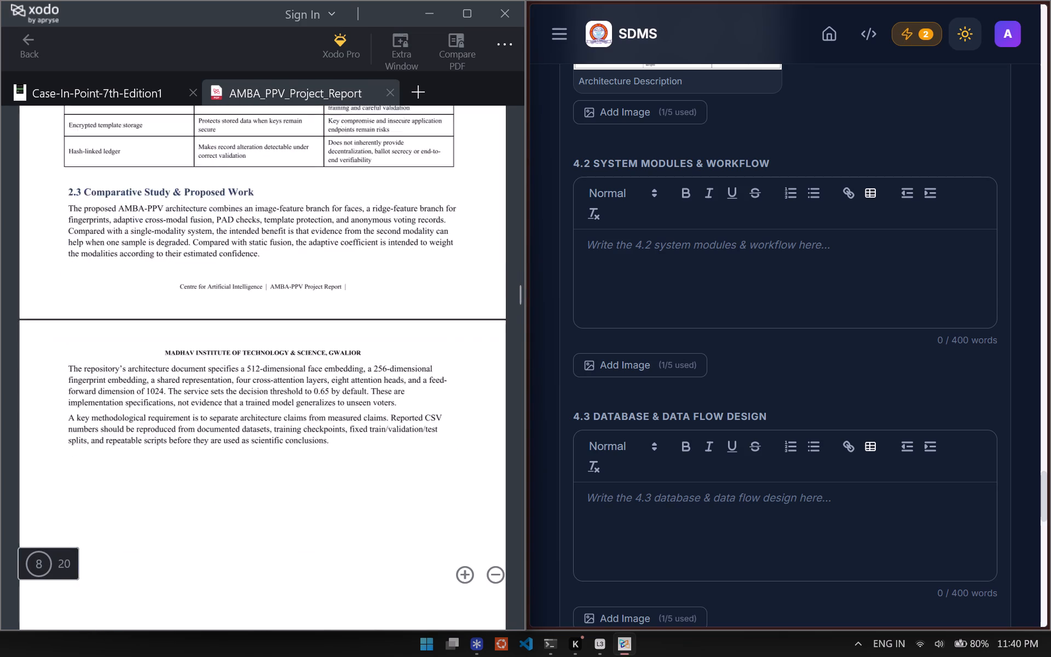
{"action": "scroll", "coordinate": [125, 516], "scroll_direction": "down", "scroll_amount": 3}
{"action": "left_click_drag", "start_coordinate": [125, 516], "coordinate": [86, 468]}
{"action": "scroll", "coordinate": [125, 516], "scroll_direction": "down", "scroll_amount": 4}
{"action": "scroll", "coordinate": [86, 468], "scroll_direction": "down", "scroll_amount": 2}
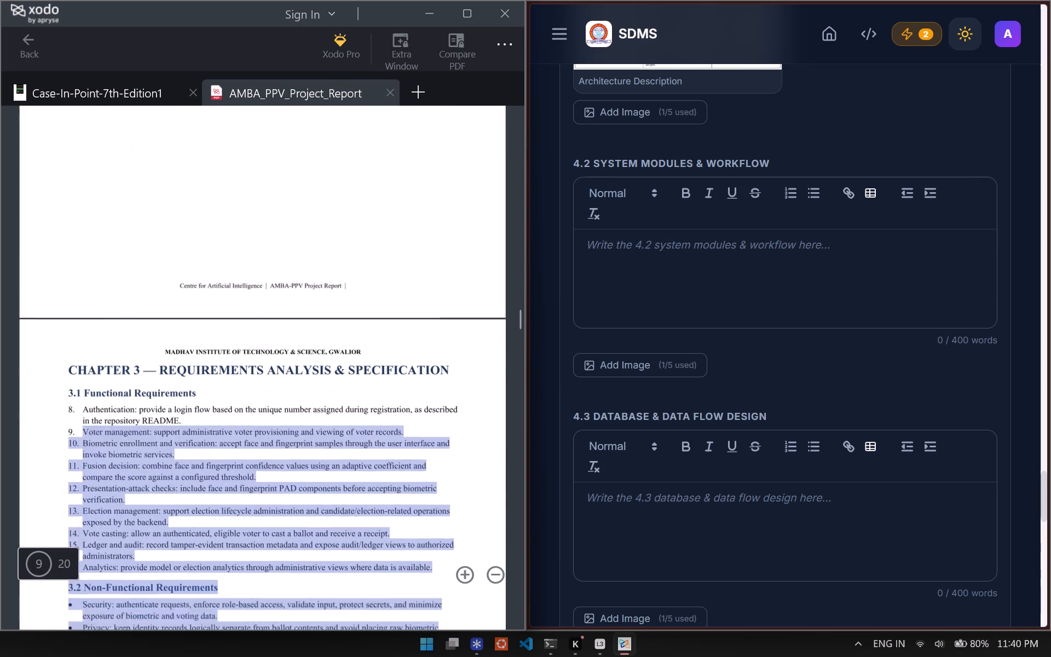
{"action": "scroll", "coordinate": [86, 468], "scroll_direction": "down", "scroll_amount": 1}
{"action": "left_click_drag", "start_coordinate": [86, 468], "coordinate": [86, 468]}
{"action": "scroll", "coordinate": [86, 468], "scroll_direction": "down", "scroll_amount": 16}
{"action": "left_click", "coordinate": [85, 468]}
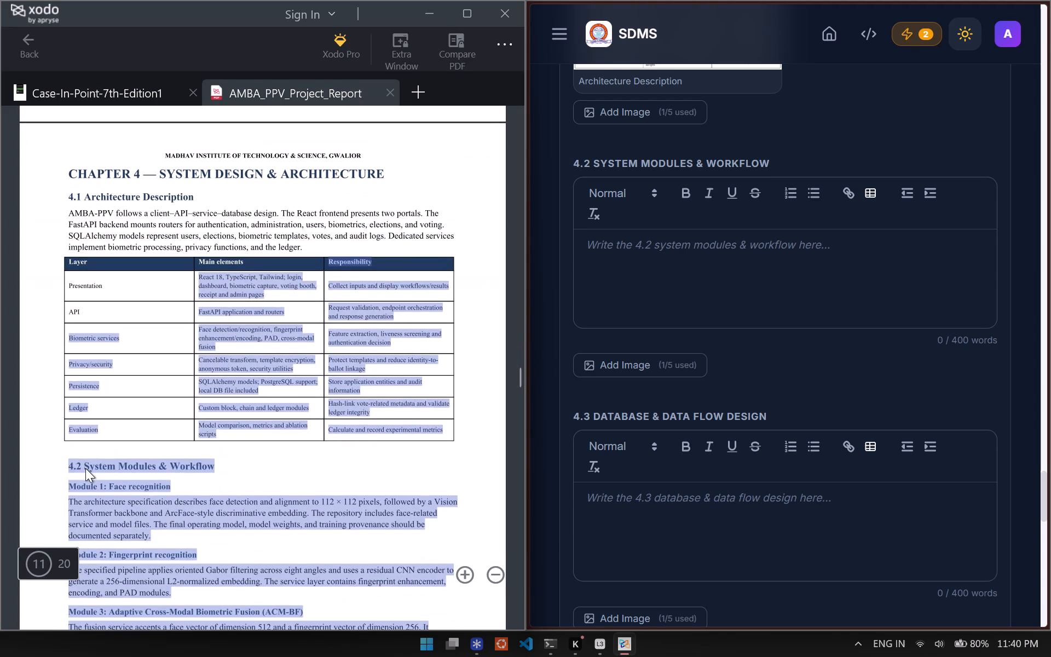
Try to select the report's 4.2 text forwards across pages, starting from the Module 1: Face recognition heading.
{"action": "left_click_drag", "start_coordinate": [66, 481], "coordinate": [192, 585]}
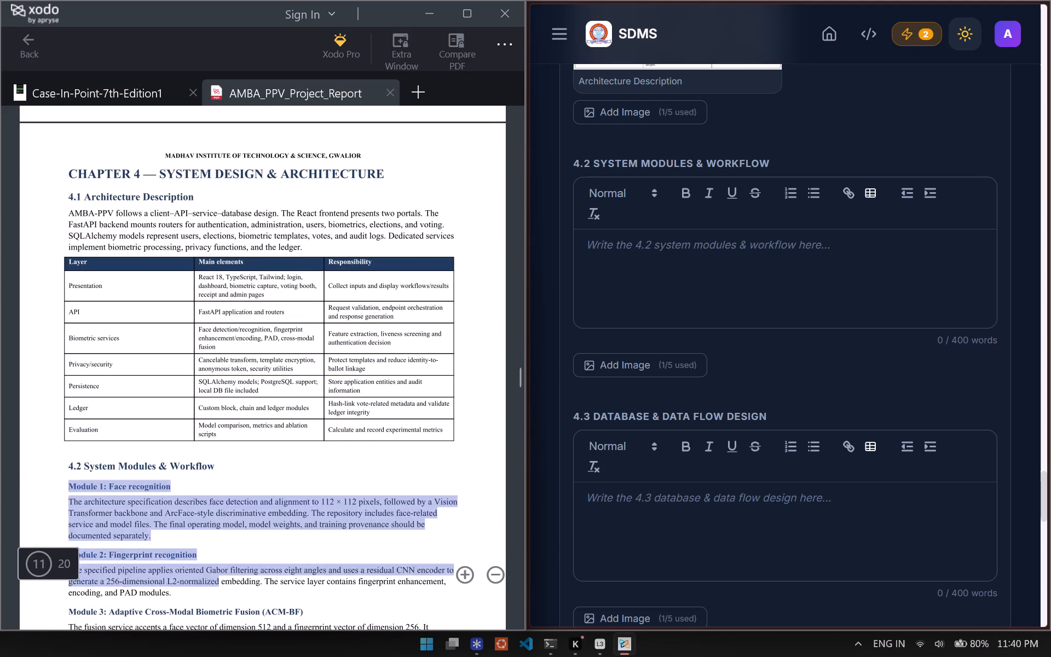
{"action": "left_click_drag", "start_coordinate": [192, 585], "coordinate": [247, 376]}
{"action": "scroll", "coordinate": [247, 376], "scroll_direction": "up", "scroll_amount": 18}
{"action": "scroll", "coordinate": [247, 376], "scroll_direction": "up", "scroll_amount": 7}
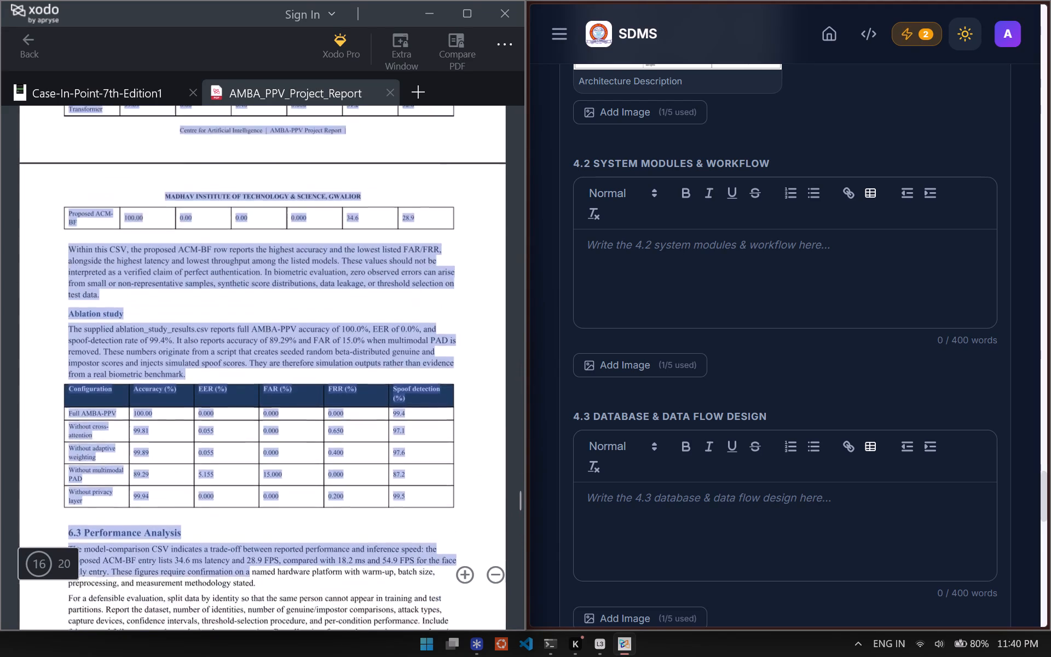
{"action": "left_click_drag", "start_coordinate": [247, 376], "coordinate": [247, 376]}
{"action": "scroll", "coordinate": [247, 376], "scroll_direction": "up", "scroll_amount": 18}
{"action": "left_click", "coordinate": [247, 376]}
Copy the Module 1 to Module 3 text on report page 11, through "support integration", into the 4.2 System Modules & Workflow field.
{"action": "scroll", "coordinate": [247, 376], "scroll_direction": "up", "scroll_amount": 1}
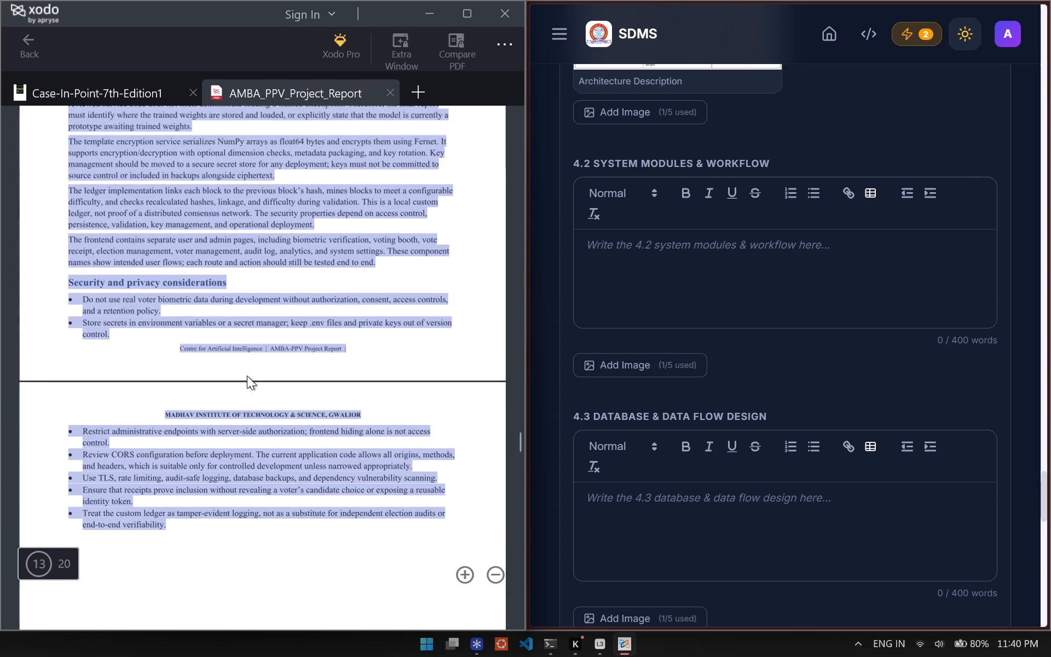
{"action": "scroll", "coordinate": [247, 376], "scroll_direction": "up", "scroll_amount": 5}
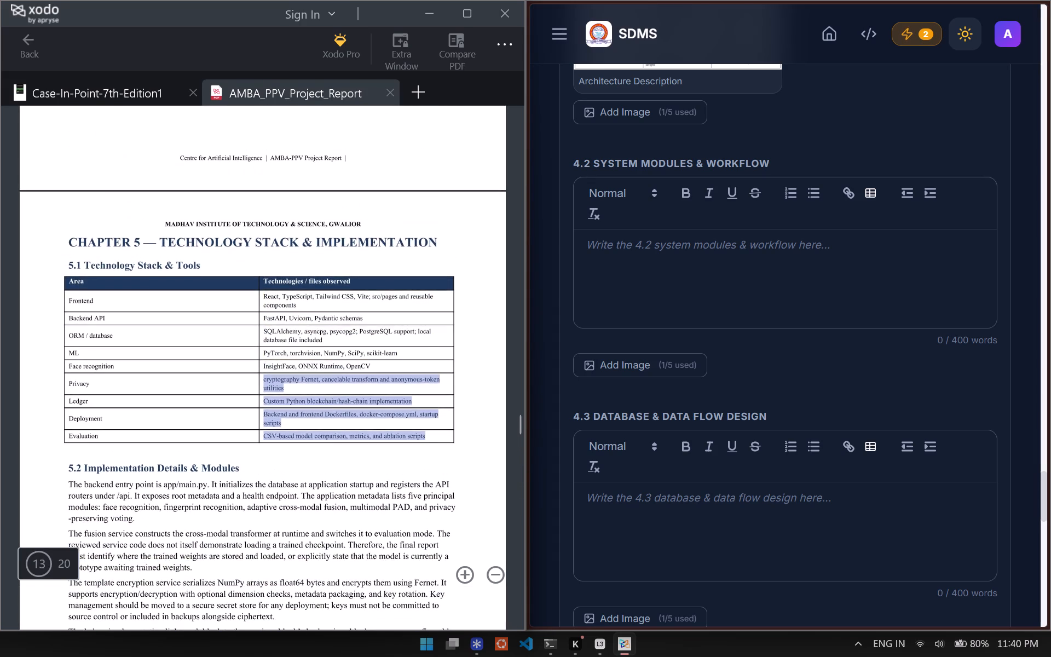
{"action": "scroll", "coordinate": [247, 376], "scroll_direction": "up", "scroll_amount": 9}
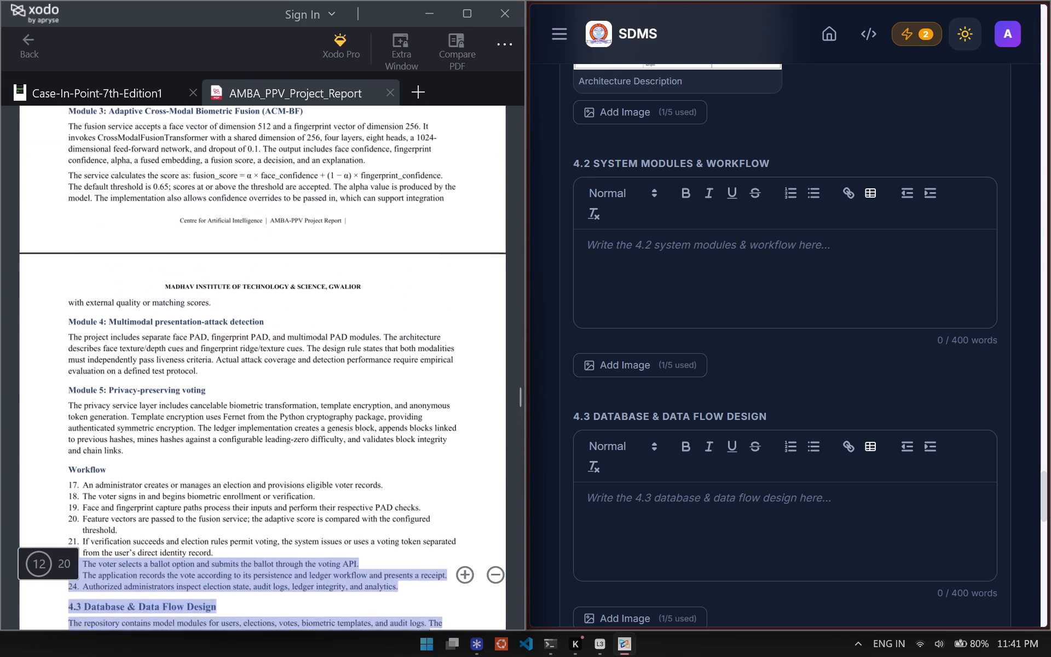
{"action": "scroll", "coordinate": [250, 378], "scroll_direction": "up", "scroll_amount": 2}
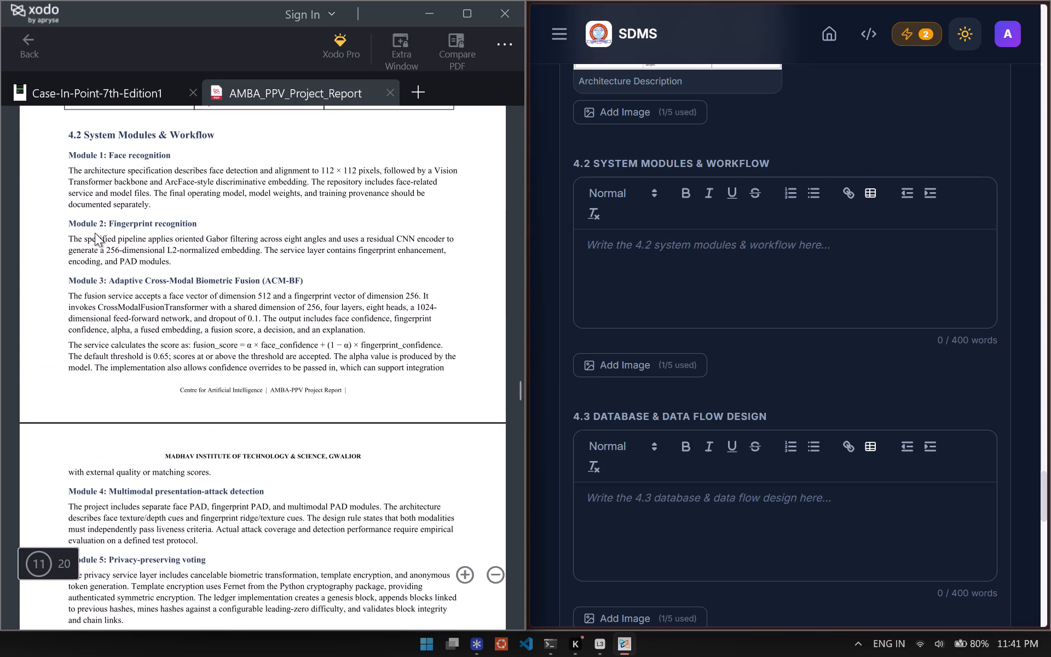
{"action": "left_click_drag", "start_coordinate": [66, 152], "coordinate": [442, 382]}
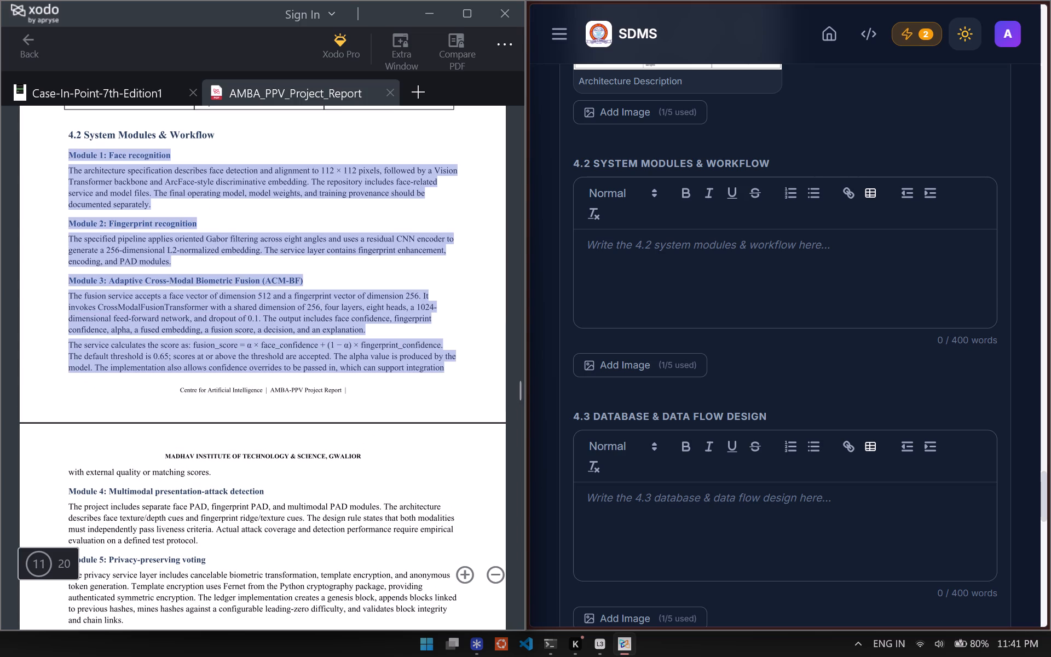
{"action": "left_click_drag", "start_coordinate": [442, 382], "coordinate": [446, 371]}
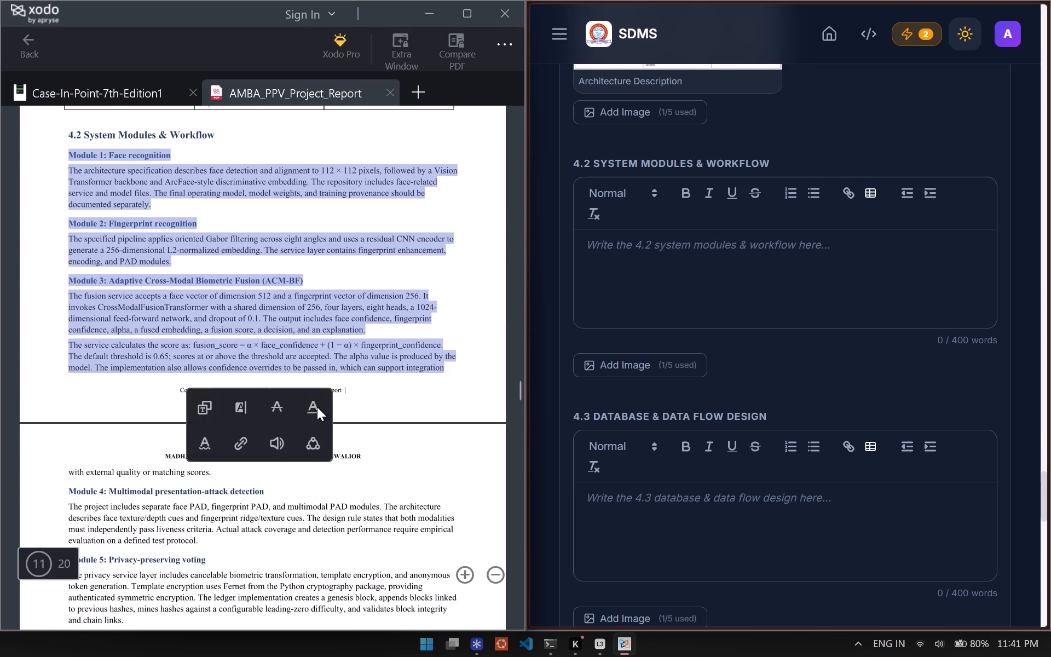
{"action": "left_click", "coordinate": [201, 404]}
{"action": "left_click", "coordinate": [688, 256]}
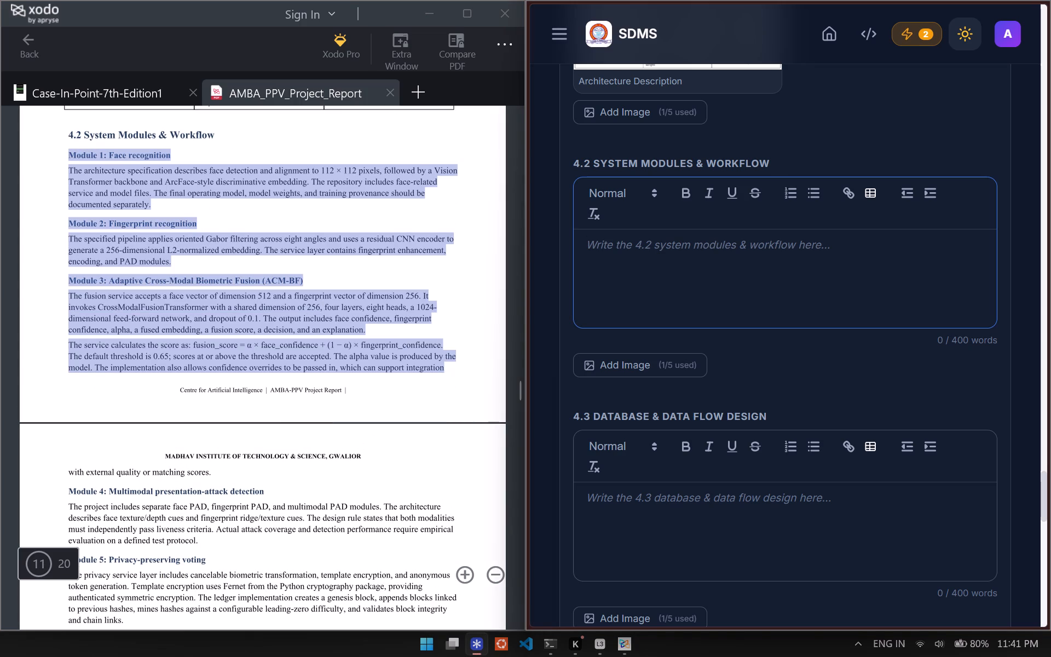
{"action": "key", "text": "ctrl+v"}
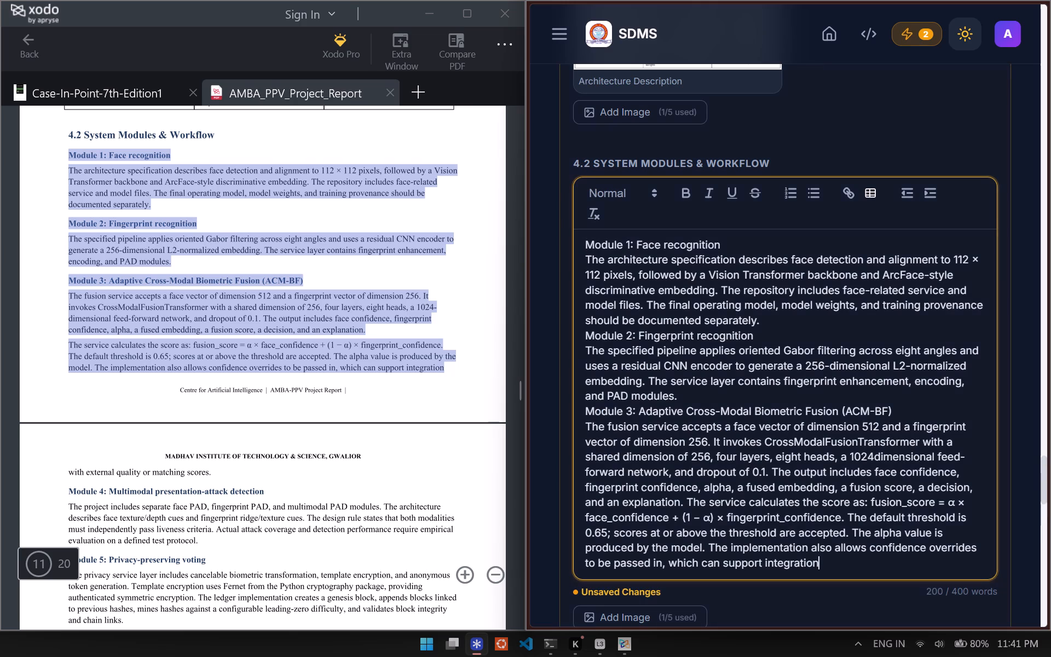
Make the "Module 1: Face recognition" and "Module 2: Fingerprint recognition" lines bold in the 4.2 field.
{"action": "left_click", "coordinate": [724, 247]}
{"action": "left_click_drag", "start_coordinate": [723, 247], "coordinate": [582, 249]}
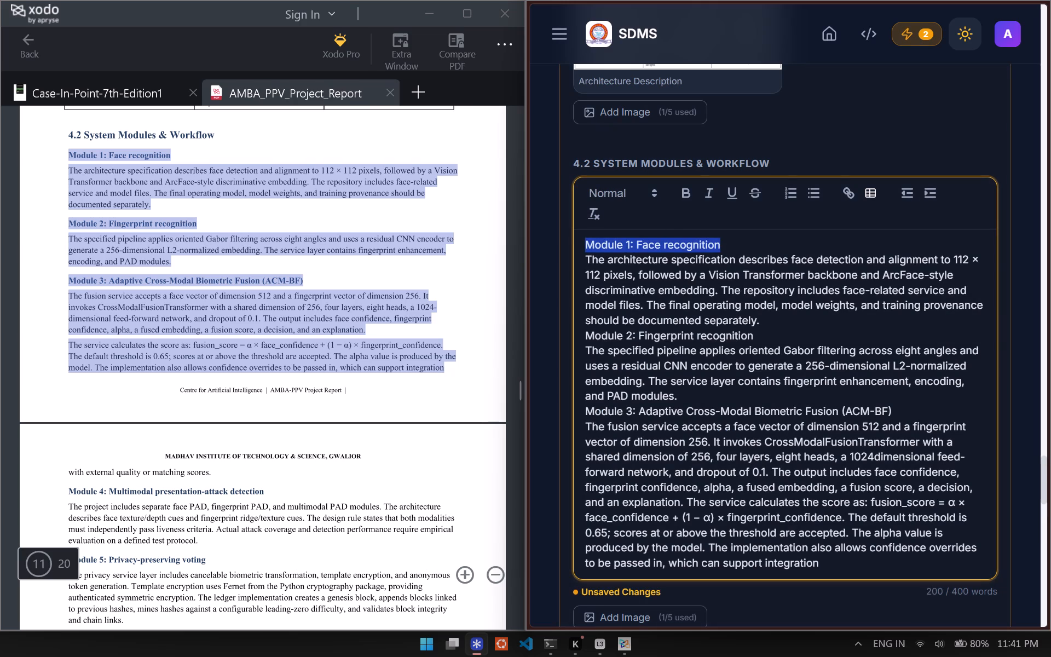
{"action": "left_click", "coordinate": [676, 196]}
{"action": "left_click", "coordinate": [746, 255]}
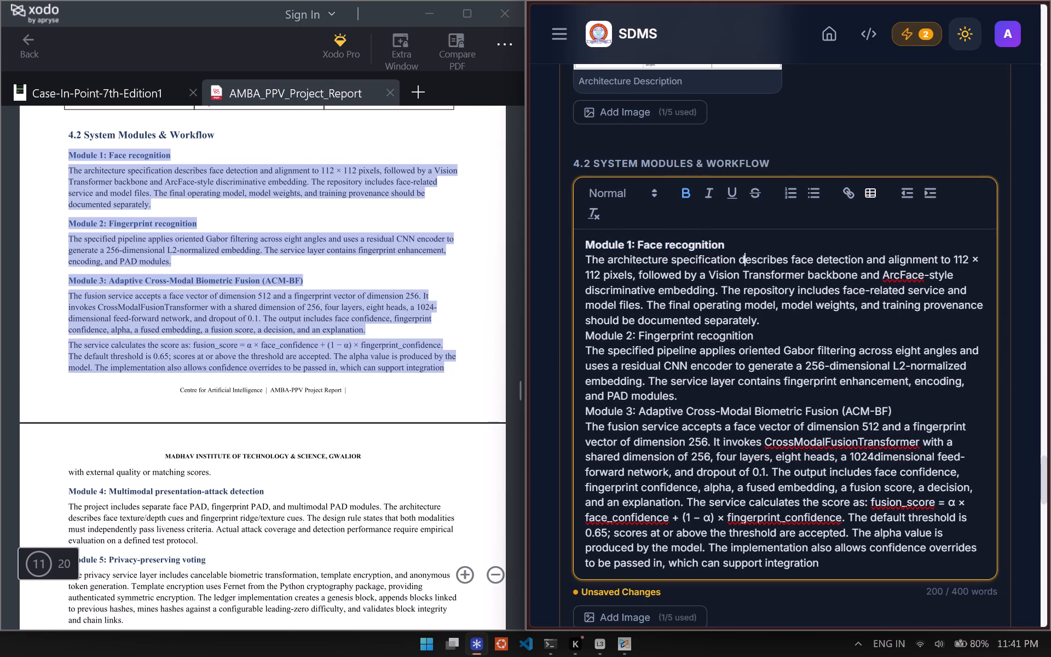
{"action": "left_click_drag", "start_coordinate": [764, 334], "coordinate": [575, 341]}
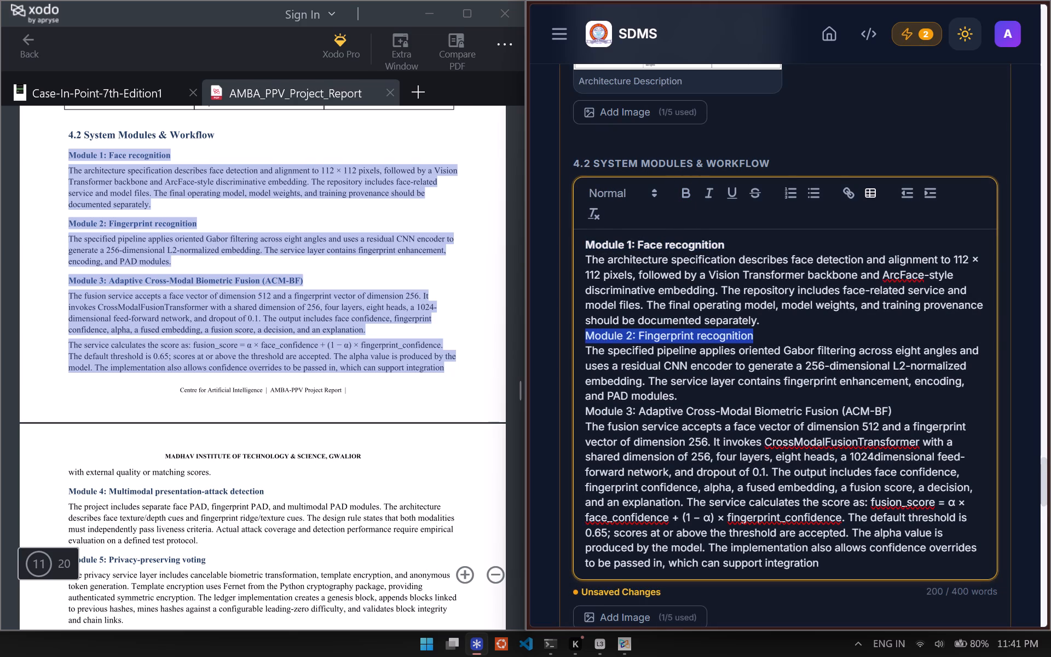
{"action": "left_click", "coordinate": [684, 191]}
Format the "Module 1: Face recognition" line as Heading 3.
{"action": "left_click_drag", "start_coordinate": [730, 245], "coordinate": [722, 243]}
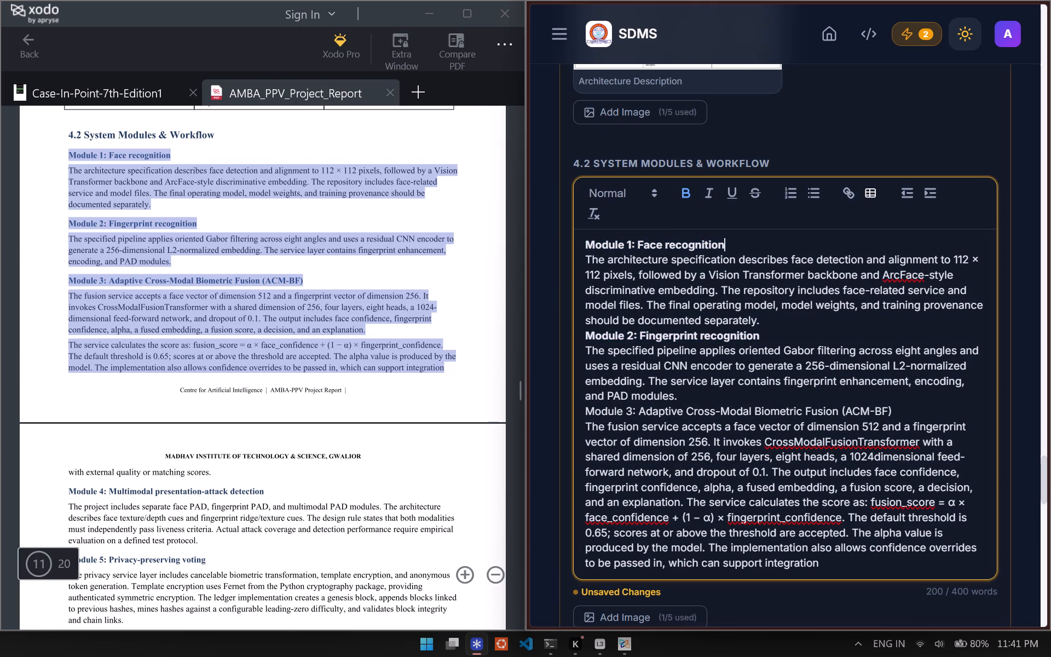
{"action": "left_click_drag", "start_coordinate": [722, 243], "coordinate": [593, 236]}
{"action": "left_click", "coordinate": [745, 246]}
{"action": "left_click_drag", "start_coordinate": [741, 246], "coordinate": [567, 252]}
{"action": "left_click_drag", "start_coordinate": [723, 247], "coordinate": [603, 247]}
{"action": "left_click_drag", "start_coordinate": [739, 247], "coordinate": [674, 245]}
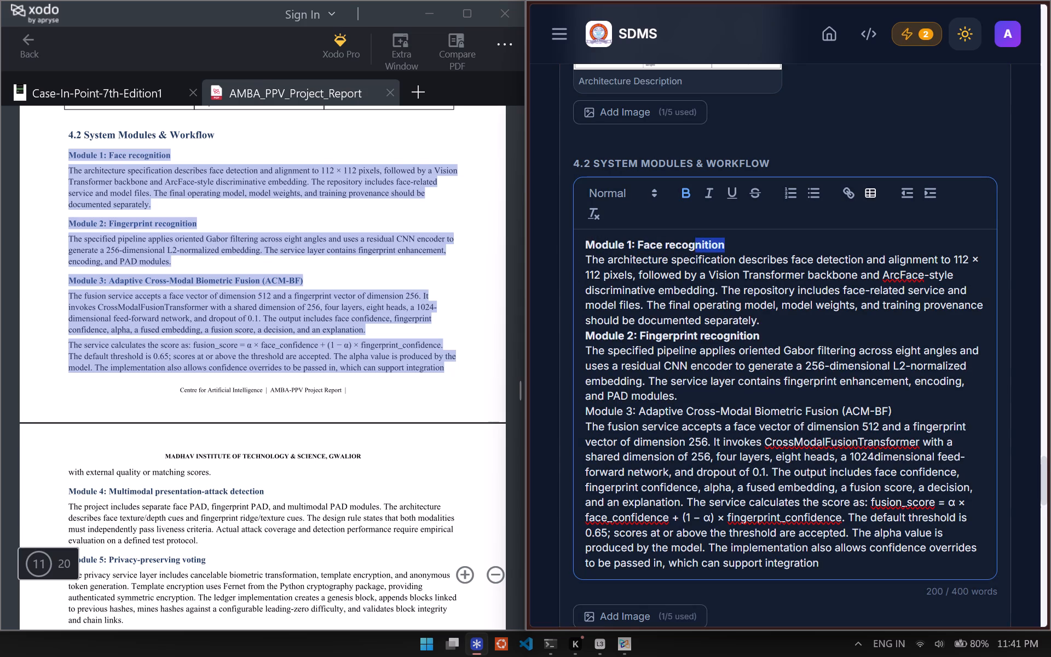
{"action": "left_click_drag", "start_coordinate": [674, 245], "coordinate": [582, 246]}
{"action": "left_click", "coordinate": [650, 200]}
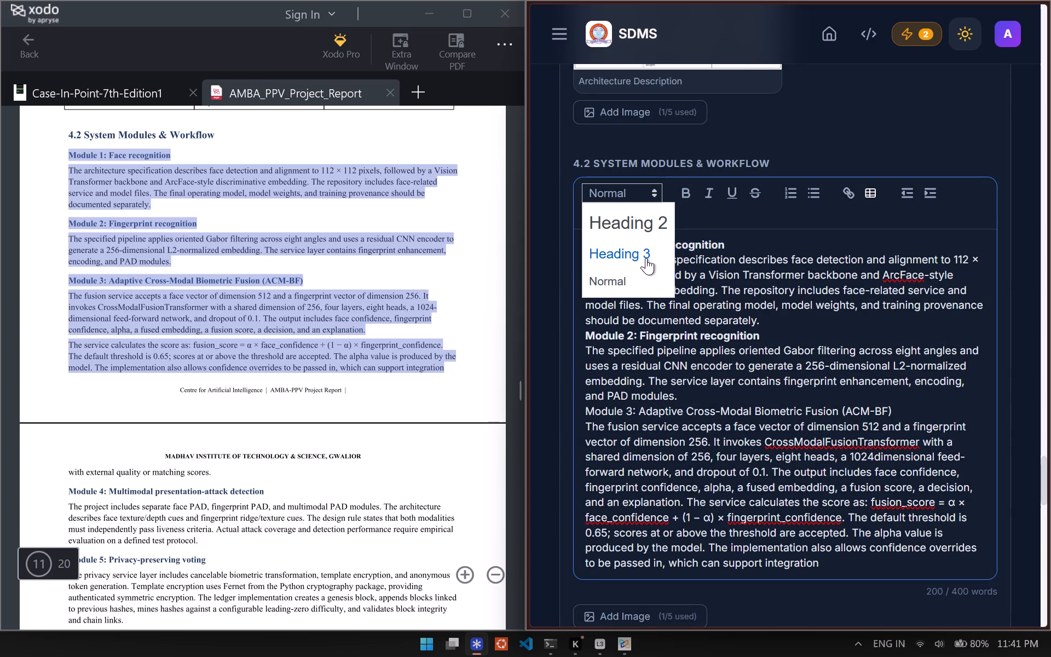
{"action": "left_click", "coordinate": [646, 258]}
Format the "Module 2: Fingerprint recognition" and "Module 3: Adaptive Cross-Modal Biometric Fusion (ACM-BF)" lines as Heading 3.
{"action": "left_click_drag", "start_coordinate": [759, 346], "coordinate": [597, 343]}
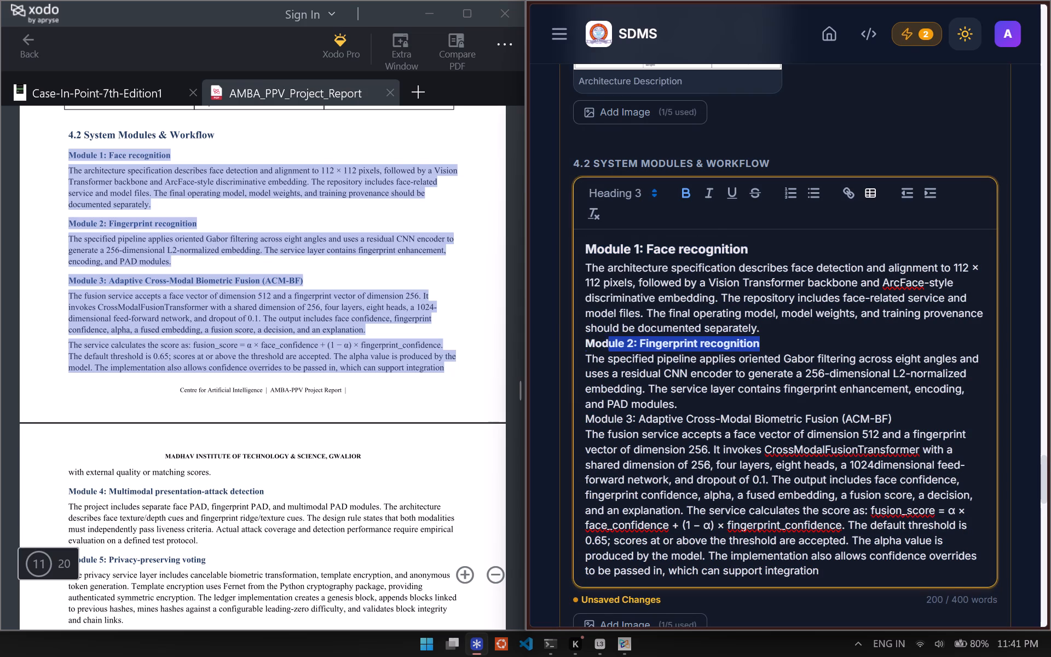
{"action": "left_click_drag", "start_coordinate": [597, 343], "coordinate": [582, 343]}
{"action": "left_click", "coordinate": [661, 197]}
{"action": "left_click", "coordinate": [636, 256]}
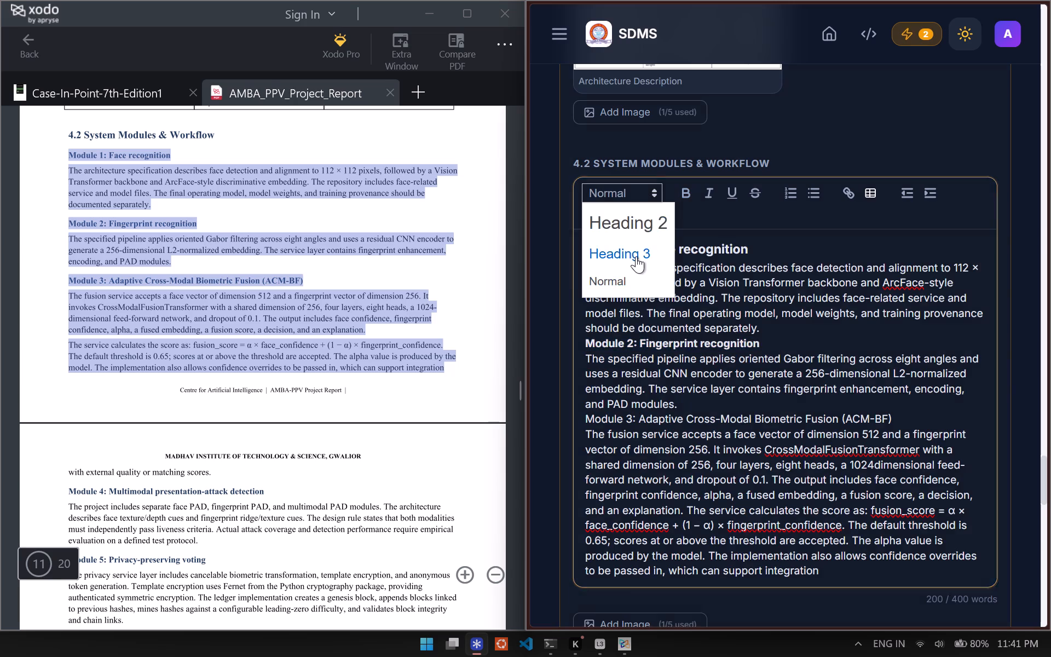
{"action": "left_click_drag", "start_coordinate": [892, 423], "coordinate": [878, 425]}
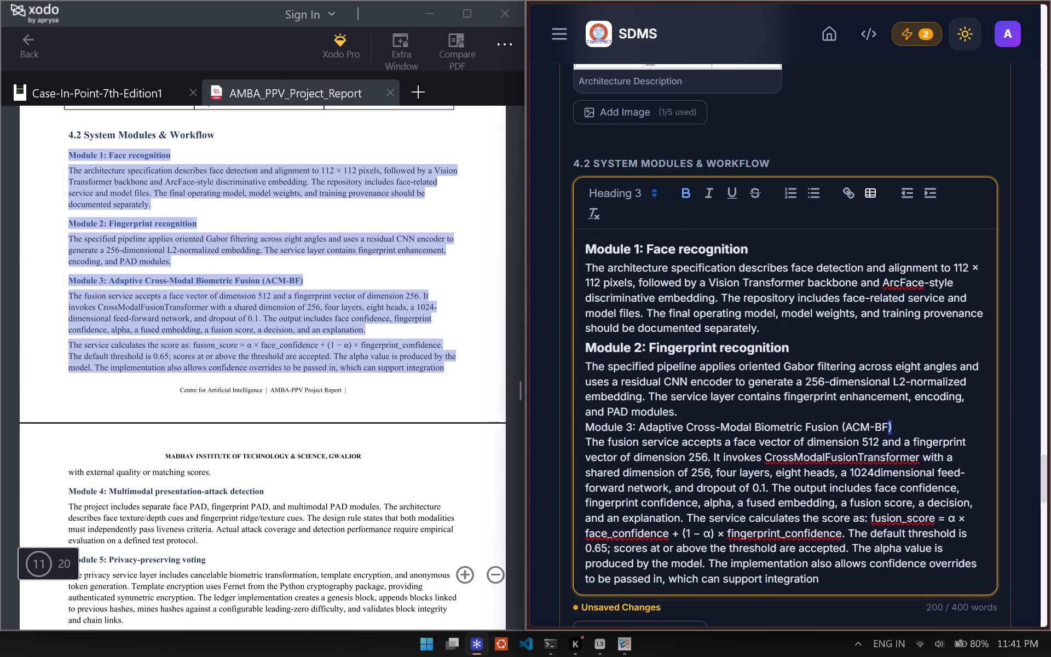
{"action": "left_click_drag", "start_coordinate": [878, 425], "coordinate": [566, 425]}
{"action": "left_click", "coordinate": [649, 191]}
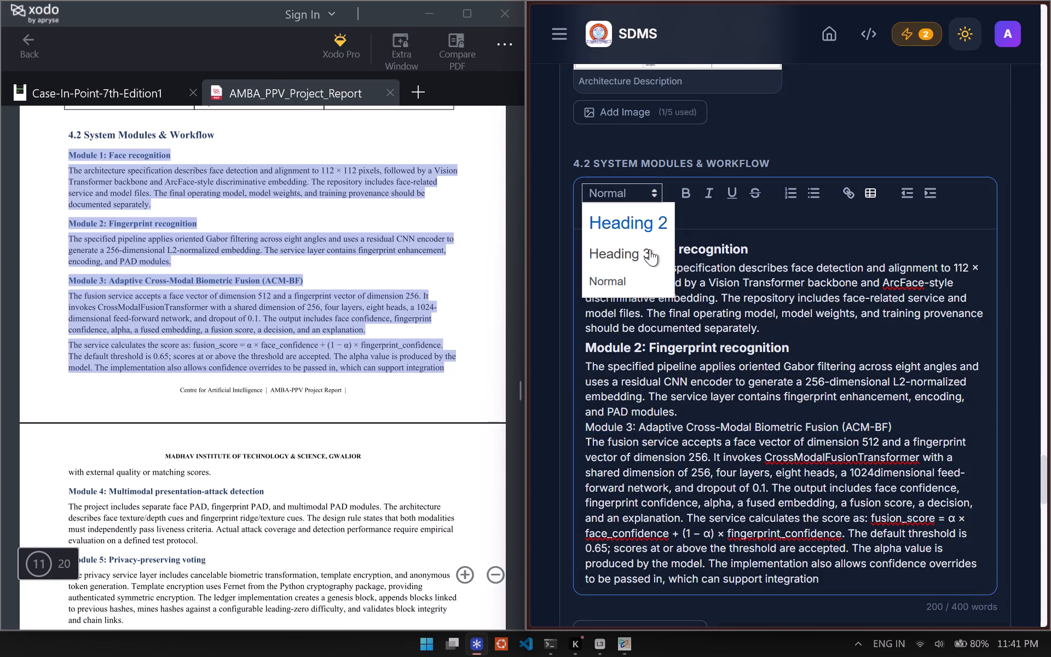
{"action": "left_click", "coordinate": [648, 258]}
{"action": "left_click", "coordinate": [968, 427]}
Start a new paragraph before "The service calculates the score as" in the Module 3 text.
{"action": "scroll", "coordinate": [923, 441], "scroll_direction": "down", "scroll_amount": 2}
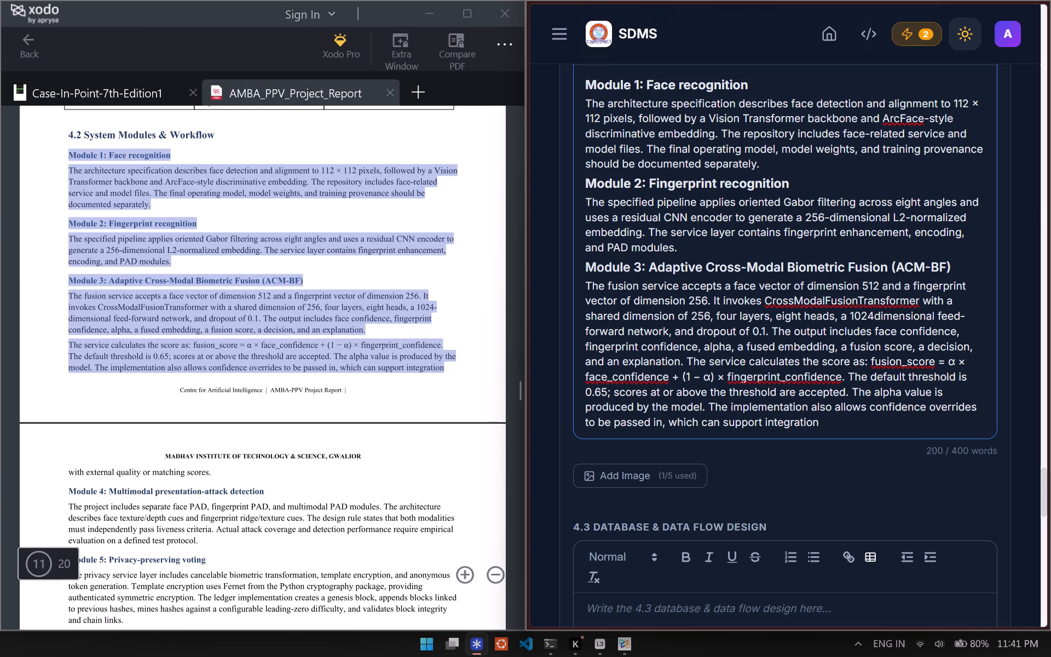
{"action": "left_click", "coordinate": [684, 361]}
{"action": "key", "text": "Return"}
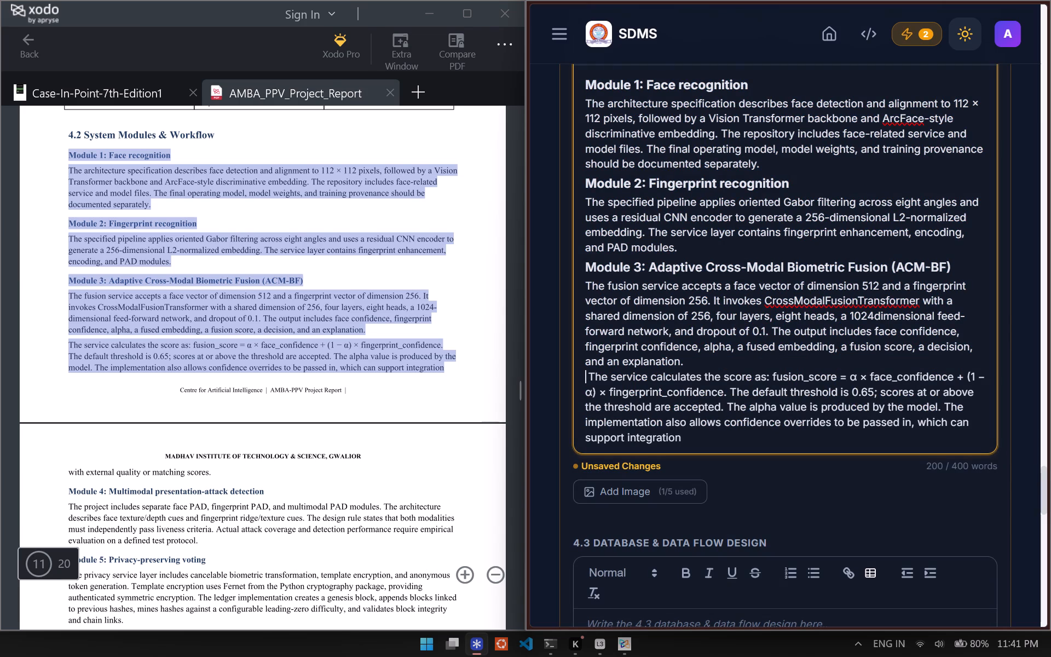
Clear the spelling flag on CrossModalFusionTransformer in the Module 3 text.
{"action": "left_click", "coordinate": [852, 303]}
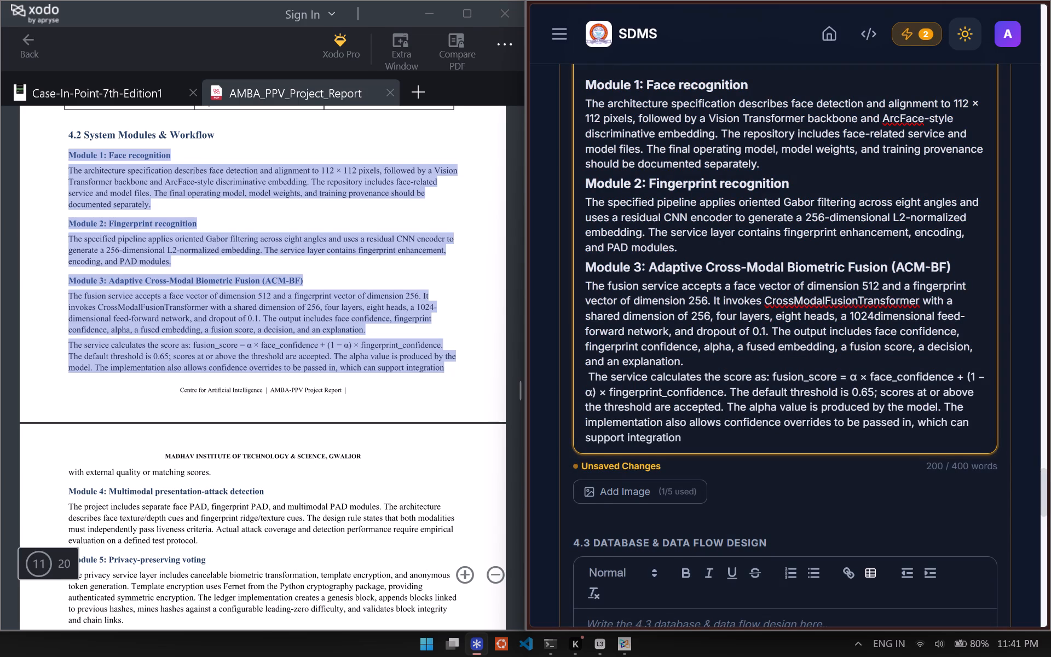
{"action": "right_click", "coordinate": [851, 303]}
{"action": "left_click", "coordinate": [932, 318]}
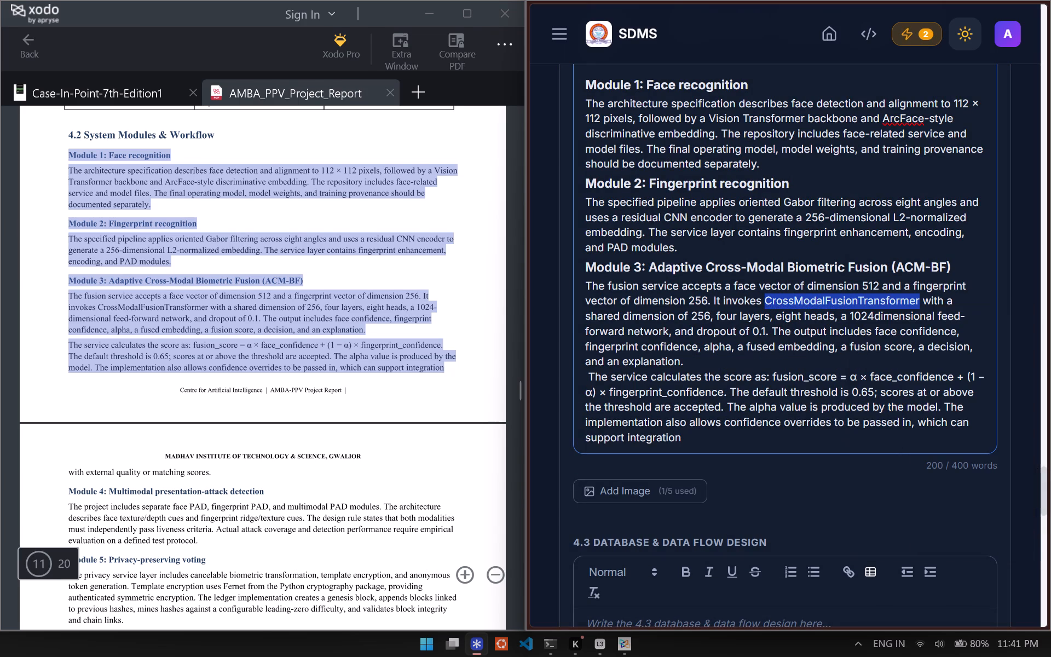
{"action": "left_click", "coordinate": [876, 348]}
Copy "with external quality or matching scores." from the report onto the end of the Module 3 text, separated by a space.
{"action": "scroll", "coordinate": [736, 370], "scroll_direction": "down", "scroll_amount": 2}
{"action": "left_click", "coordinate": [688, 275]}
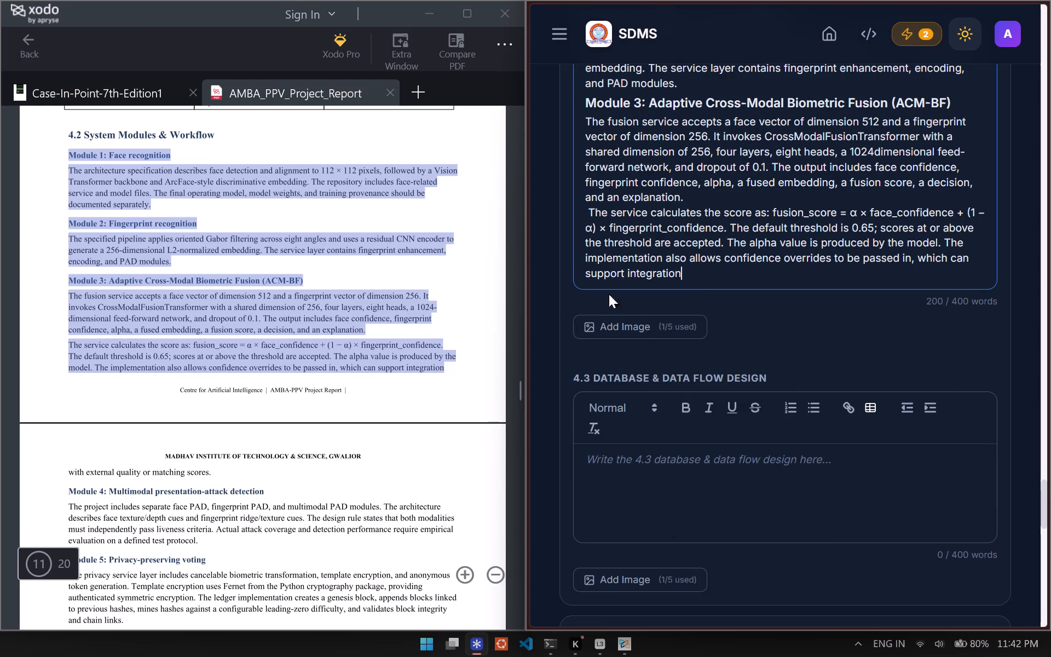
{"action": "scroll", "coordinate": [334, 396], "scroll_direction": "down", "scroll_amount": 2}
{"action": "left_click_drag", "start_coordinate": [212, 313], "coordinate": [78, 311]}
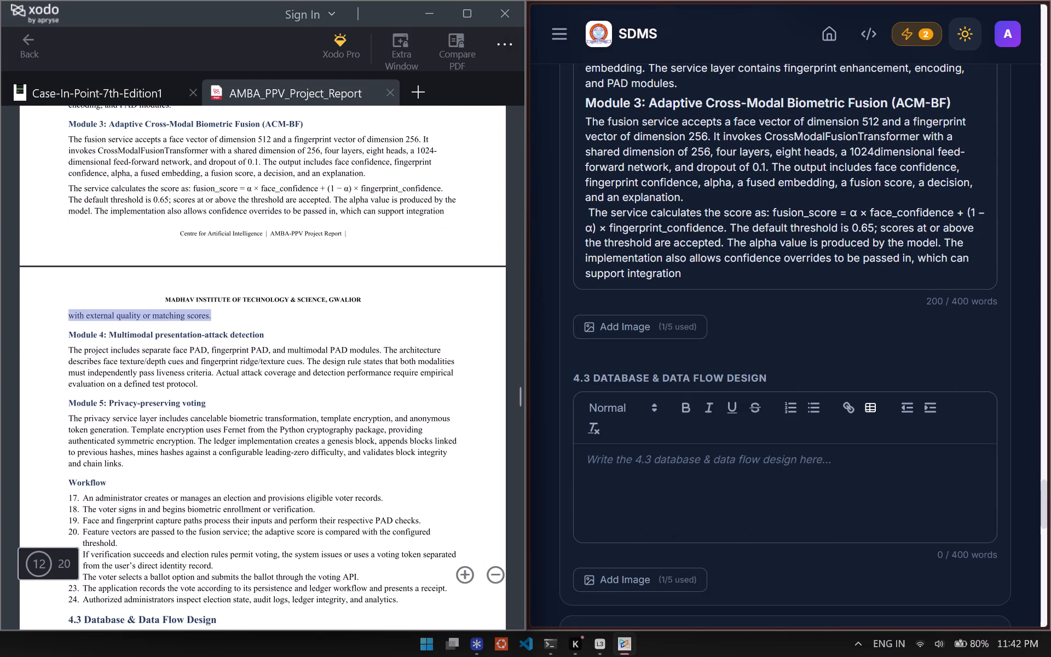
{"action": "left_click_drag", "start_coordinate": [78, 311], "coordinate": [77, 311]}
{"action": "key", "text": "ctrl+c"}
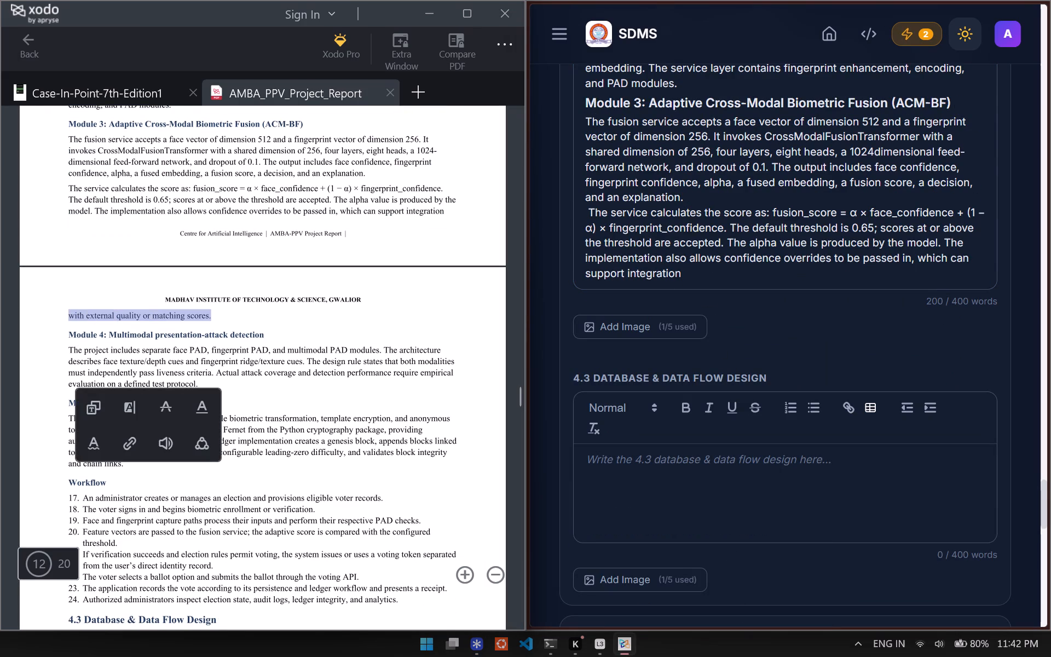
{"action": "left_click", "coordinate": [707, 281]}
{"action": "key", "text": "ctrl+v"}
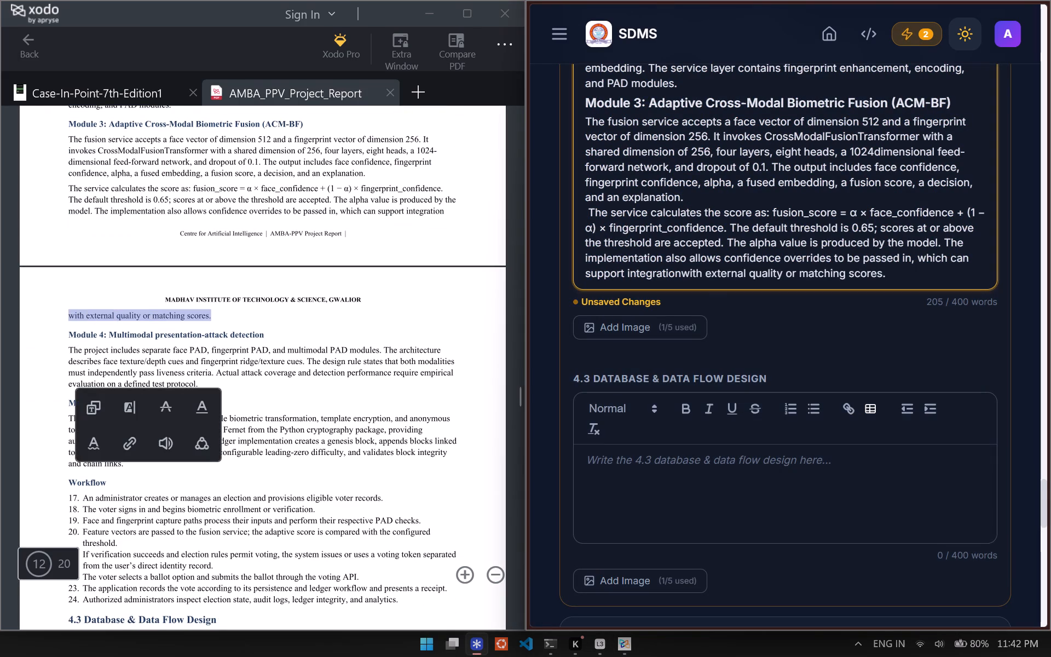
{"action": "left_click", "coordinate": [679, 273]}
{"action": "key", "text": "space"}
{"action": "left_click", "coordinate": [886, 273]}
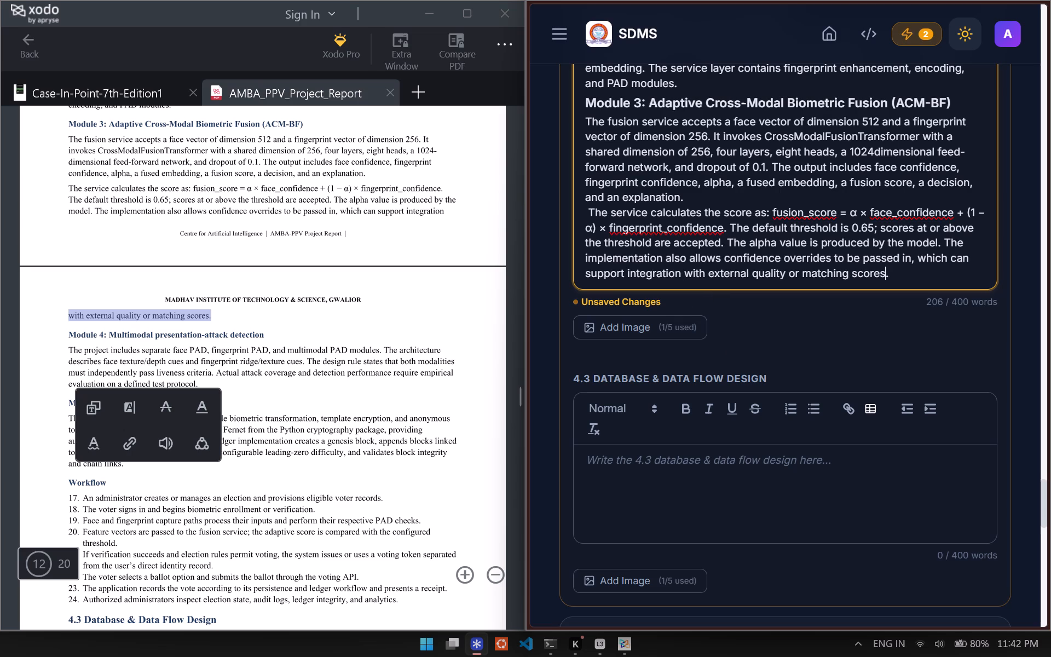
{"action": "left_click", "coordinate": [890, 275]}
Copy the report's Module 4, Module 5 and Workflow text into 4.2 System Modules & Workflow, below the Module 3 text after a blank line.
{"action": "key", "text": "Return"}
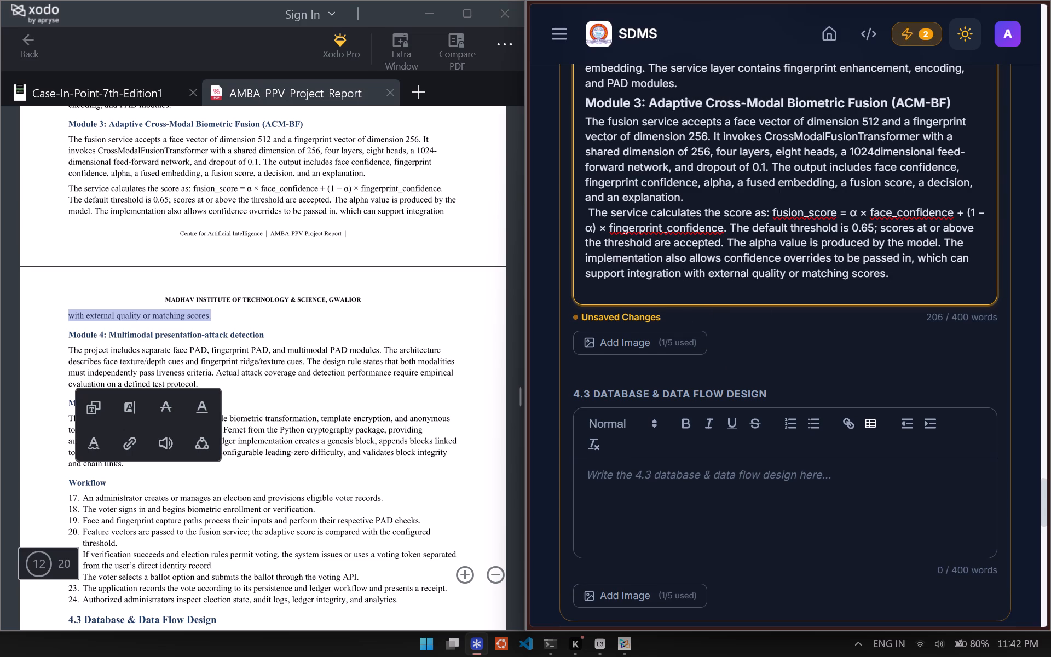
{"action": "scroll", "coordinate": [471, 312], "scroll_direction": "down", "scroll_amount": 2}
{"action": "left_click_drag", "start_coordinate": [61, 171], "coordinate": [130, 304]}
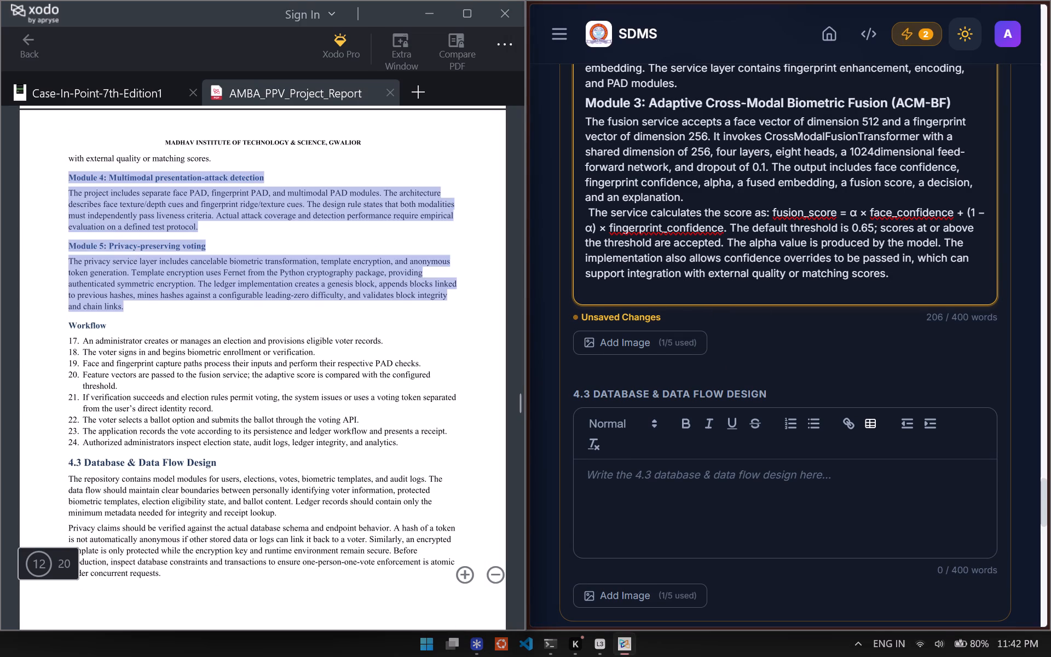
{"action": "left_click_drag", "start_coordinate": [130, 304], "coordinate": [413, 452]}
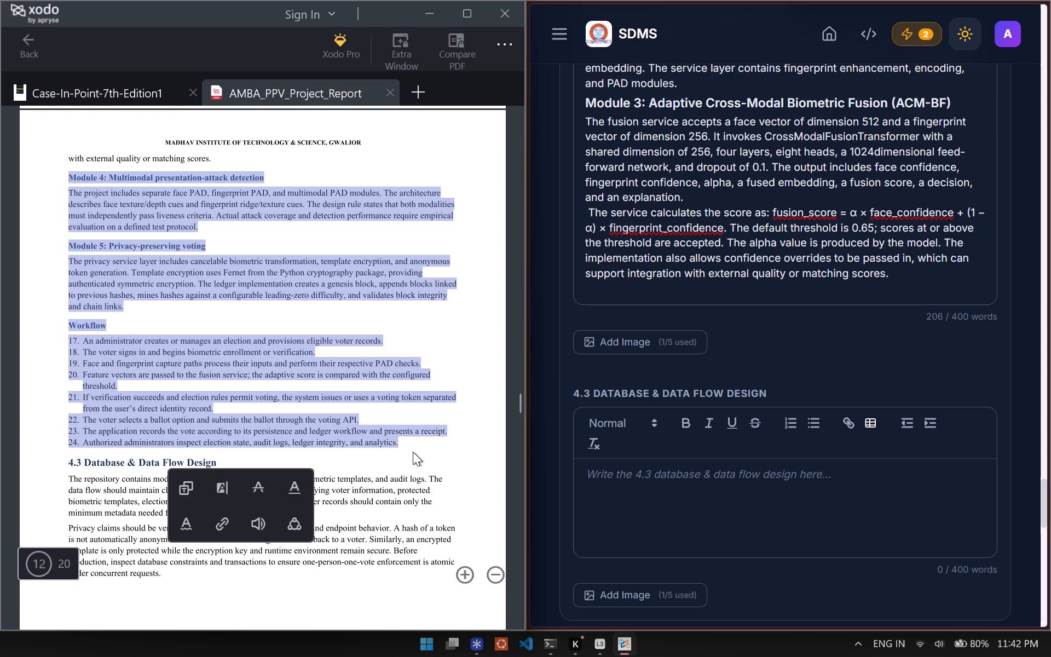
{"action": "key", "text": "ctrl+c"}
{"action": "left_click", "coordinate": [907, 279]}
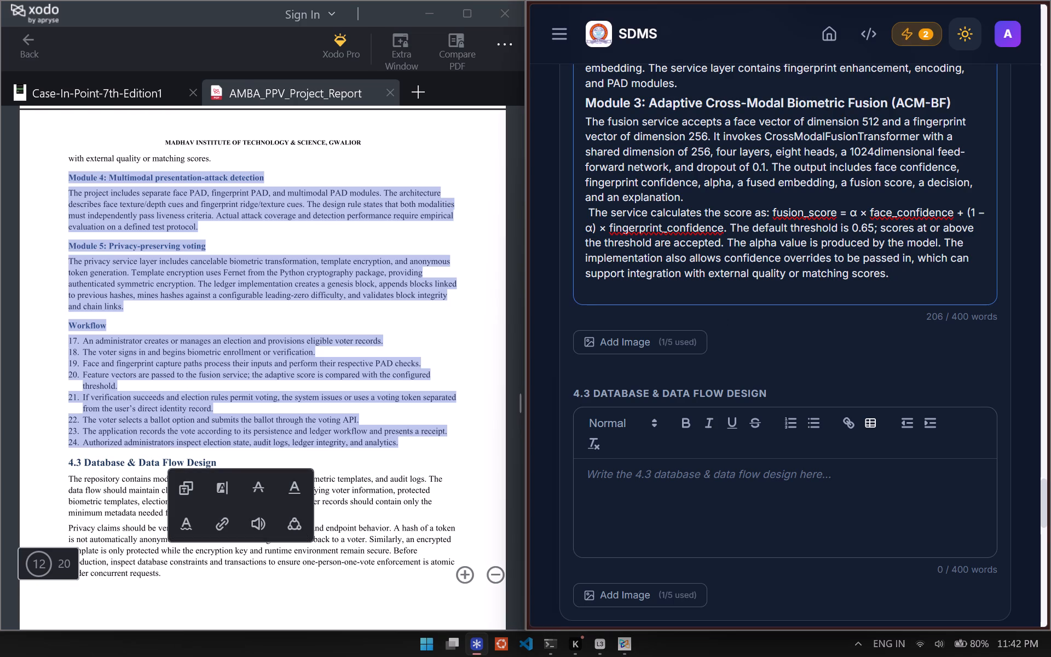
{"action": "key", "text": "Return"}
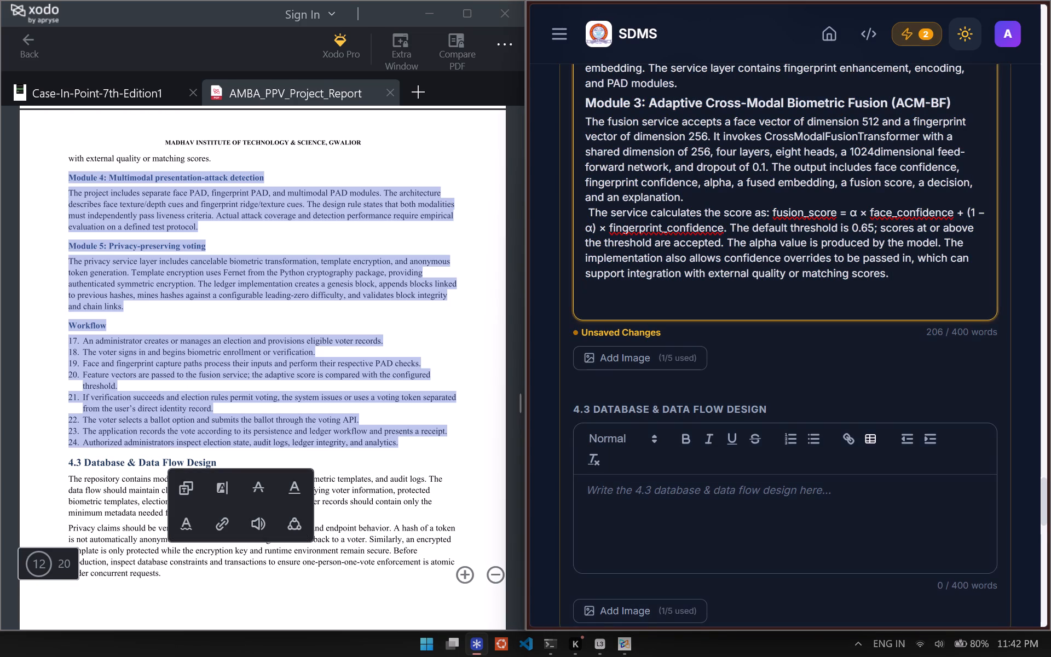
{"action": "key", "text": "Return"}
{"action": "key", "text": "ctrl+v"}
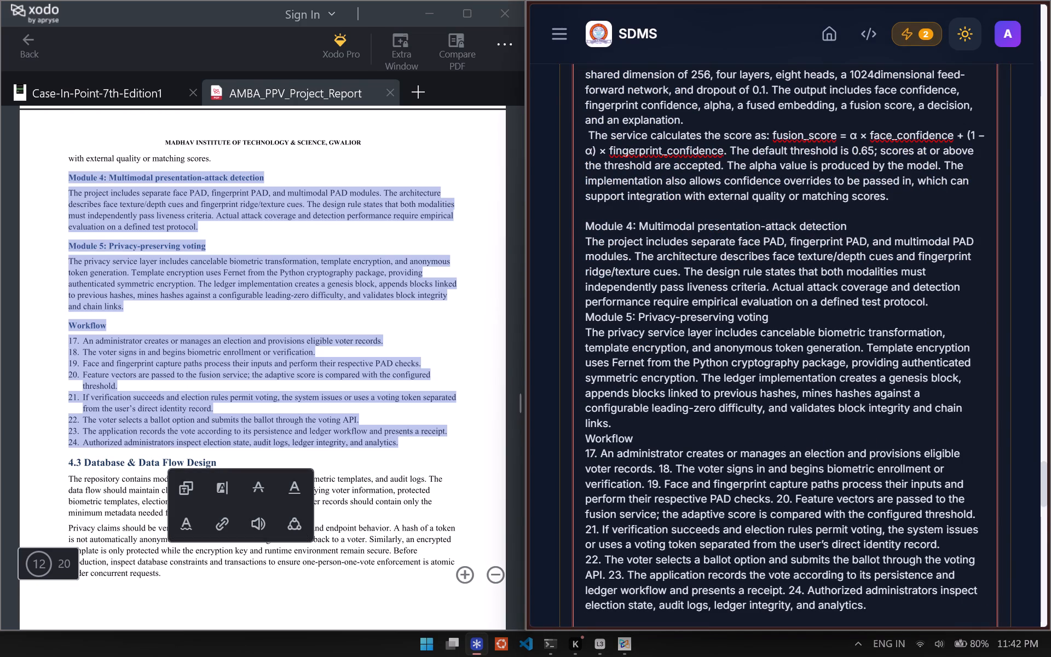
Format the "Module 4: Multimodal presentation-attack detection" line as Heading 3.
{"action": "left_click", "coordinate": [585, 212]}
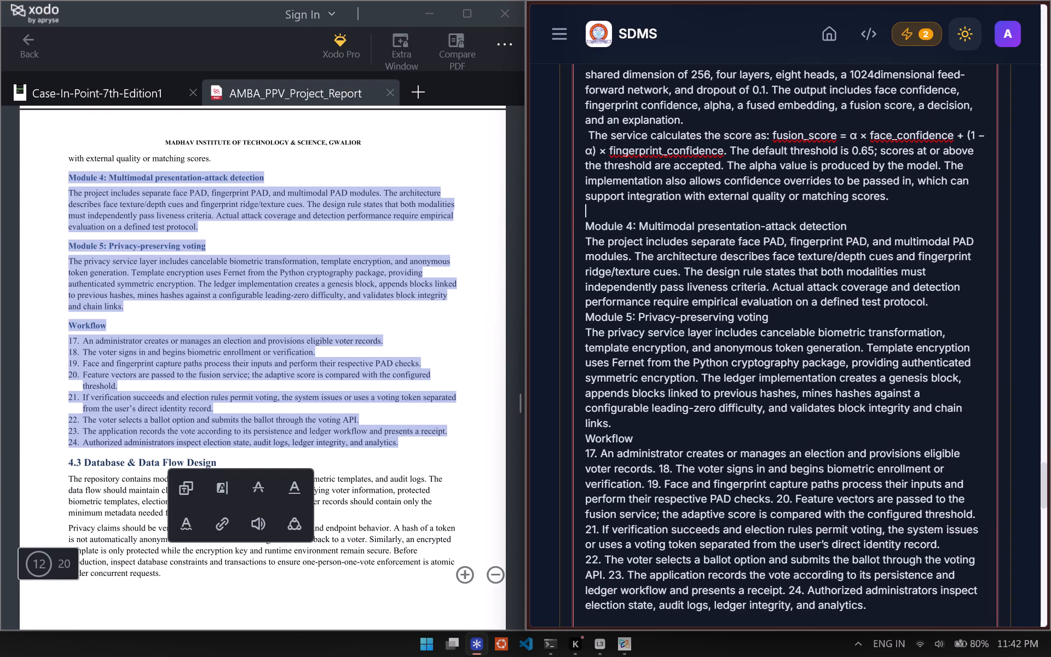
{"action": "left_click_drag", "start_coordinate": [587, 224], "coordinate": [848, 224]}
{"action": "scroll", "coordinate": [789, 225], "scroll_direction": "up", "scroll_amount": 6}
{"action": "left_click", "coordinate": [653, 277]}
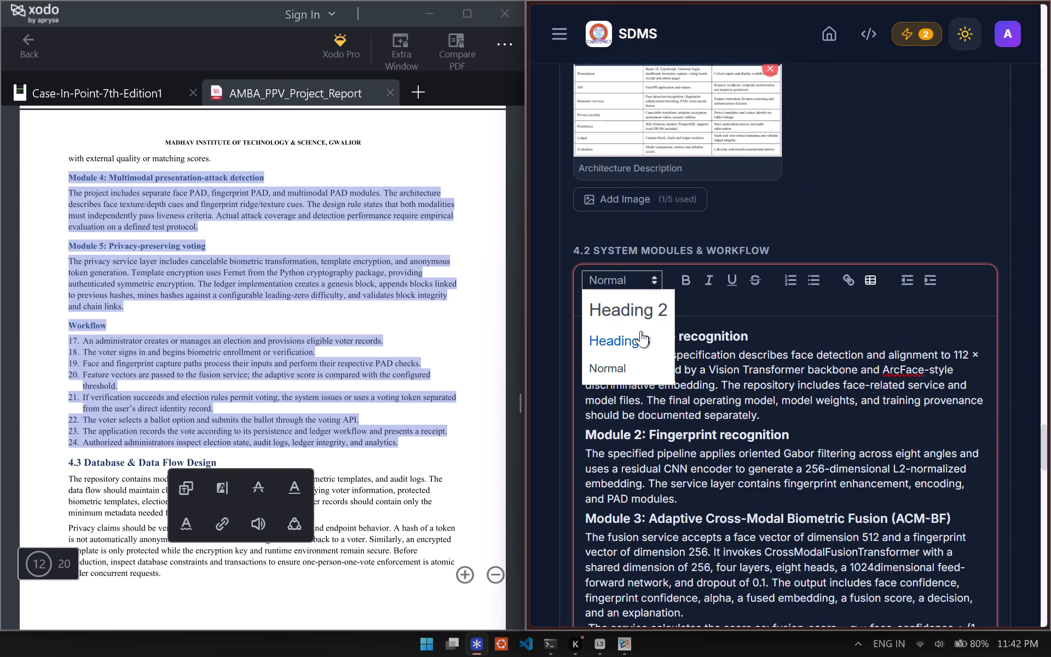
{"action": "left_click", "coordinate": [640, 331]}
Format the "Module 5: Privacy-preserving voting" line as Heading 3.
{"action": "scroll", "coordinate": [742, 292], "scroll_direction": "down", "scroll_amount": 5}
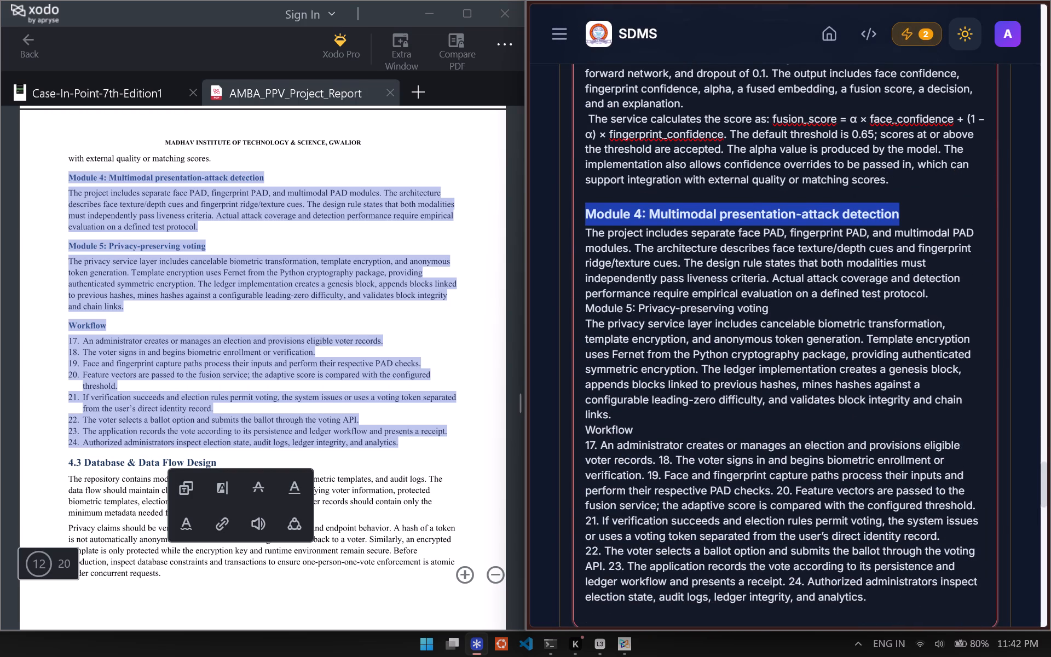
{"action": "left_click_drag", "start_coordinate": [769, 314], "coordinate": [583, 307]}
{"action": "scroll", "coordinate": [640, 287], "scroll_direction": "up", "scroll_amount": 6}
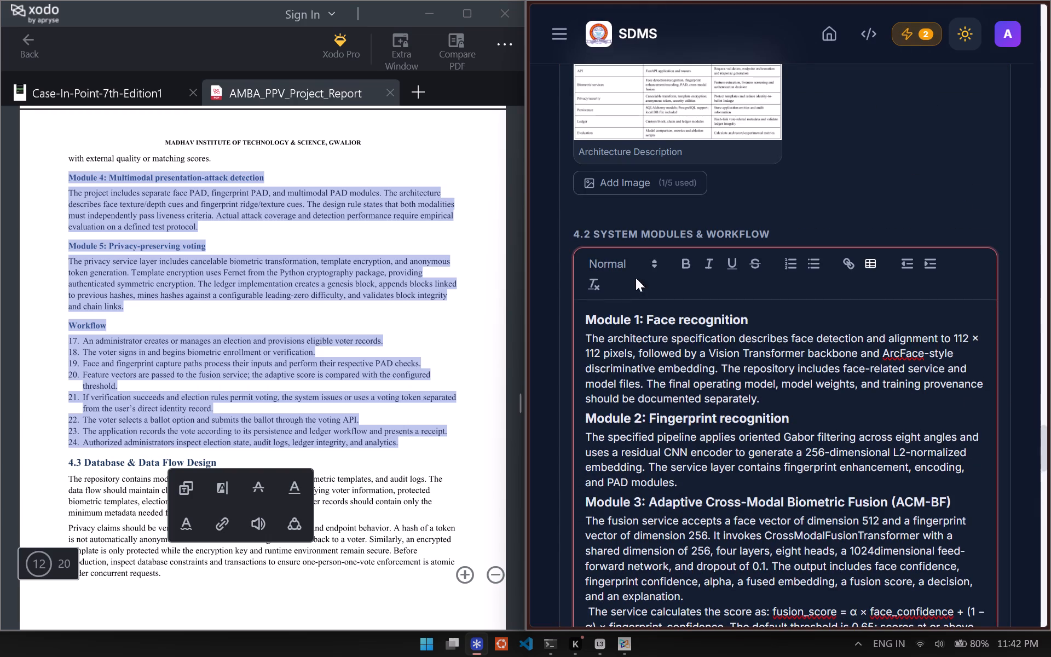
{"action": "left_click", "coordinate": [643, 257]}
{"action": "left_click", "coordinate": [639, 326]}
Format the "Workflow" line in section 4.2 as Heading 3.
{"action": "scroll", "coordinate": [819, 308], "scroll_direction": "down", "scroll_amount": 5}
{"action": "left_click_drag", "start_coordinate": [640, 338], "coordinate": [571, 338]}
{"action": "scroll", "coordinate": [640, 302], "scroll_direction": "up", "scroll_amount": 7}
{"action": "left_click", "coordinate": [667, 242]}
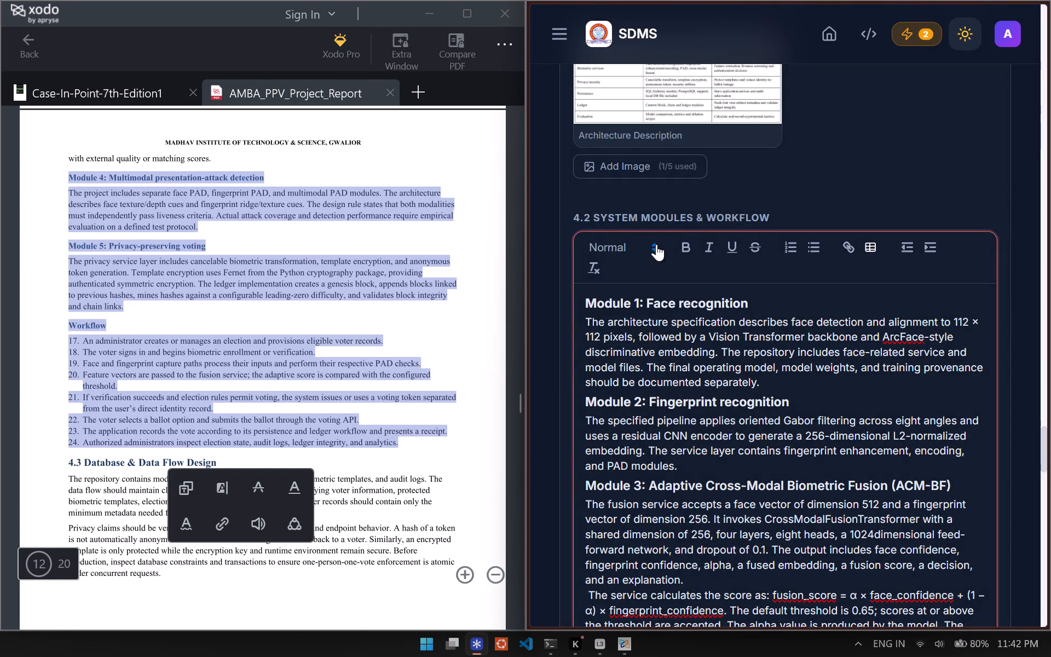
{"action": "left_click", "coordinate": [655, 244]}
{"action": "left_click", "coordinate": [646, 308]}
Insert a blank line before the Workflow heading and another before the Module 5 heading.
{"action": "scroll", "coordinate": [744, 328], "scroll_direction": "down", "scroll_amount": 4}
{"action": "scroll", "coordinate": [689, 356], "scroll_direction": "down", "scroll_amount": 1}
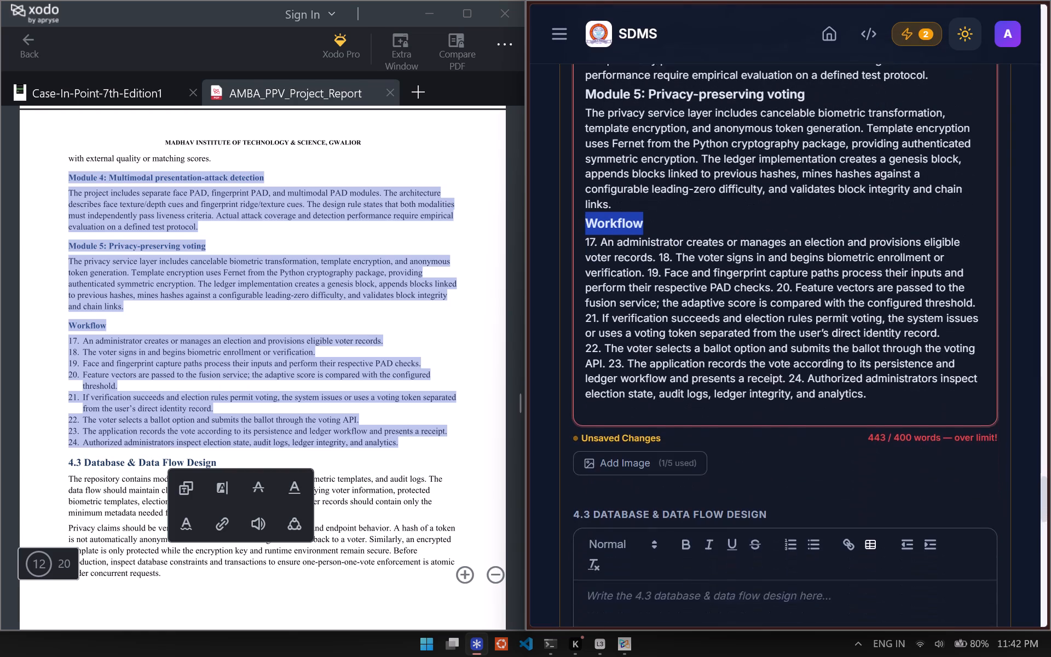
{"action": "left_click", "coordinate": [617, 203]}
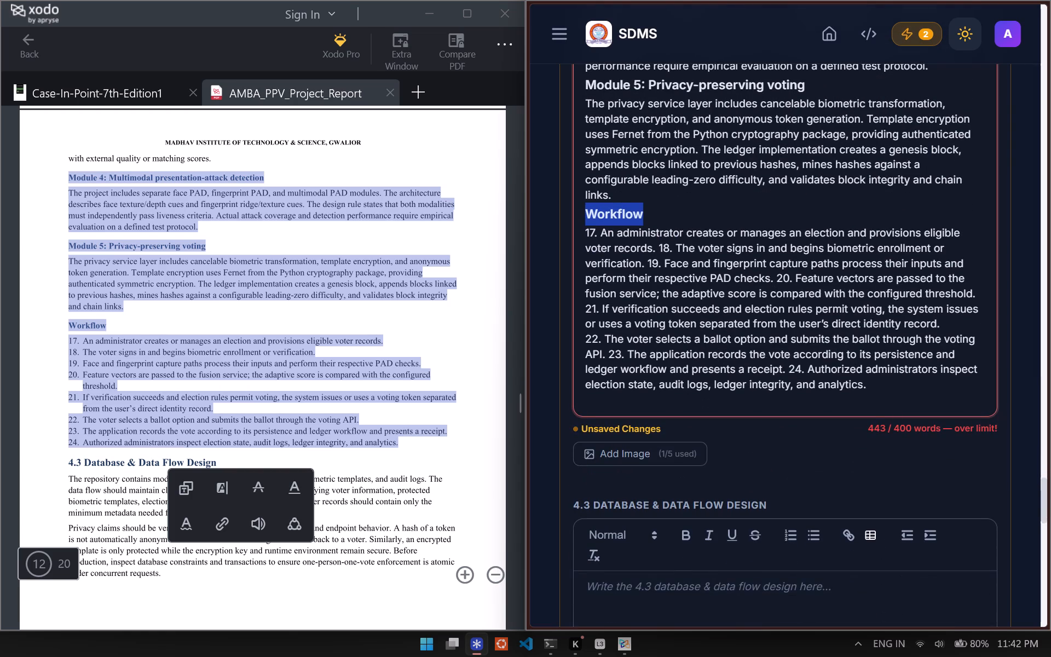
{"action": "left_click", "coordinate": [616, 195]}
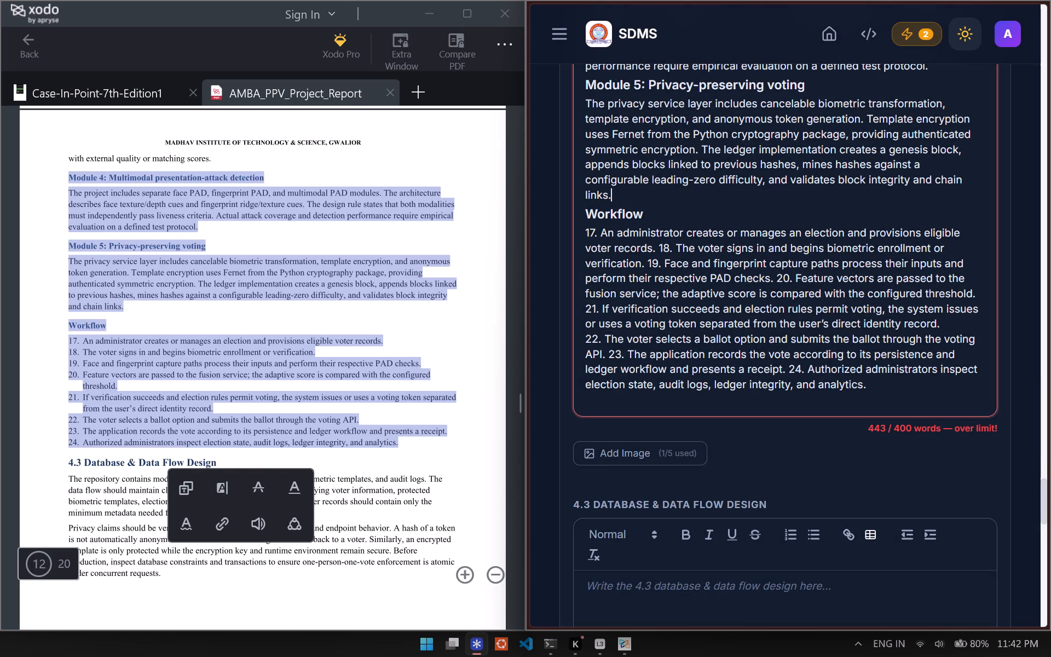
{"action": "key", "text": "Return"}
{"action": "scroll", "coordinate": [637, 227], "scroll_direction": "up", "scroll_amount": 2}
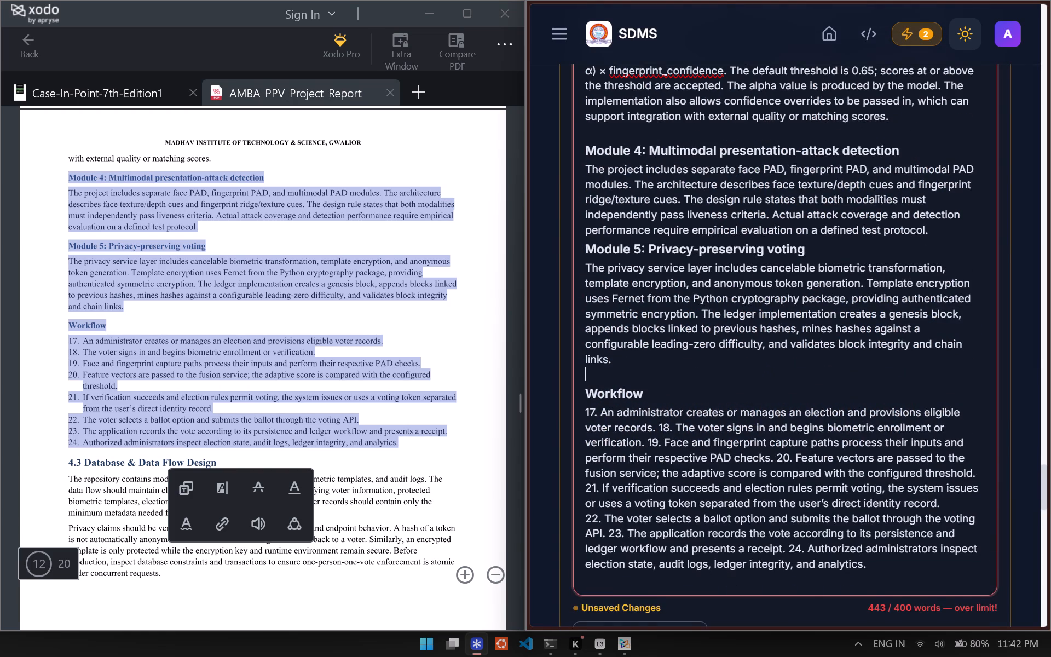
{"action": "left_click", "coordinate": [586, 246]}
{"action": "key", "text": "Return"}
Insert a blank line before the Module 3 heading and another before the Module 2 heading.
{"action": "scroll", "coordinate": [595, 157], "scroll_direction": "up", "scroll_amount": 1}
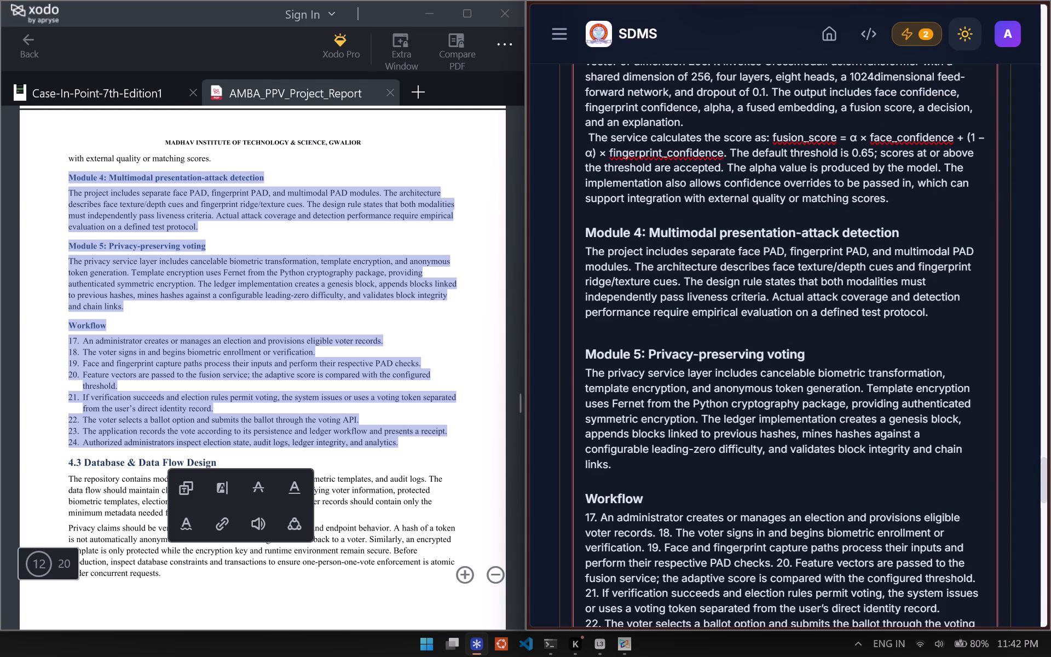
{"action": "scroll", "coordinate": [601, 226], "scroll_direction": "up", "scroll_amount": 3}
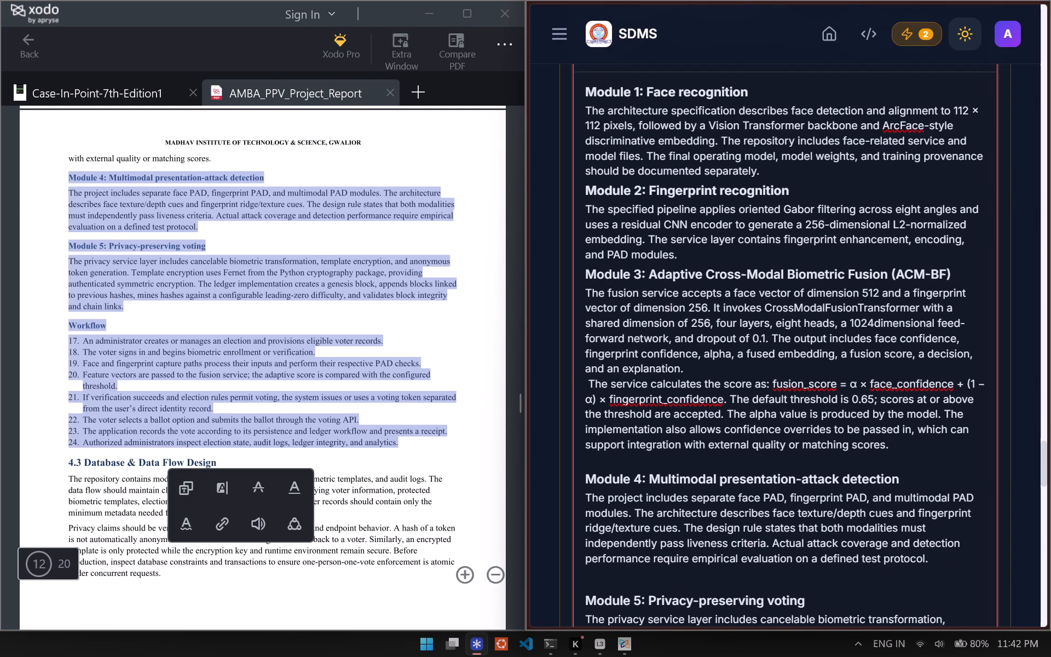
{"action": "left_click", "coordinate": [584, 275]}
{"action": "key", "text": "Return"}
{"action": "left_click", "coordinate": [583, 193]}
{"action": "key", "text": "Return"}
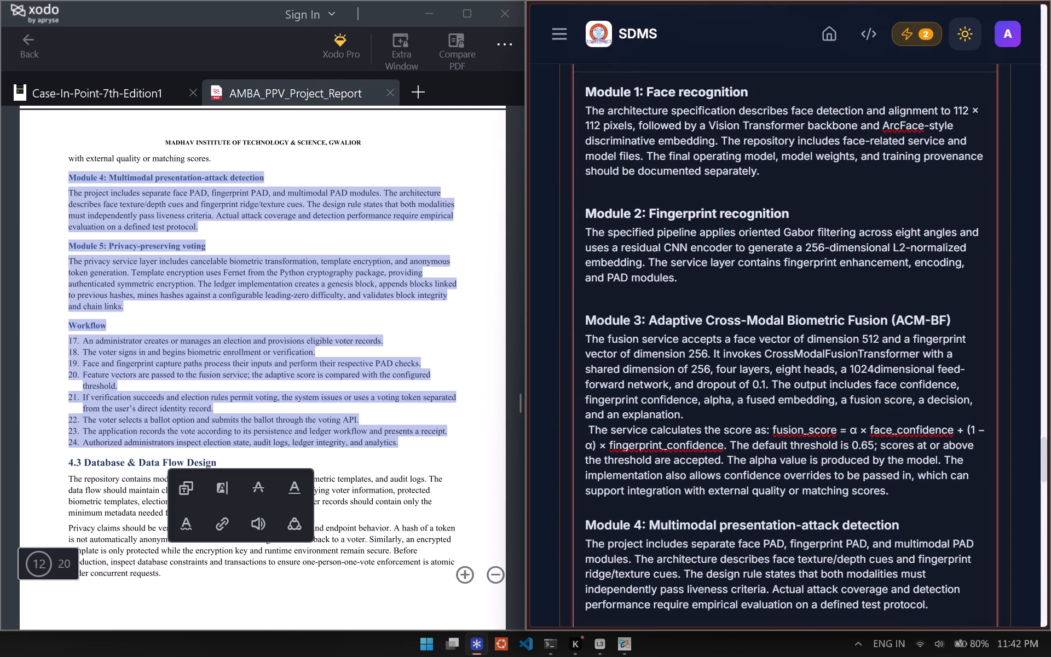
Renumber the first four Workflow items in section 4.2 as 1, 2, 3 and 4.
{"action": "scroll", "coordinate": [614, 163], "scroll_direction": "up", "scroll_amount": 1}
{"action": "scroll", "coordinate": [617, 187], "scroll_direction": "down", "scroll_amount": 8}
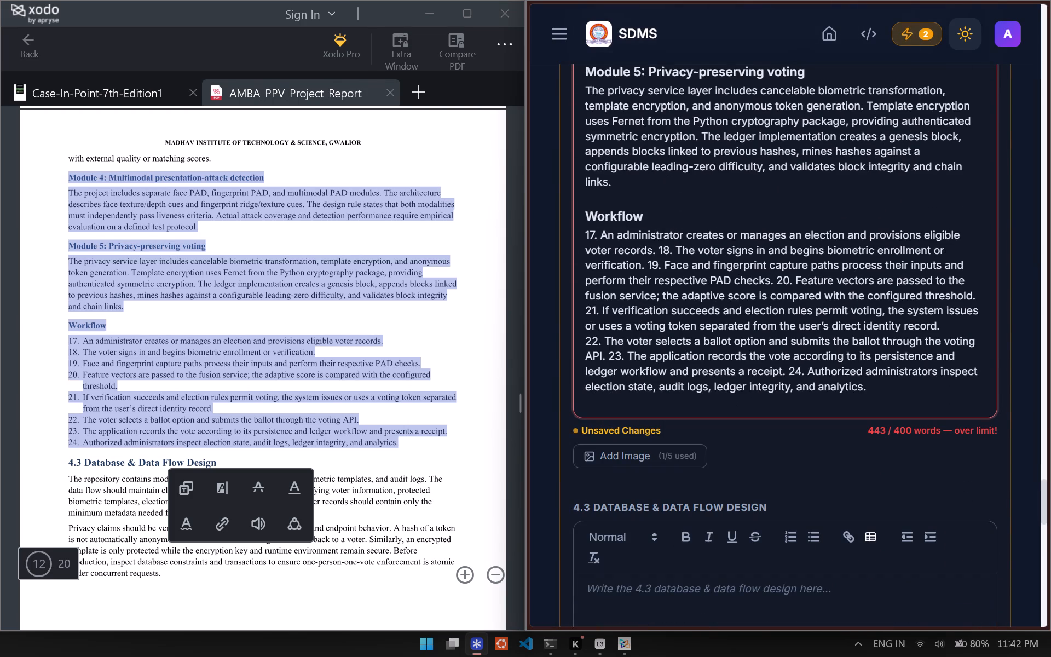
{"action": "double_click", "coordinate": [590, 236]}
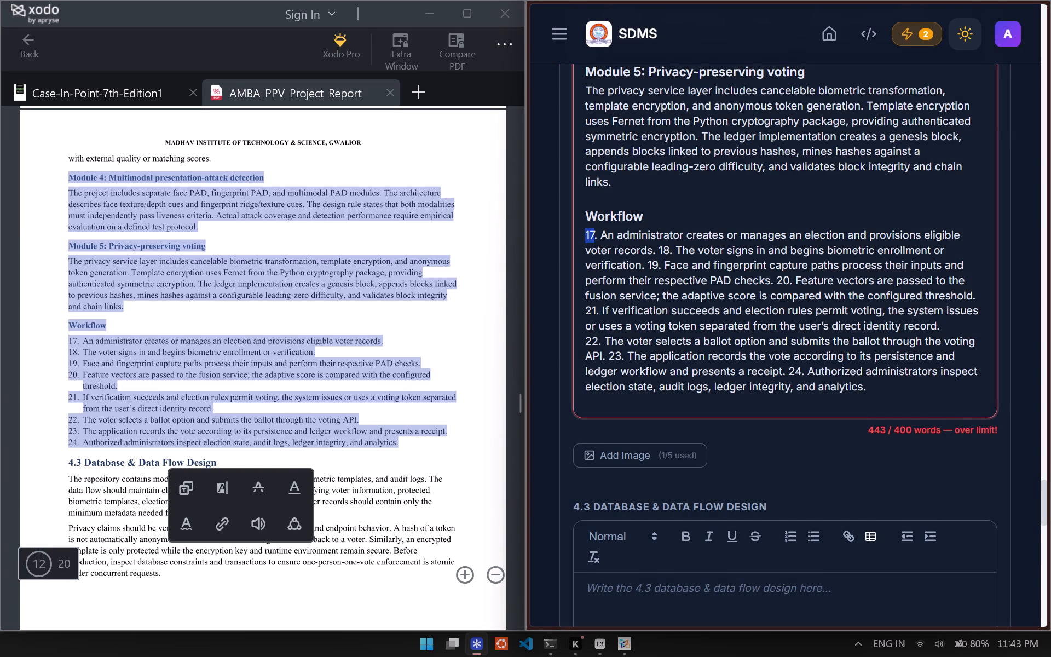
{"action": "key", "text": "1"}
{"action": "double_click", "coordinate": [638, 252]}
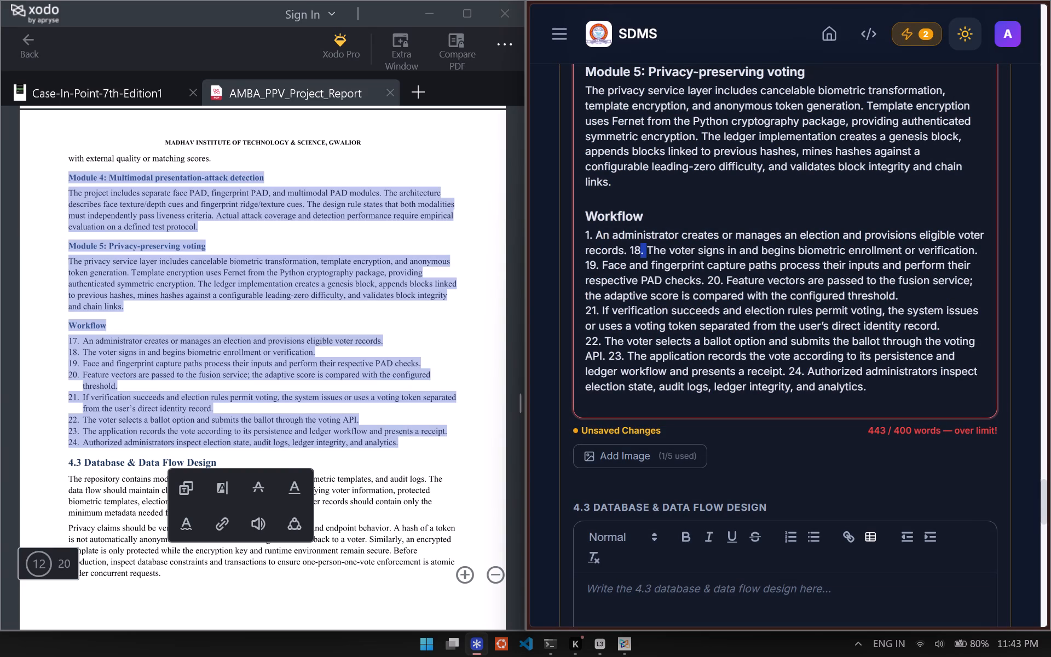
{"action": "double_click", "coordinate": [632, 249]}
{"action": "key", "text": "2"}
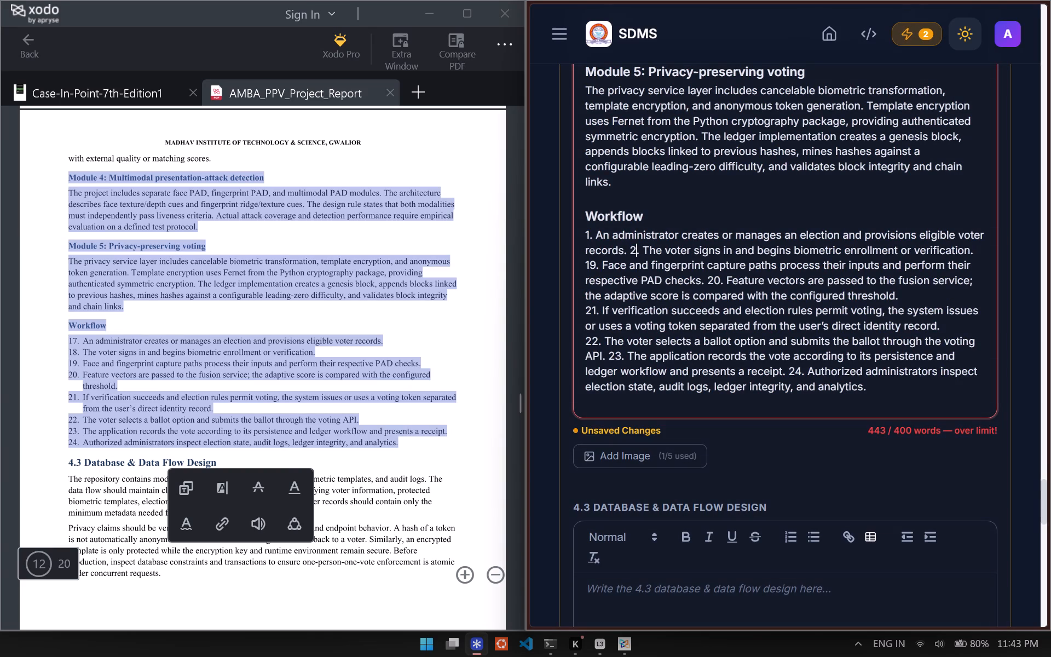
{"action": "double_click", "coordinate": [593, 269]}
{"action": "double_click", "coordinate": [588, 264]}
{"action": "key", "text": "3"}
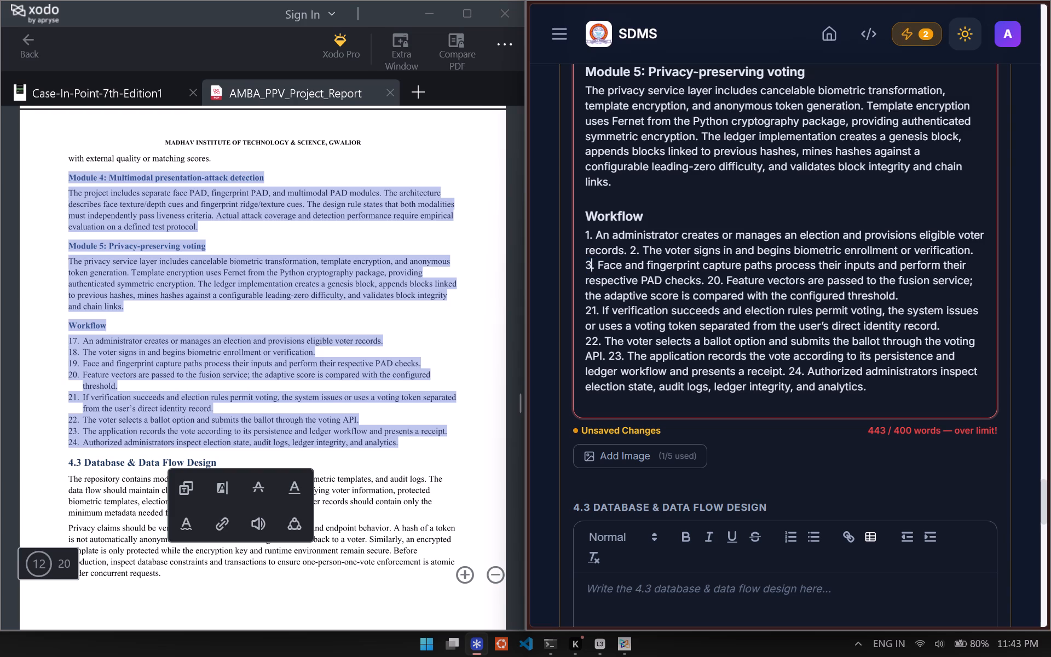
{"action": "double_click", "coordinate": [711, 278]}
{"action": "key", "text": "4"}
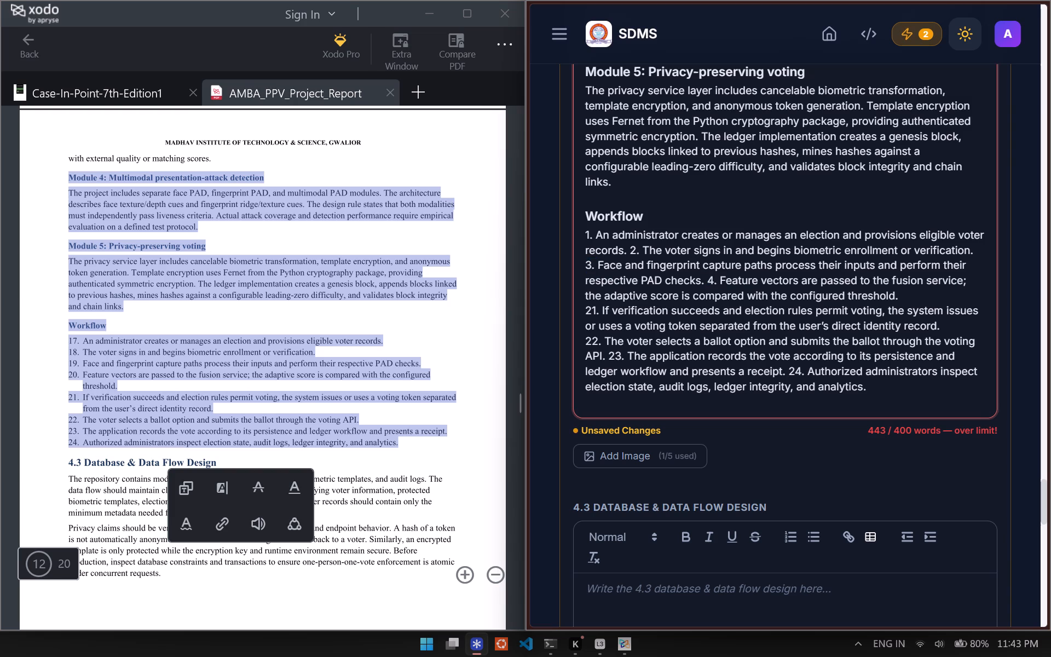
Renumber the next three Workflow items, starting at "If verification succeeds", as 5, 6 and 7.
{"action": "double_click", "coordinate": [593, 311]}
{"action": "key", "text": "5"}
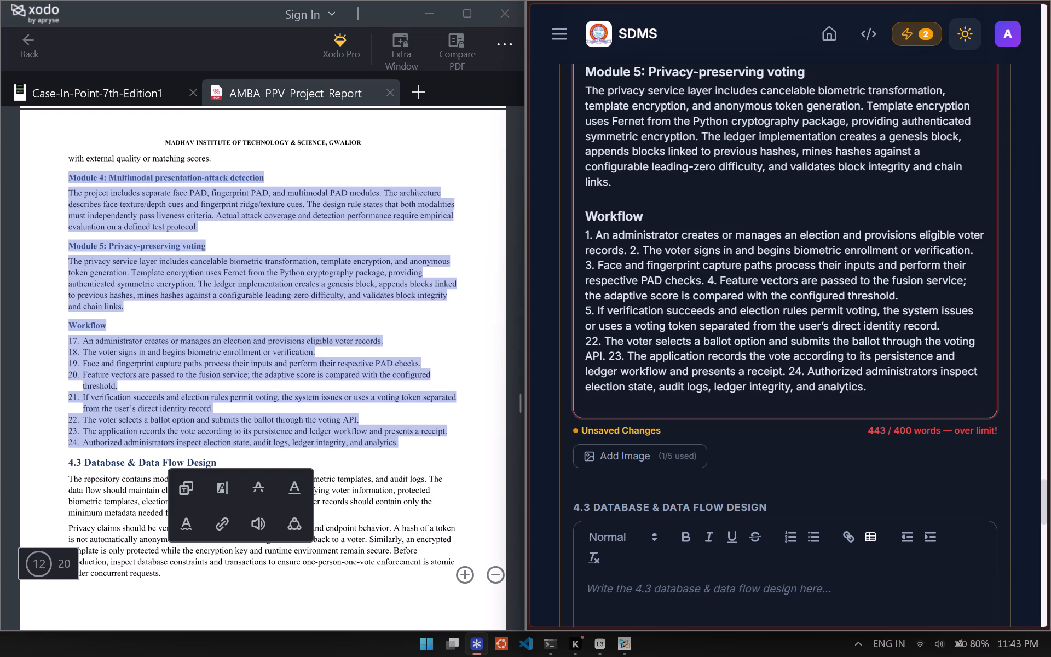
{"action": "double_click", "coordinate": [590, 341]}
{"action": "key", "text": "6"}
{"action": "double_click", "coordinate": [614, 355]}
{"action": "key", "text": "7"}
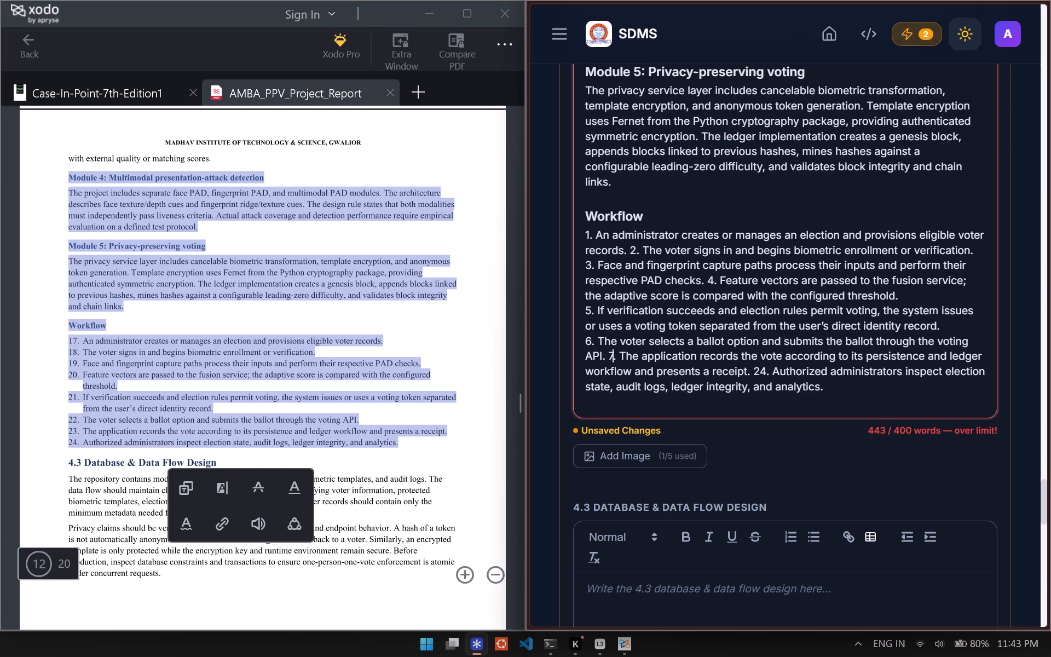
Break the Workflow text in section 4.2 so that items 2, 3, 4 and 7 each start on their own line.
{"action": "left_click", "coordinate": [630, 251]}
{"action": "key", "text": "Return"}
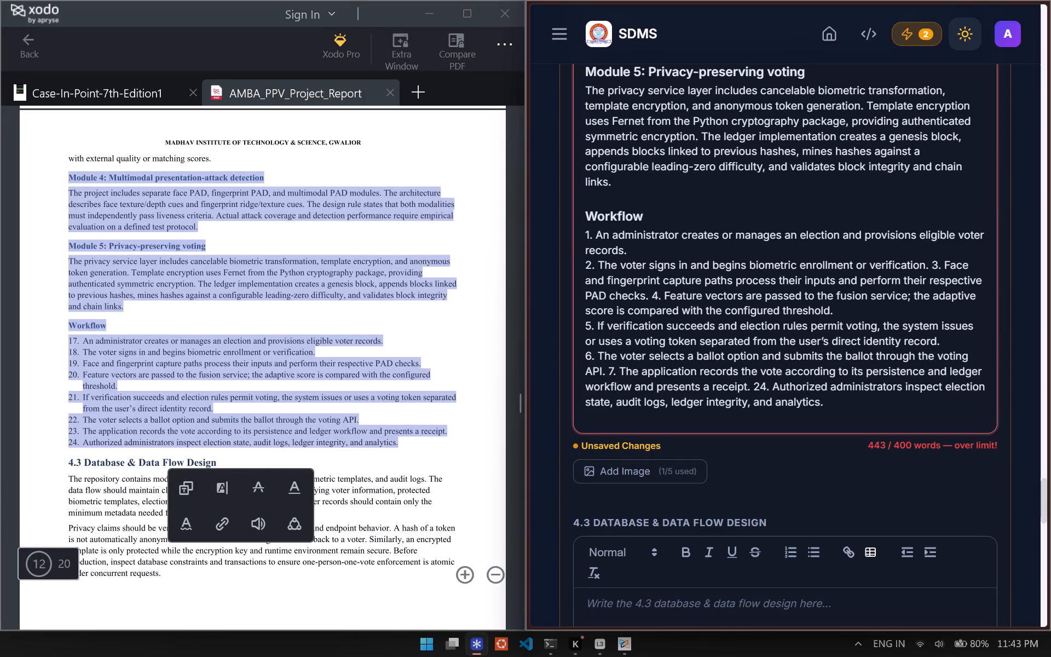
{"action": "left_click", "coordinate": [932, 265]}
{"action": "key", "text": "Return"}
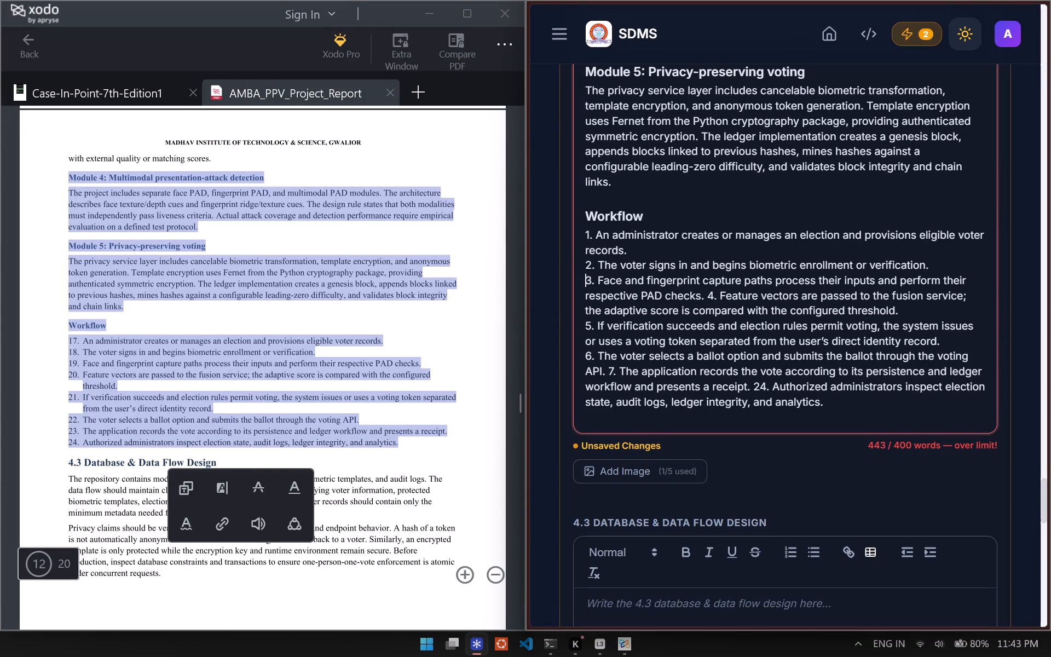
{"action": "left_click", "coordinate": [707, 295]}
{"action": "key", "text": "Return"}
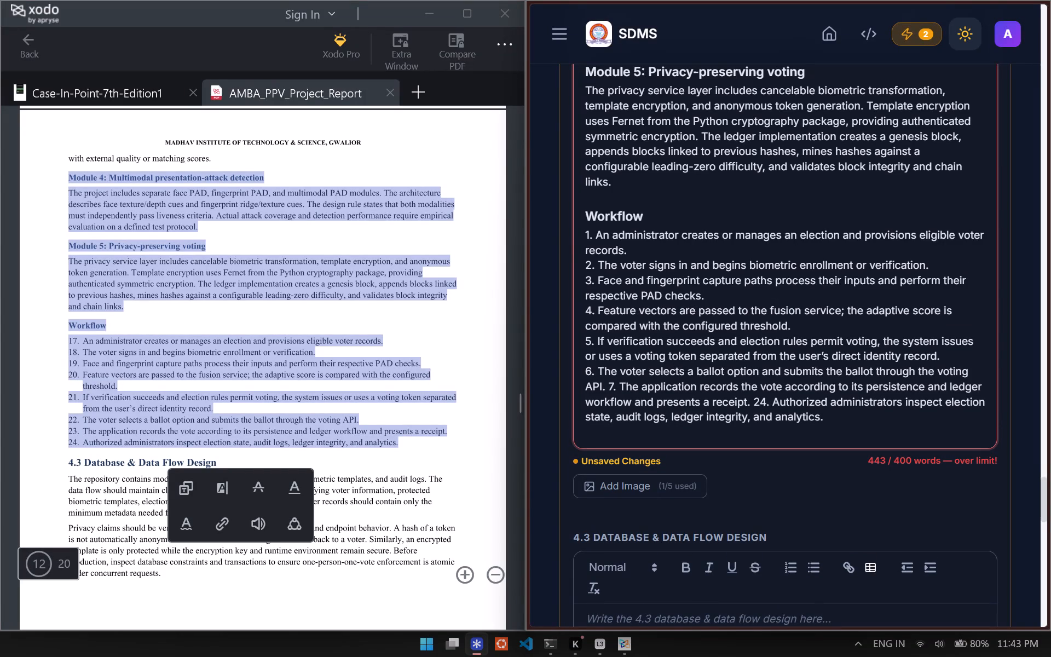
{"action": "left_click", "coordinate": [609, 386]}
{"action": "key", "text": "Return"}
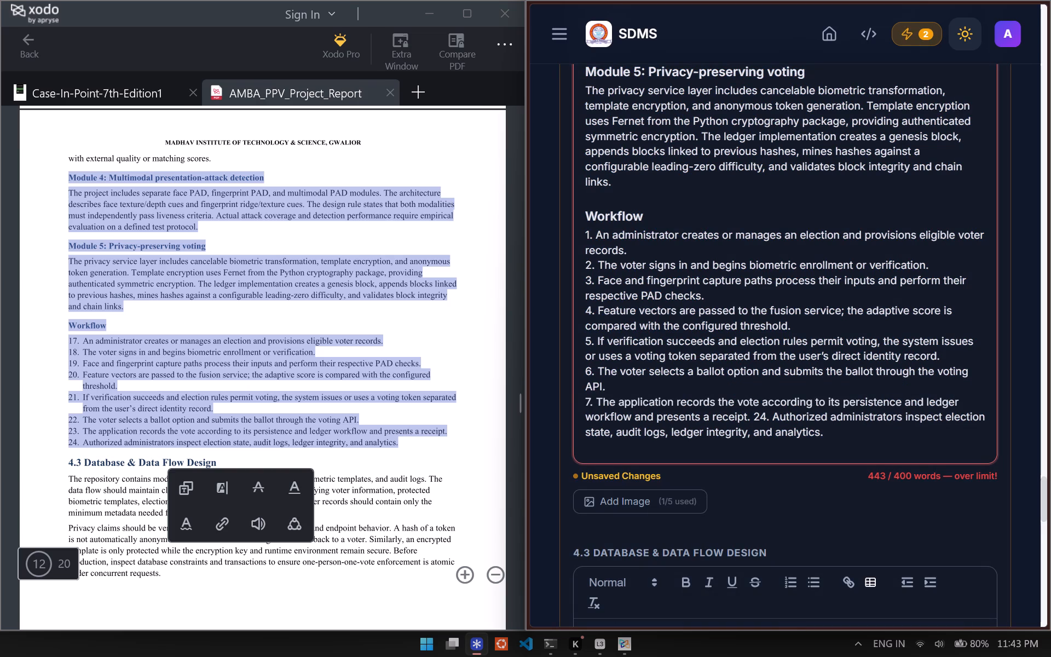
Insert a blank line between each pair of consecutive Workflow items from item 1 through item 7.
{"action": "left_click", "coordinate": [642, 252]}
{"action": "key", "text": "Return"}
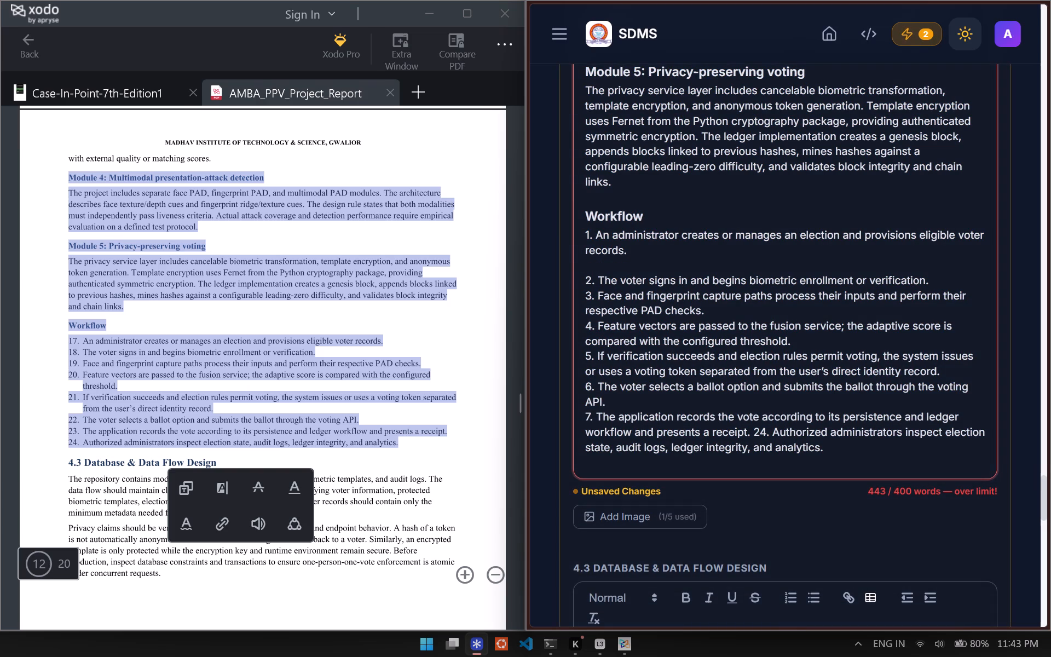
{"action": "left_click", "coordinate": [935, 280]}
{"action": "key", "text": "Return"}
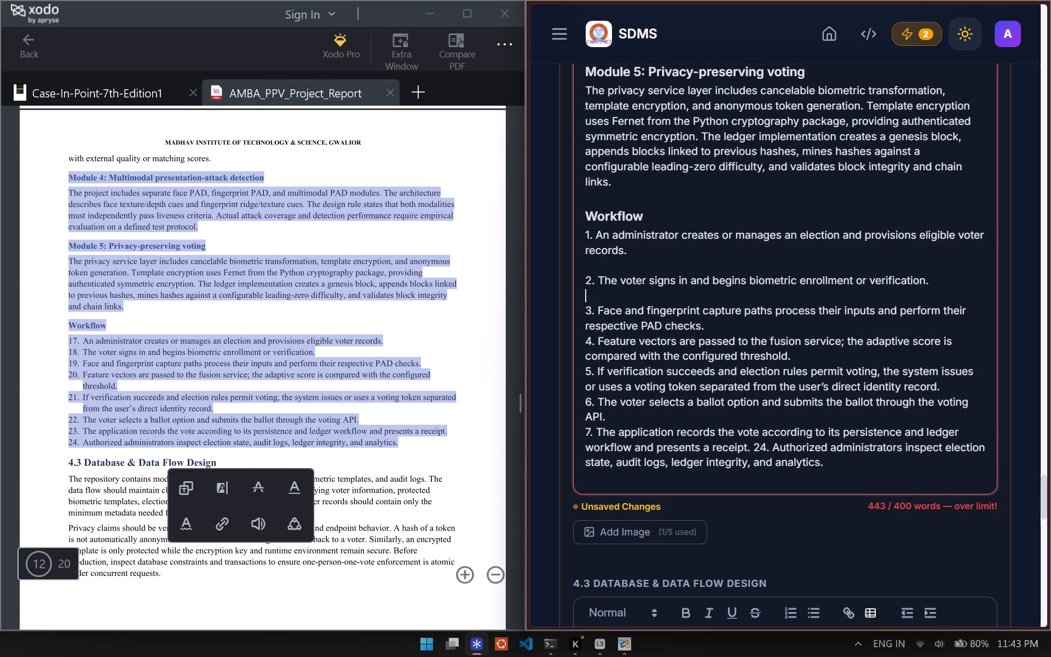
{"action": "left_click", "coordinate": [709, 322]}
{"action": "key", "text": "Return"}
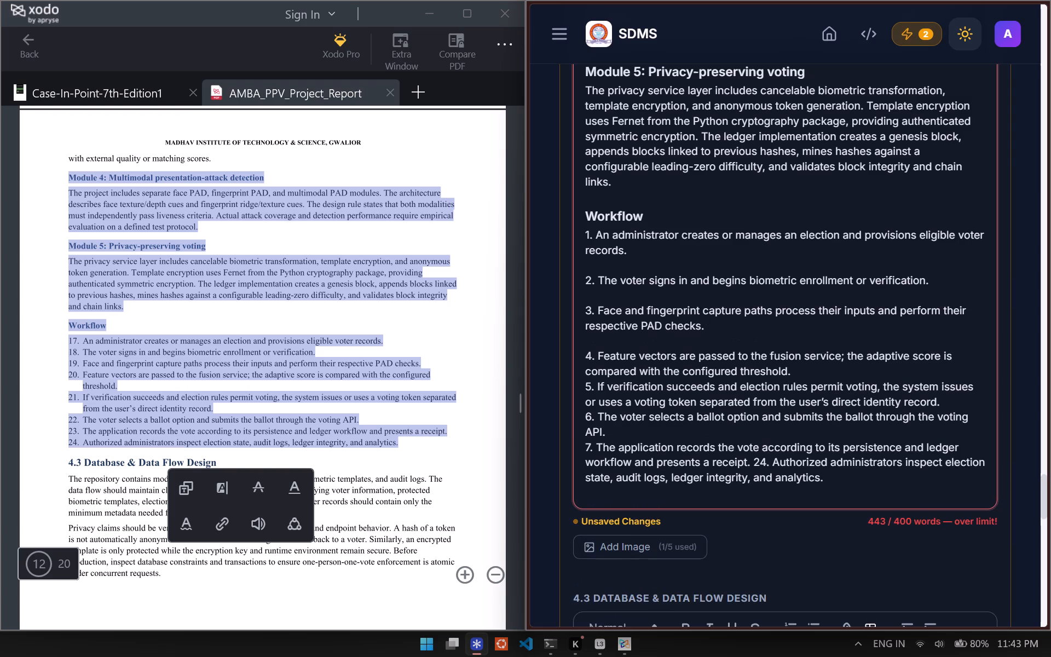
{"action": "left_click", "coordinate": [795, 373]}
{"action": "key", "text": "Return"}
{"action": "left_click", "coordinate": [939, 414]}
{"action": "key", "text": "Return"}
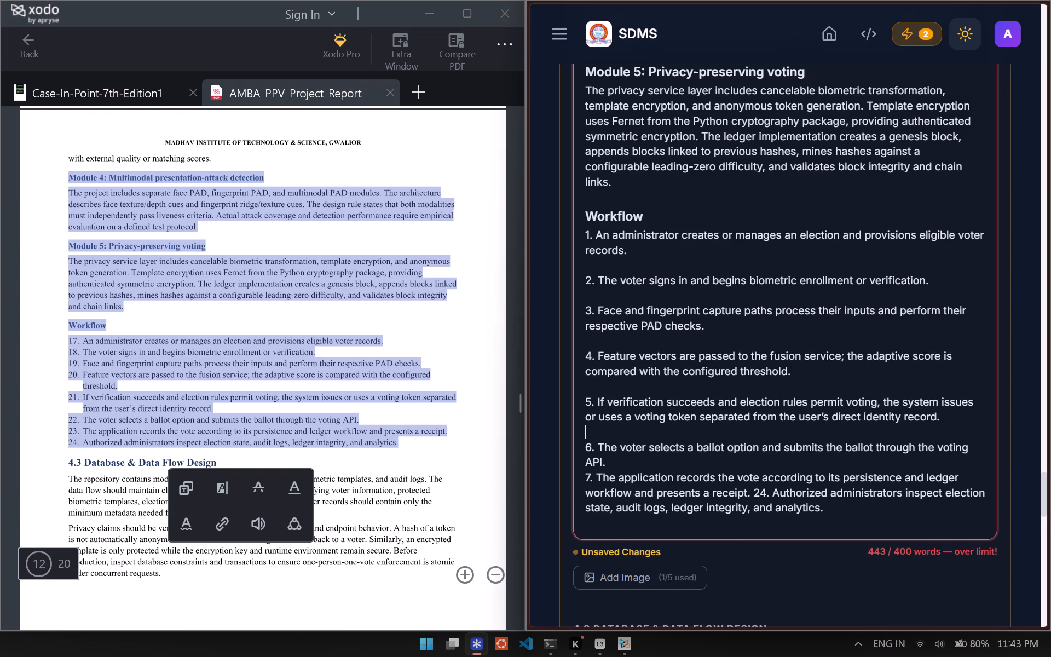
{"action": "left_click", "coordinate": [625, 468]}
{"action": "key", "text": "Return"}
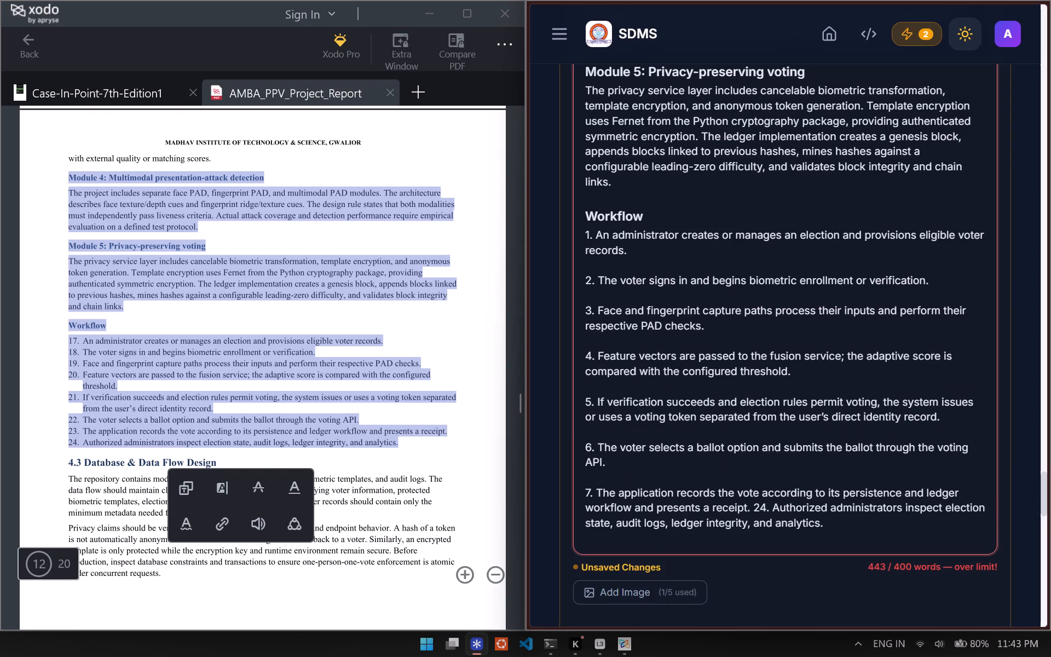
Move the "Authorized administrators" Workflow item to its own line, renumber it 8, and separate it from item 7 with a blank line.
{"action": "left_click", "coordinate": [754, 507]}
{"action": "key", "text": "Return"}
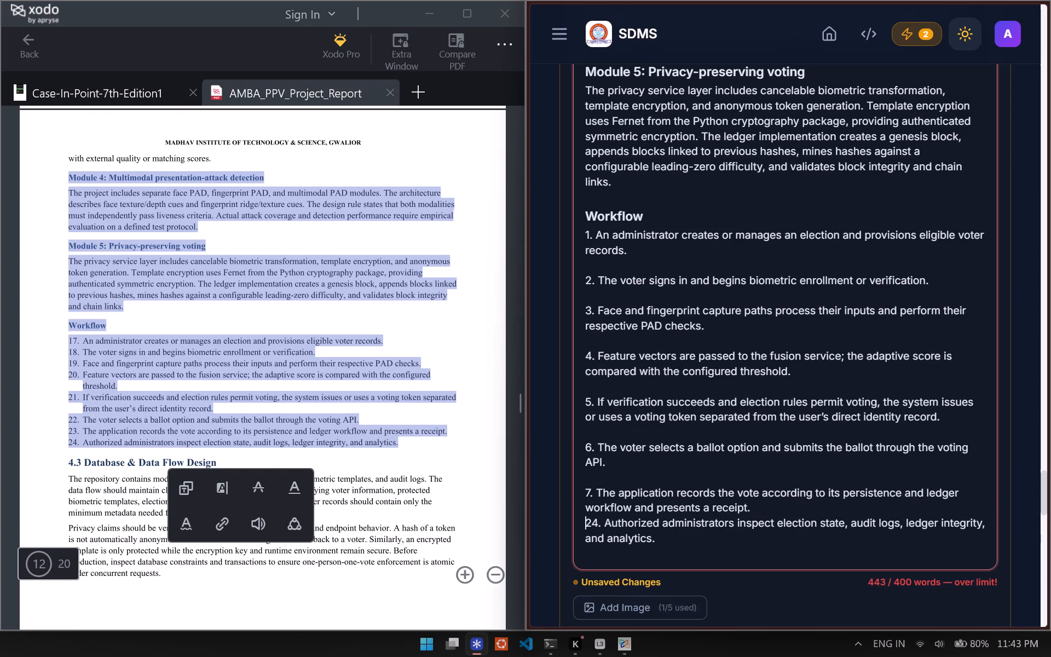
{"action": "double_click", "coordinate": [595, 521]}
{"action": "double_click", "coordinate": [590, 521]}
{"action": "key", "text": "8"}
{"action": "left_click", "coordinate": [769, 504]}
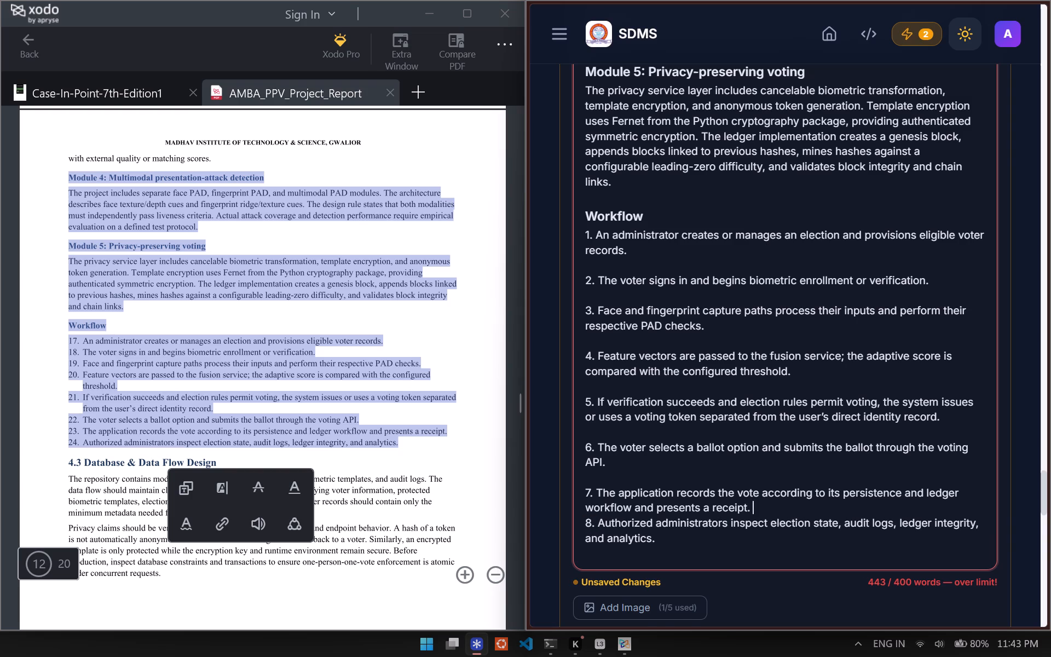
{"action": "key", "text": "Return"}
Copy both paragraphs under 4.3 Database & Data Flow Design from the PDF report into the form's 4.3 field.
{"action": "scroll", "coordinate": [677, 503], "scroll_direction": "down", "scroll_amount": 3}
{"action": "left_click", "coordinate": [440, 432]}
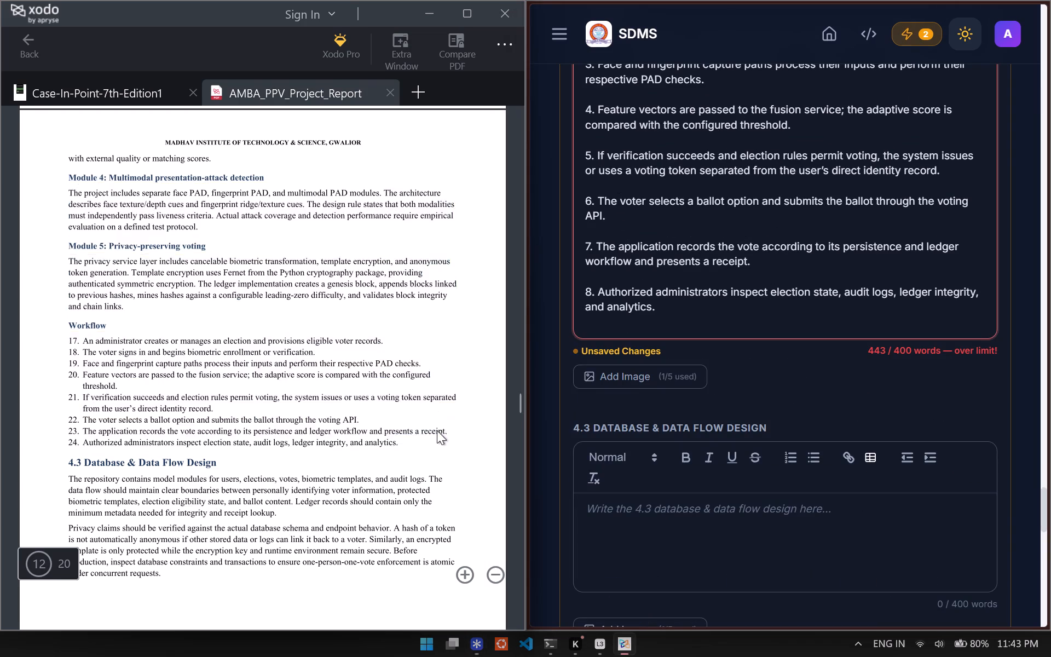
{"action": "scroll", "coordinate": [436, 429], "scroll_direction": "down", "scroll_amount": 3}
{"action": "scroll", "coordinate": [642, 431], "scroll_direction": "down", "scroll_amount": 2}
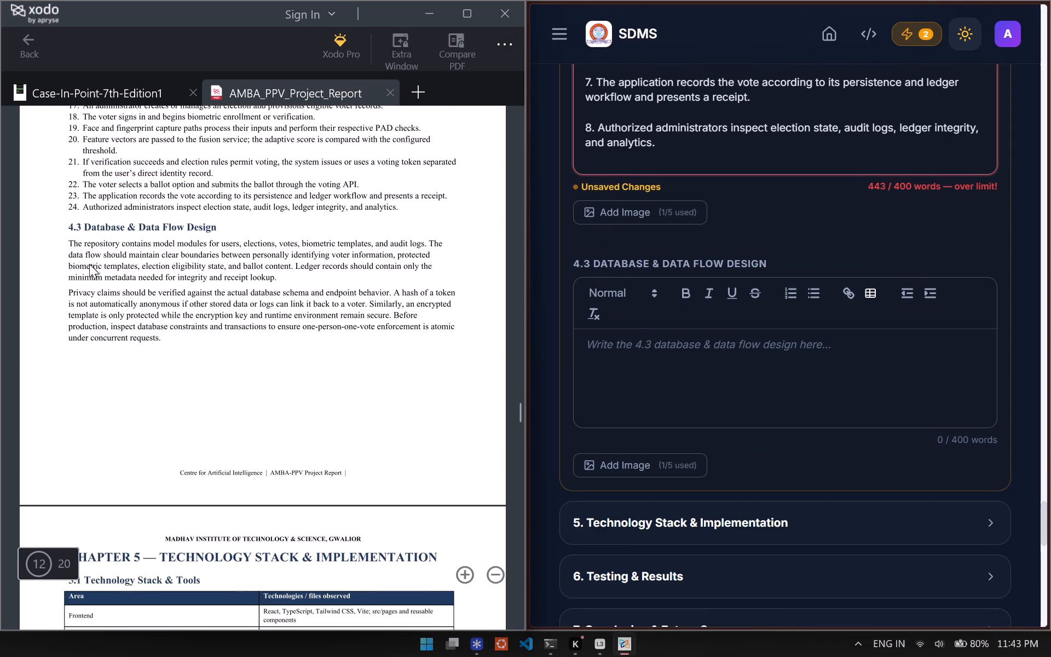
{"action": "left_click_drag", "start_coordinate": [68, 239], "coordinate": [83, 252]}
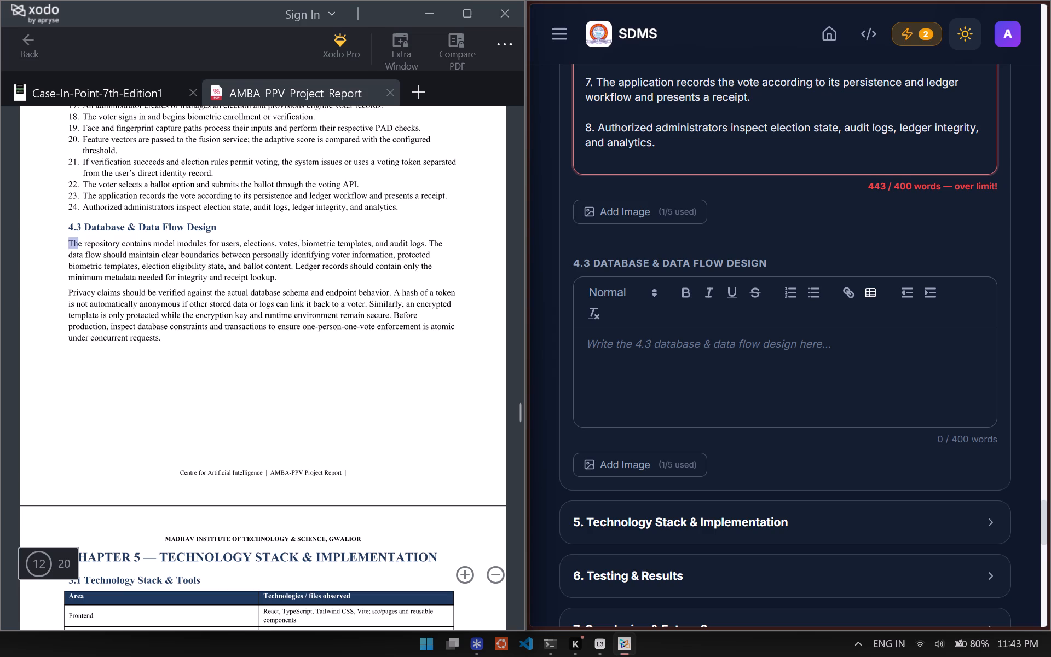
{"action": "left_click_drag", "start_coordinate": [83, 252], "coordinate": [172, 352]}
{"action": "key", "text": "ctrl+c"}
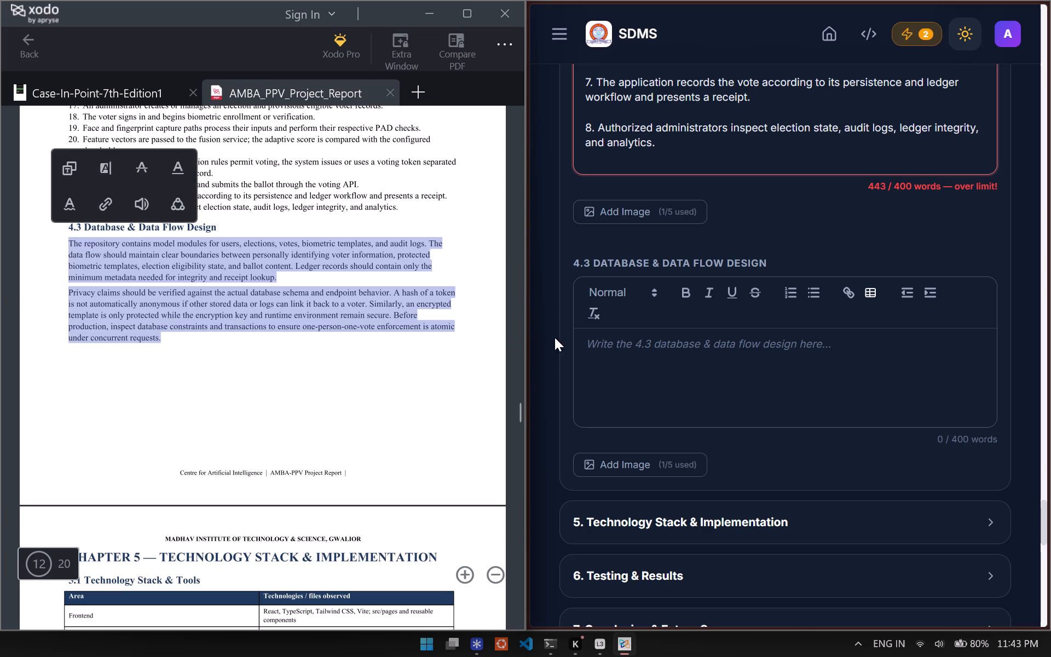
{"action": "left_click", "coordinate": [608, 337]}
{"action": "key", "text": "ctrl+v"}
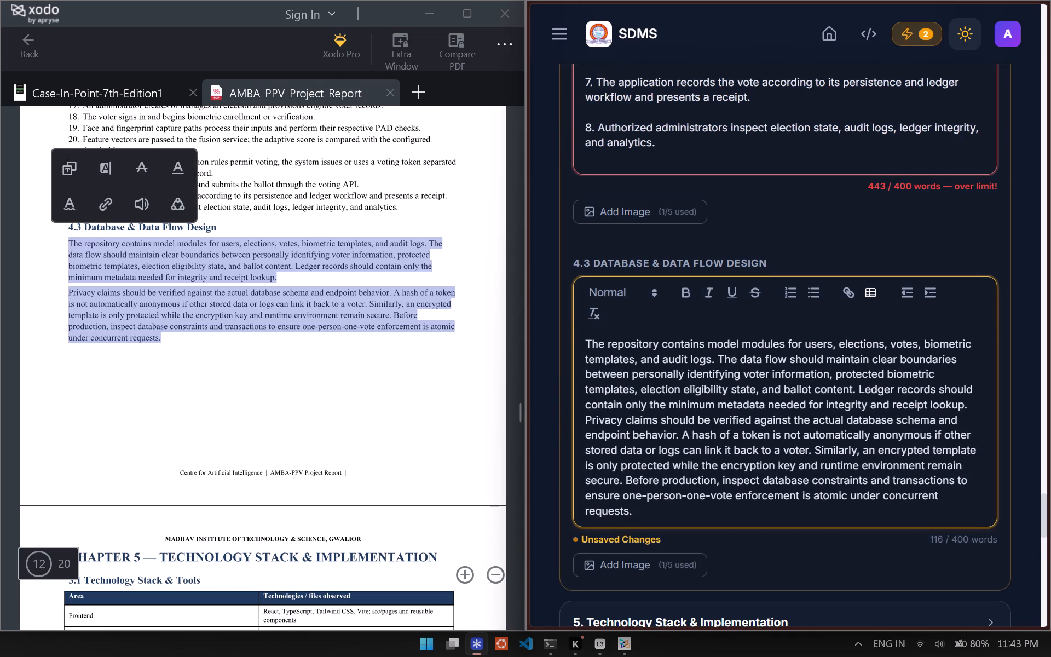
Bring up Chapter 5 in the PDF report and expand the form's 5. Technology Stack & Implementation section.
{"action": "scroll", "coordinate": [705, 456], "scroll_direction": "down", "scroll_amount": 2}
{"action": "left_click", "coordinate": [330, 353]}
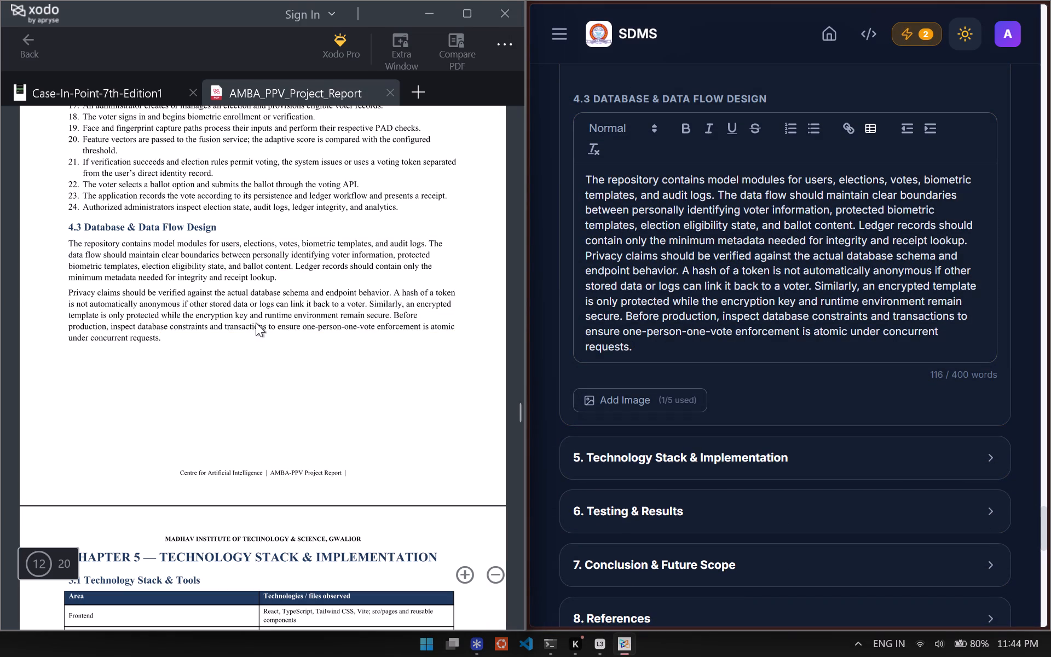
{"action": "scroll", "coordinate": [265, 299], "scroll_direction": "down", "scroll_amount": 3}
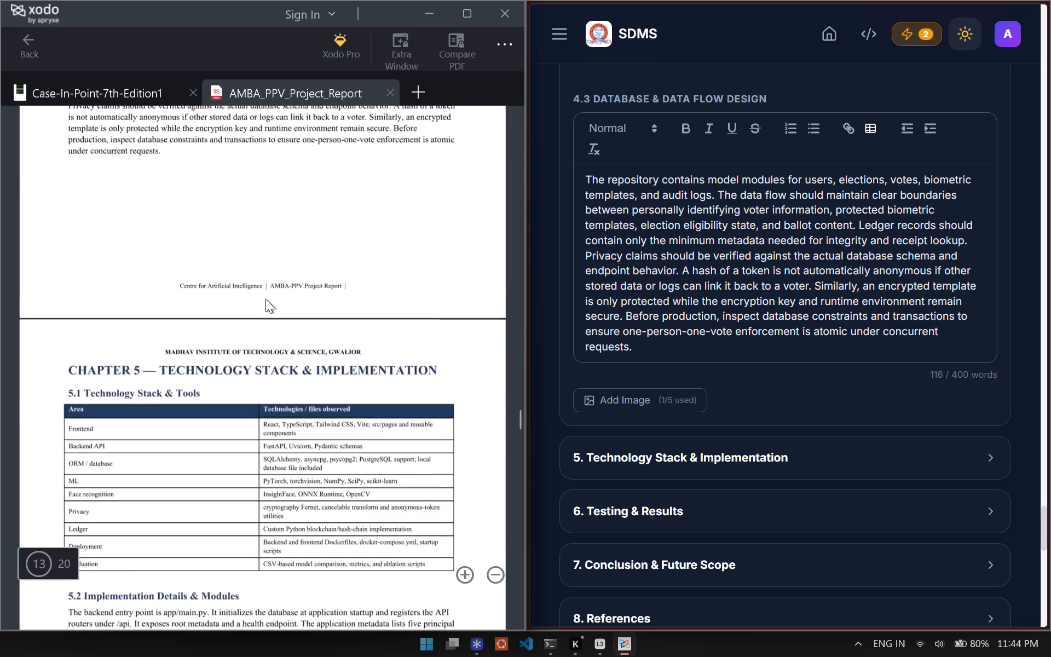
{"action": "scroll", "coordinate": [265, 299], "scroll_direction": "down", "scroll_amount": 2}
{"action": "scroll", "coordinate": [611, 333], "scroll_direction": "down", "scroll_amount": 2}
{"action": "left_click", "coordinate": [724, 301]}
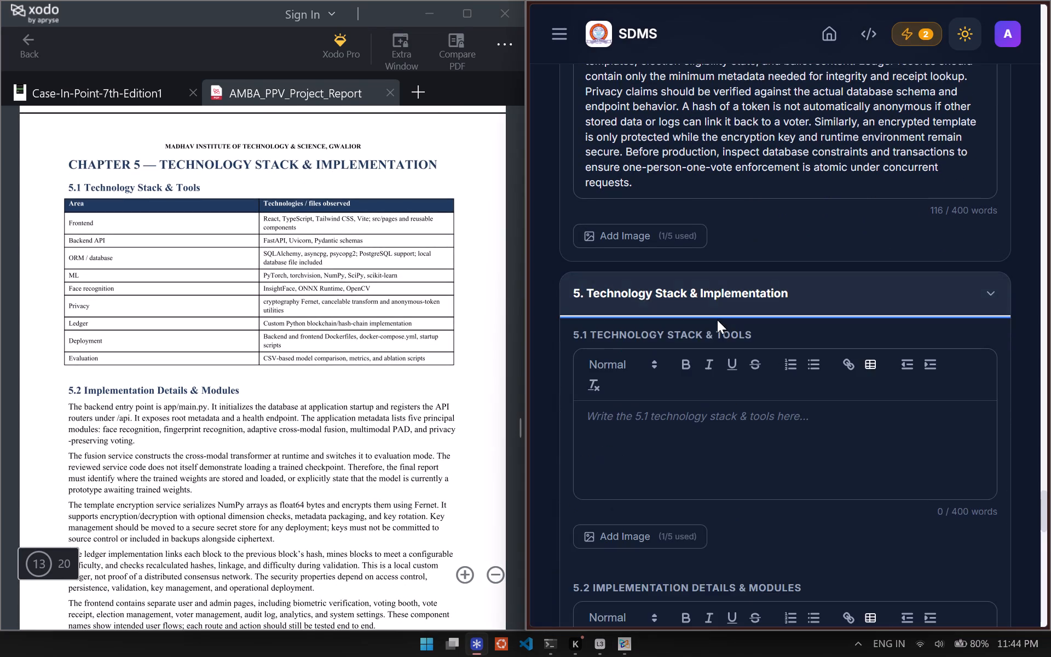
{"action": "scroll", "coordinate": [717, 320], "scroll_direction": "down", "scroll_amount": 1}
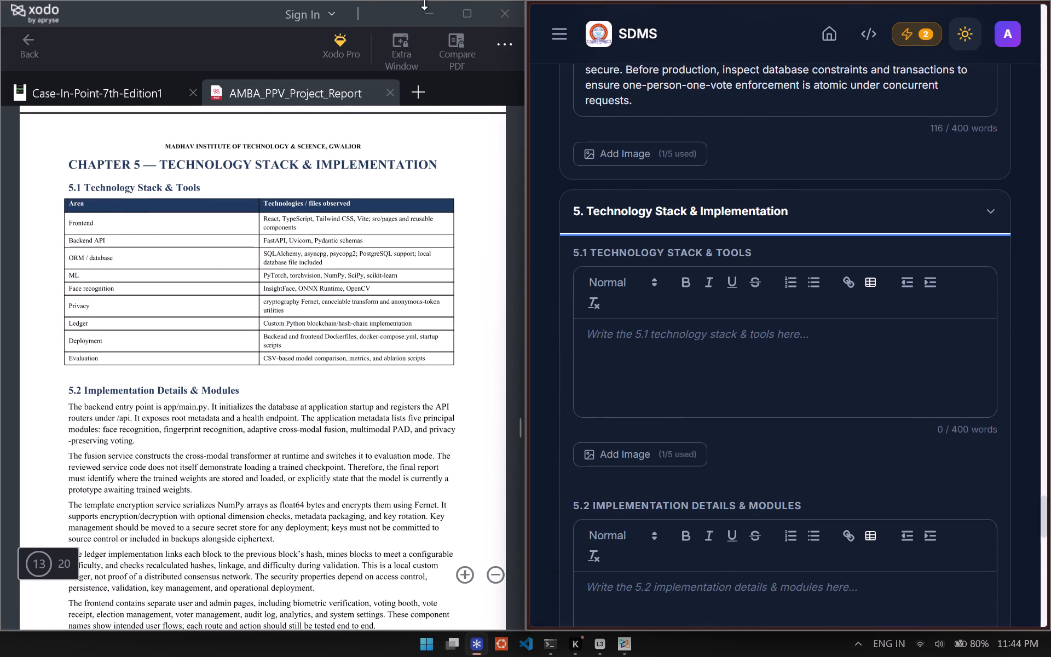
Enlarge the PDF report window and capture a screenshot of the complete 5.1 Technology Stack & Tools table.
{"action": "left_click", "coordinate": [462, 7]}
{"action": "scroll", "coordinate": [631, 274], "scroll_direction": "up", "scroll_amount": 8, "text": "ctrl"}
{"action": "scroll", "coordinate": [630, 274], "scroll_direction": "down", "scroll_amount": 1}
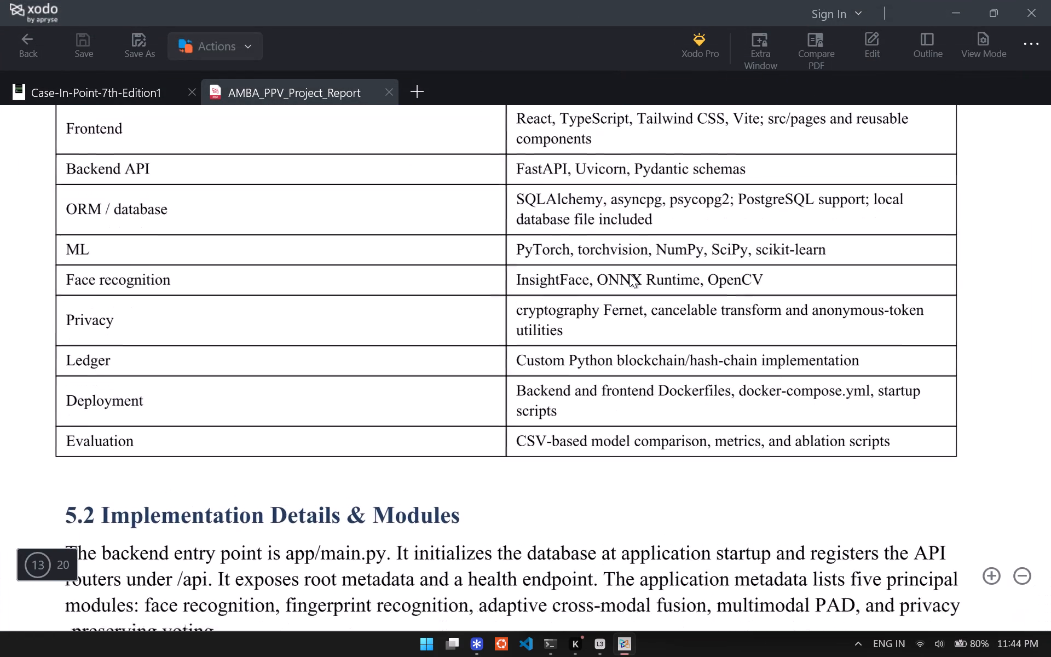
{"action": "scroll", "coordinate": [630, 274], "scroll_direction": "up", "scroll_amount": 2}
{"action": "scroll", "coordinate": [630, 274], "scroll_direction": "down", "scroll_amount": 1}
{"action": "scroll", "coordinate": [630, 274], "scroll_direction": "up", "scroll_amount": 1, "text": "ctrl"}
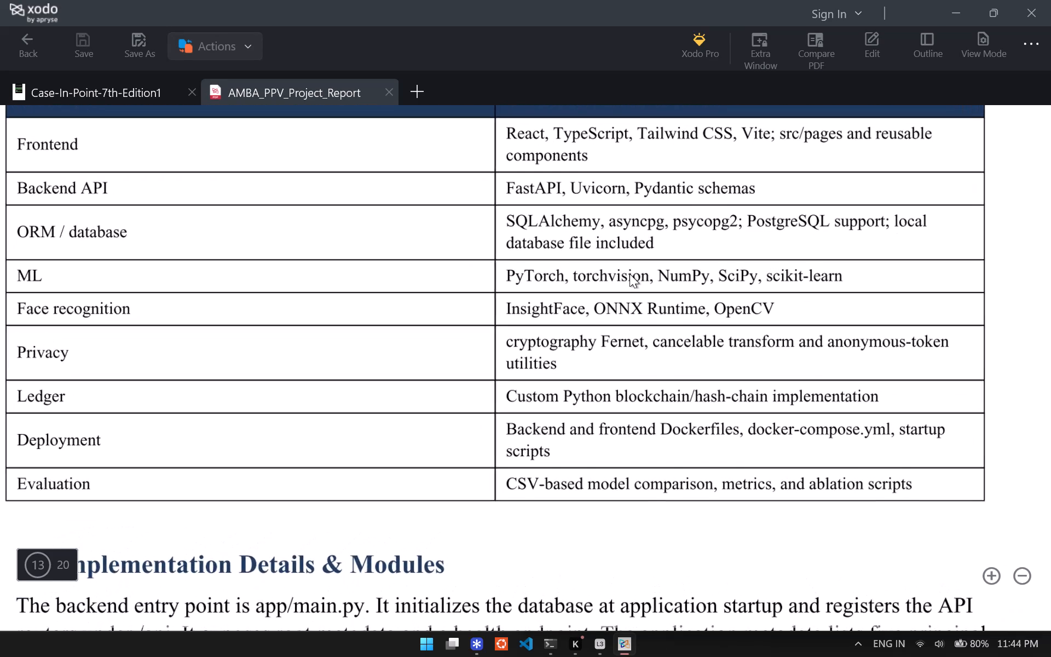
{"action": "scroll", "coordinate": [630, 274], "scroll_direction": "down", "scroll_amount": 2, "text": "ctrl"}
{"action": "scroll", "coordinate": [630, 274], "scroll_direction": "up", "scroll_amount": 1}
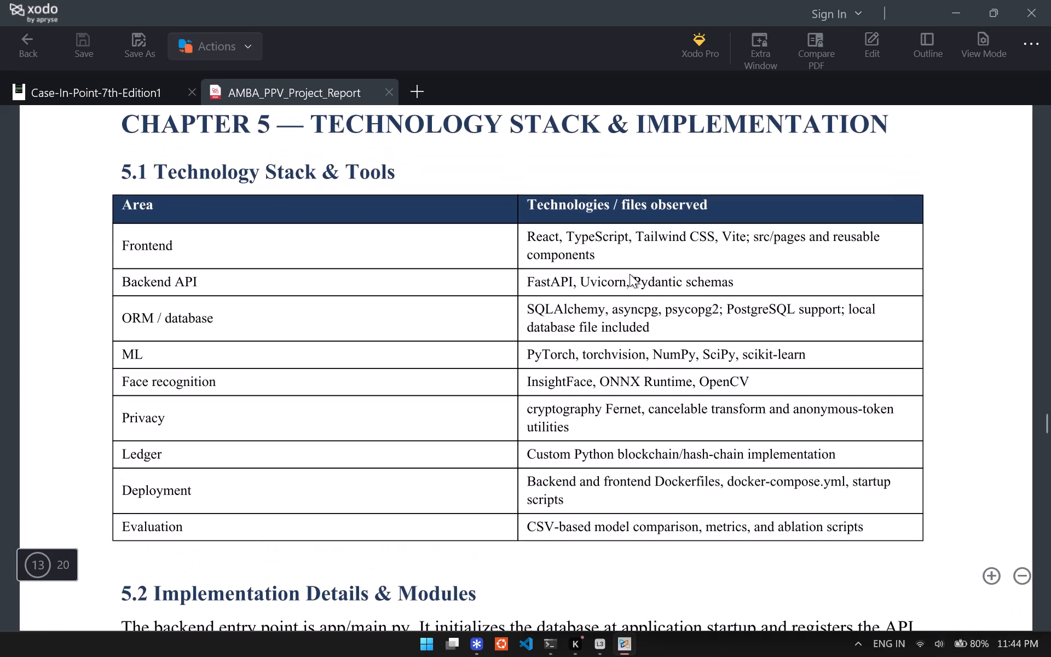
{"action": "key", "text": "shift+super+s"}
{"action": "left_click_drag", "start_coordinate": [102, 183], "coordinate": [104, 185]}
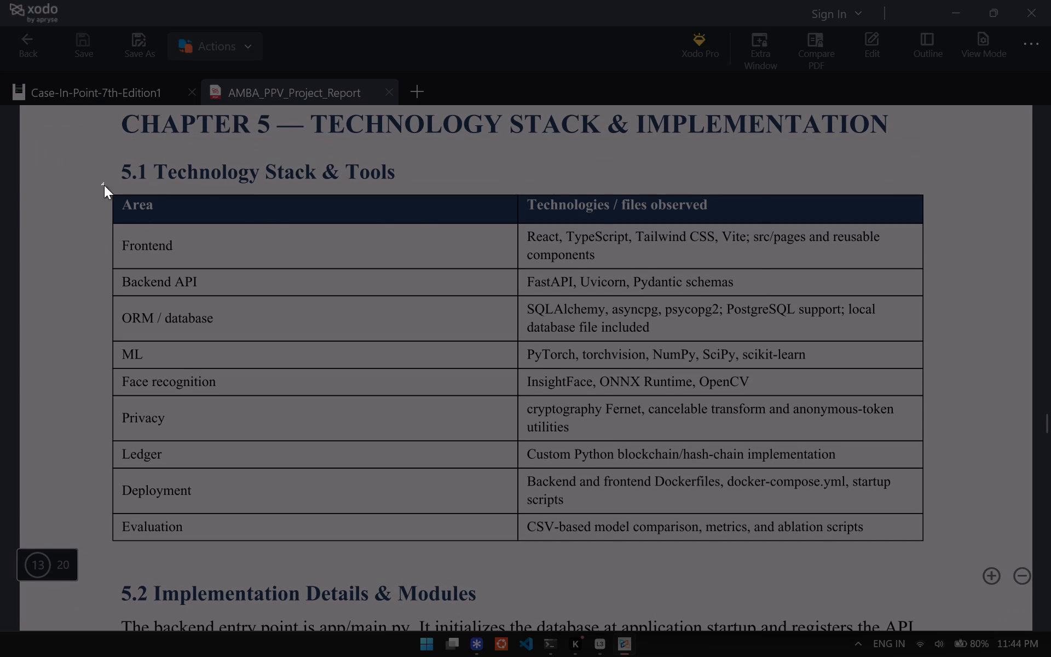
{"action": "left_click_drag", "start_coordinate": [104, 185], "coordinate": [935, 557]}
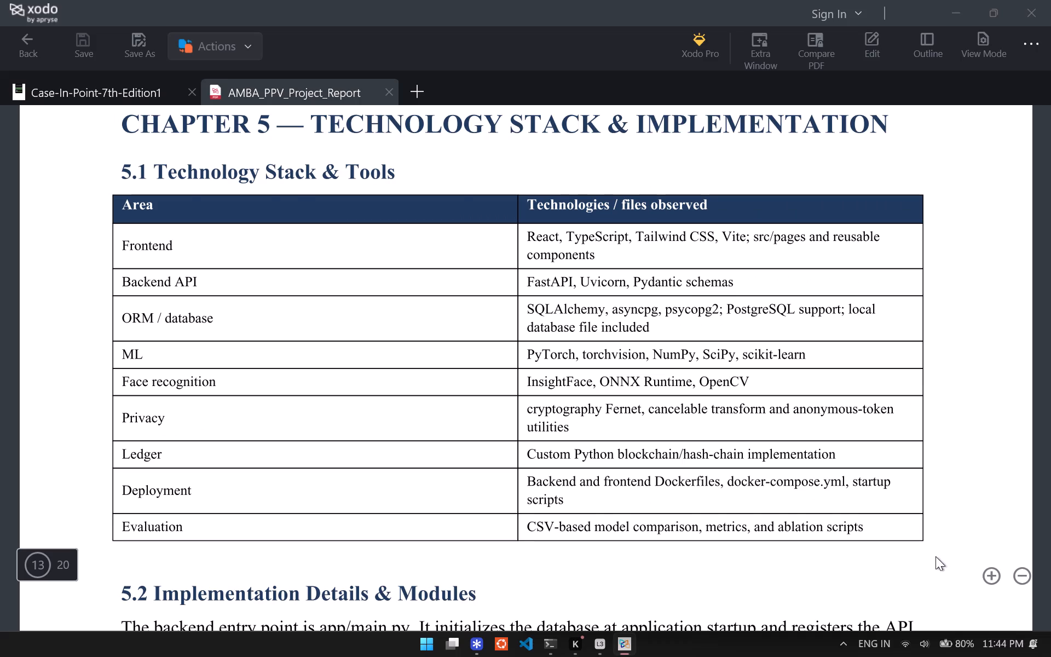
Return the report to its side-by-side layout and paste the table screenshot into the form's 5.1 Technology Stack & Tools field.
{"action": "key", "text": "super+Left"}
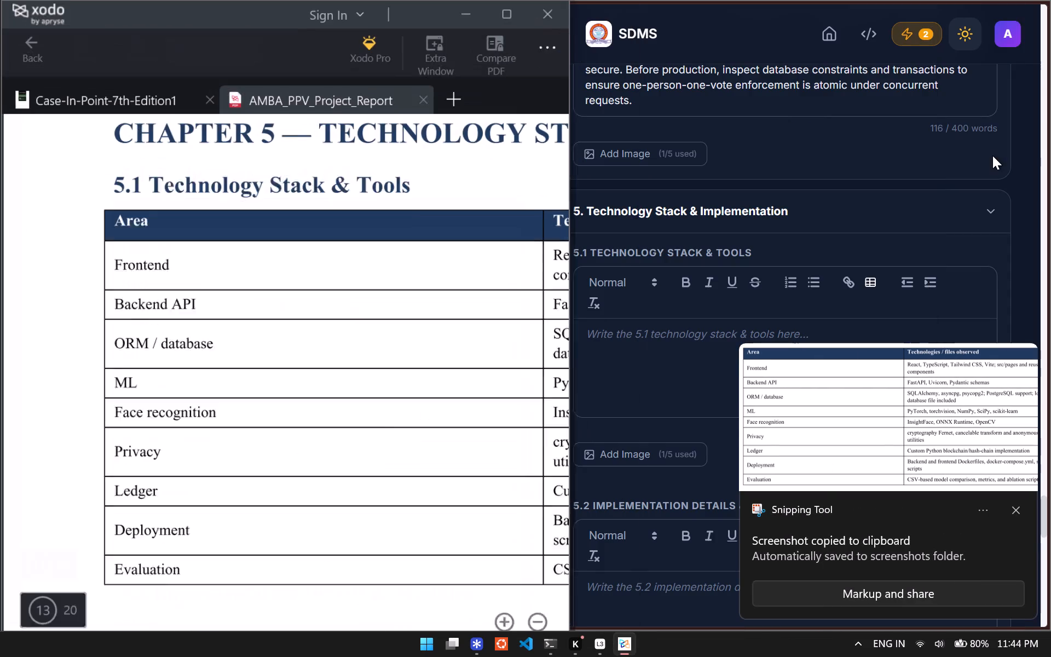
{"action": "left_click", "coordinate": [663, 340]}
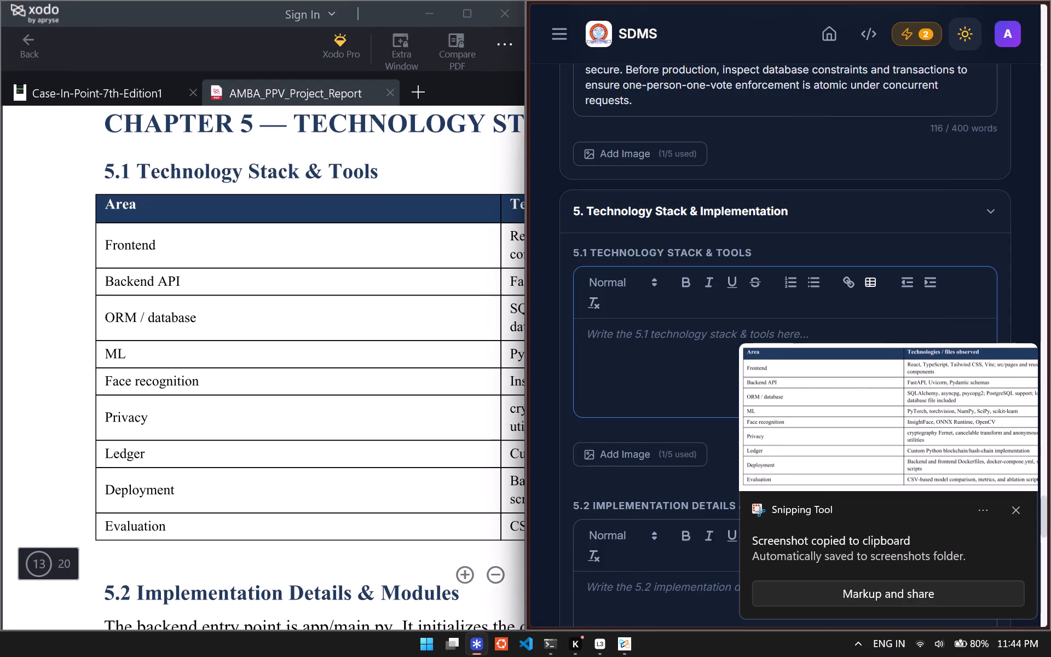
{"action": "key", "text": "ctrl+v"}
Copy the 5.2 Implementation Details & Modules text, through the first two security bullets, from the PDF report into the form's 5.2 field.
{"action": "scroll", "coordinate": [669, 340], "scroll_direction": "down", "scroll_amount": 4}
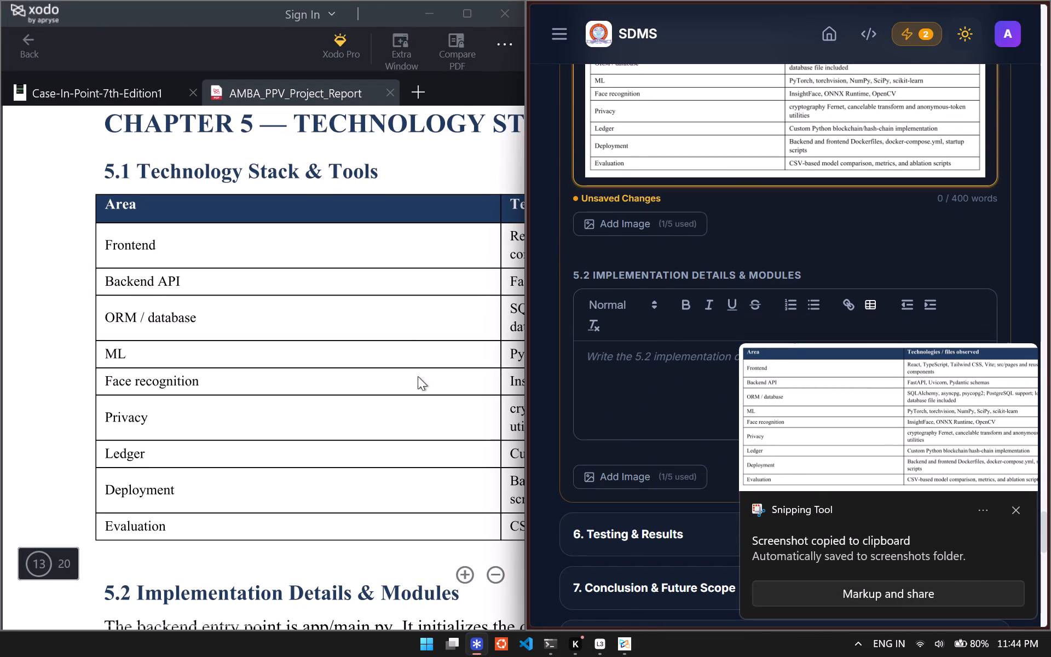
{"action": "scroll", "coordinate": [418, 376], "scroll_direction": "down", "scroll_amount": 4}
{"action": "scroll", "coordinate": [345, 333], "scroll_direction": "down", "scroll_amount": 6, "text": "ctrl"}
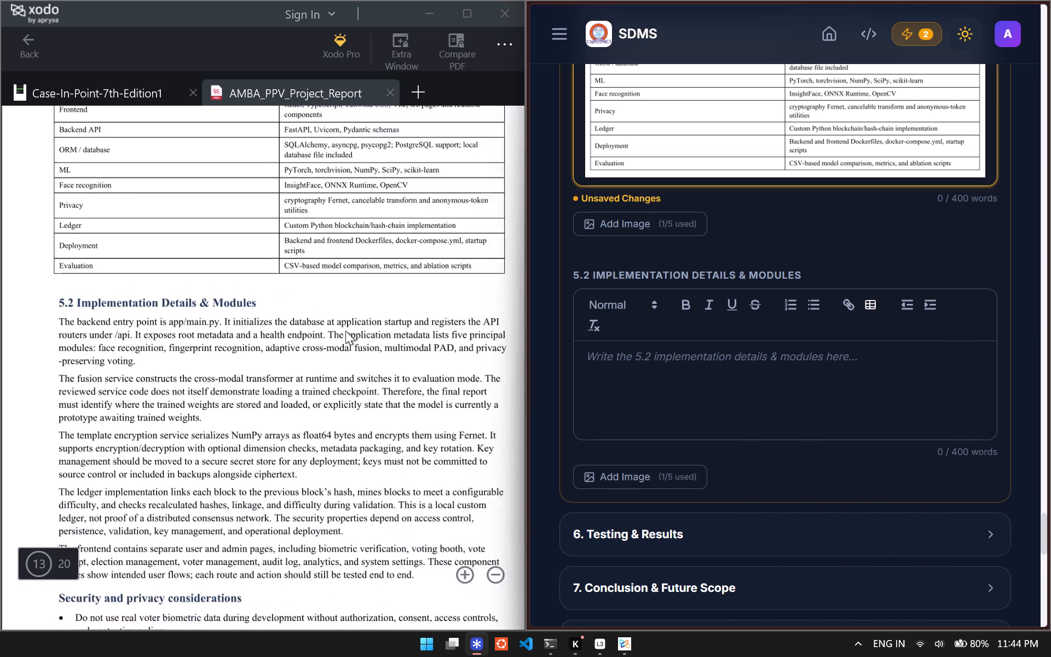
{"action": "scroll", "coordinate": [345, 331], "scroll_direction": "down", "scroll_amount": 1, "text": "ctrl"}
{"action": "scroll", "coordinate": [362, 327], "scroll_direction": "down", "scroll_amount": 2}
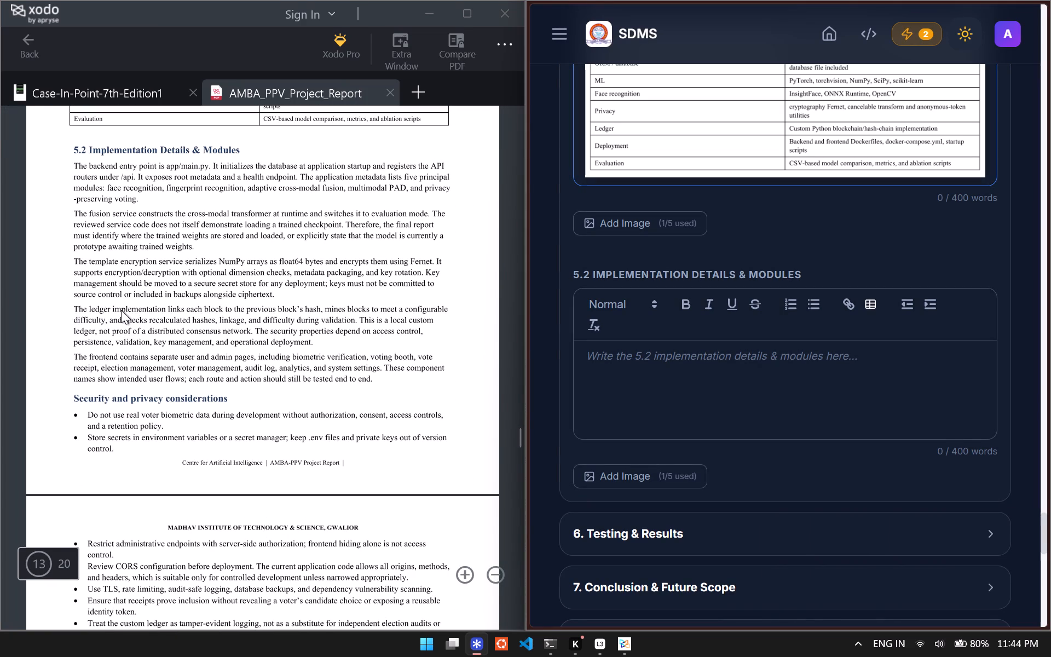
{"action": "scroll", "coordinate": [121, 310], "scroll_direction": "down", "scroll_amount": 11}
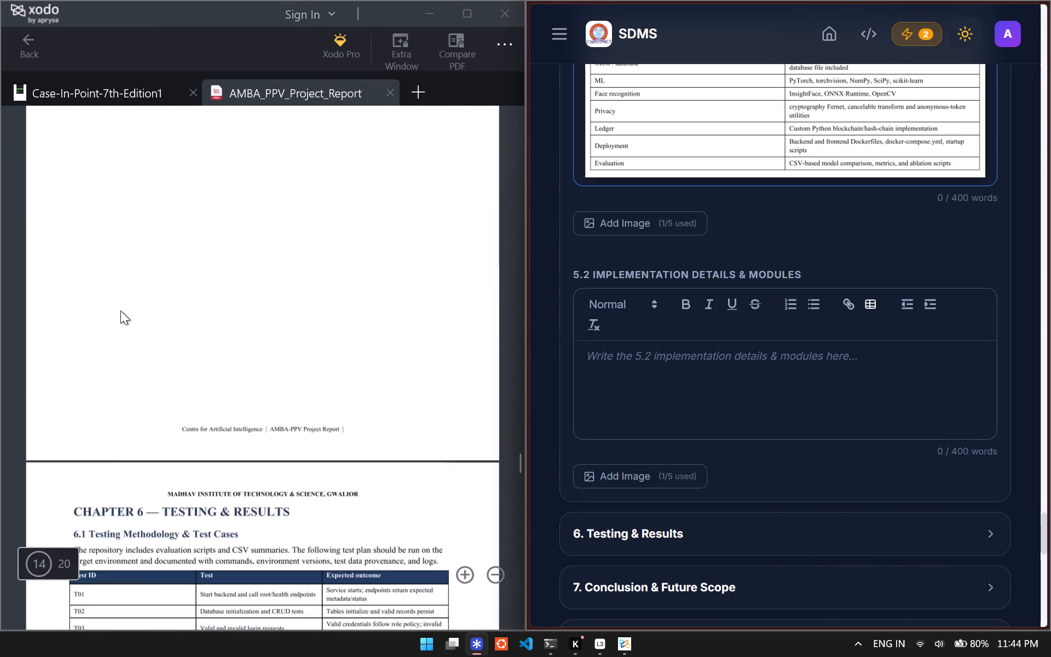
{"action": "scroll", "coordinate": [120, 310], "scroll_direction": "up", "scroll_amount": 7}
{"action": "scroll", "coordinate": [53, 290], "scroll_direction": "up", "scroll_amount": 1}
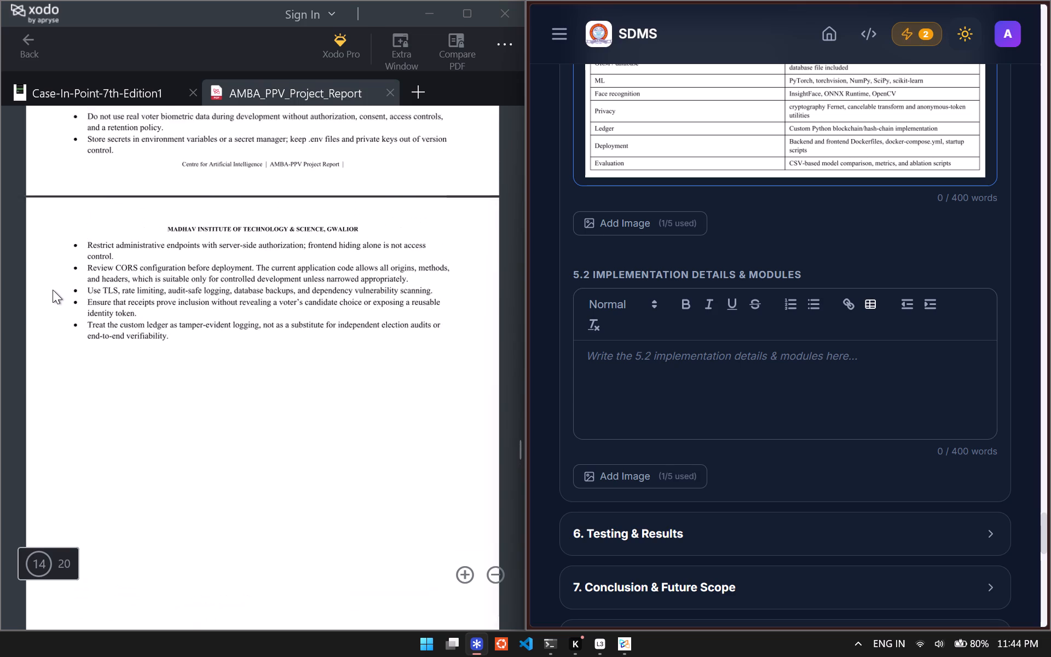
{"action": "scroll", "coordinate": [53, 290], "scroll_direction": "up", "scroll_amount": 3}
{"action": "left_click_drag", "start_coordinate": [64, 166], "coordinate": [113, 235]}
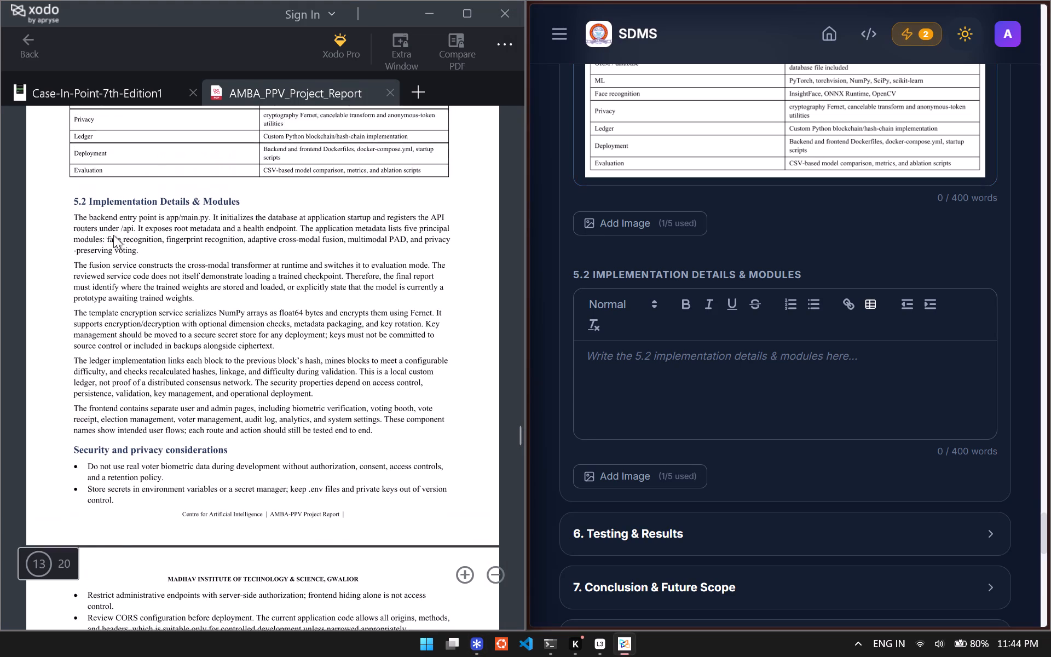
{"action": "left_click_drag", "start_coordinate": [113, 235], "coordinate": [122, 263]}
{"action": "left_click_drag", "start_coordinate": [71, 261], "coordinate": [111, 545]}
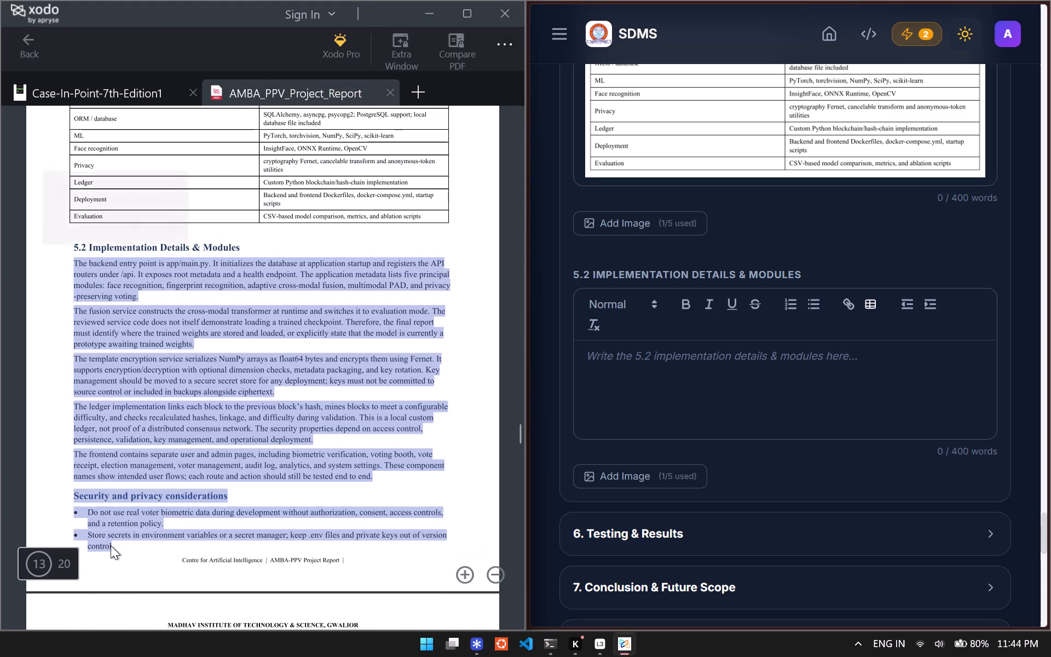
{"action": "key", "text": "ctrl+c"}
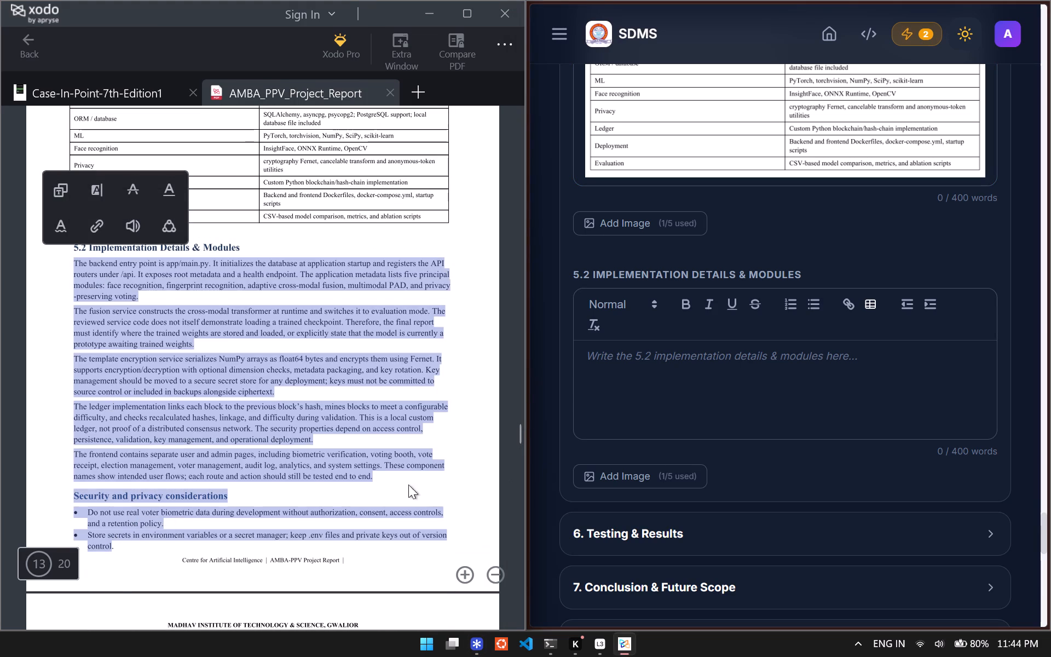
{"action": "left_click", "coordinate": [636, 373]}
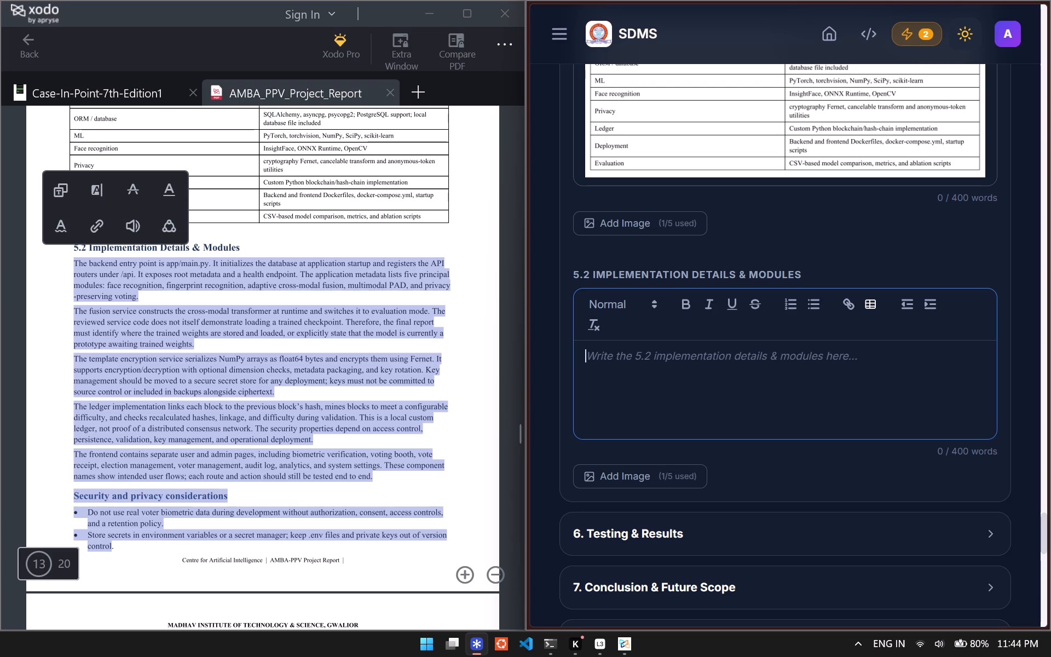
{"action": "key", "text": "ctrl+v"}
Format the "Security and privacy considerations" line in the 5.2 field as Heading 3.
{"action": "scroll", "coordinate": [662, 370], "scroll_direction": "down", "scroll_amount": 3}
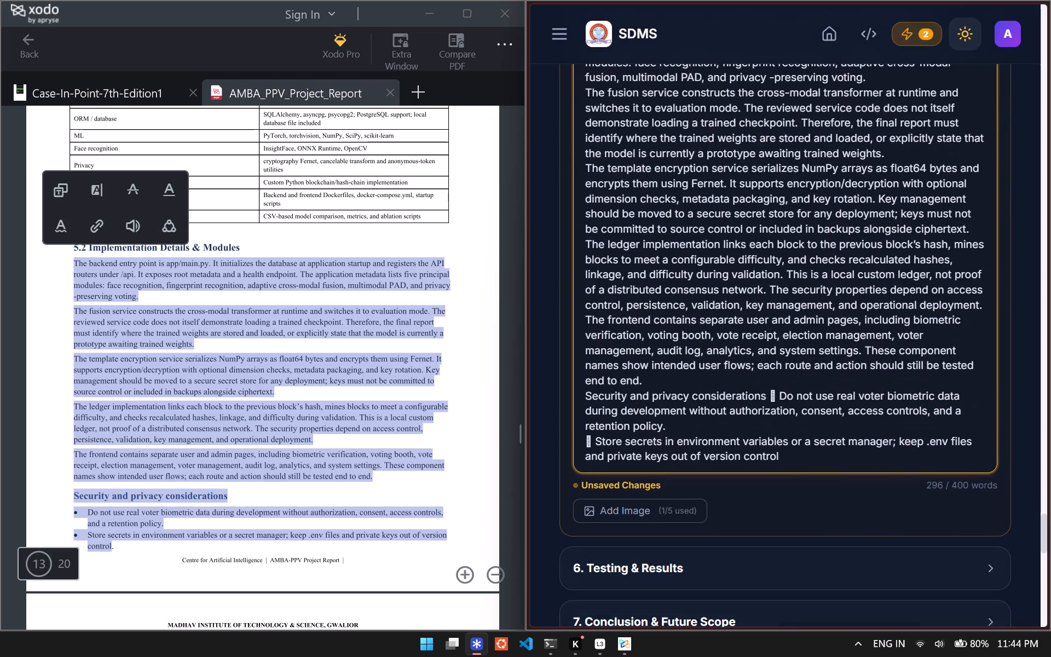
{"action": "left_click", "coordinate": [772, 313]}
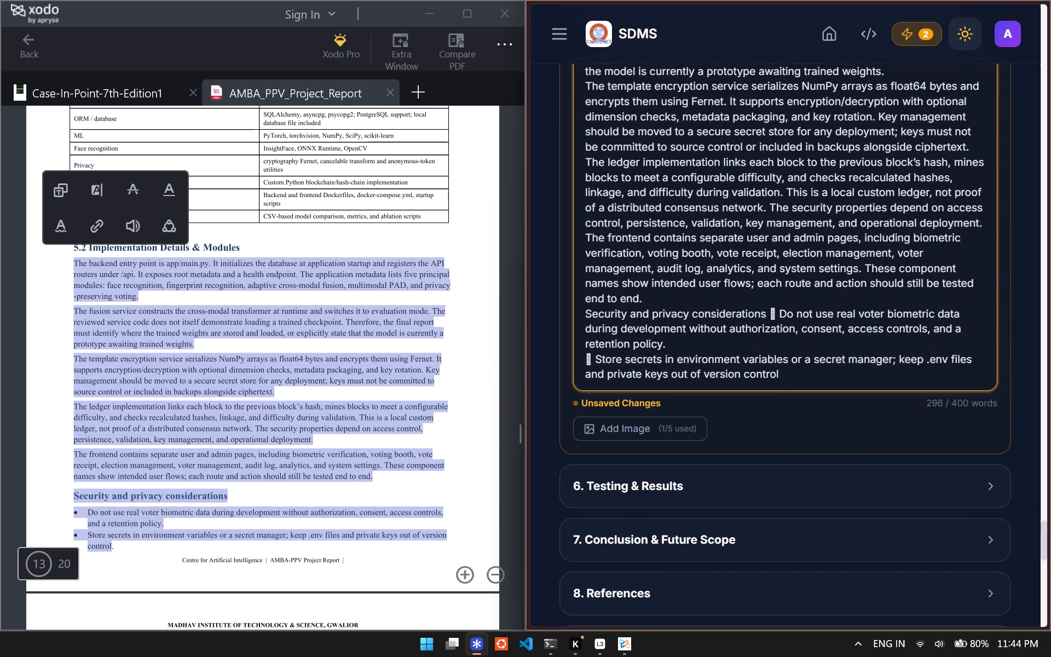
{"action": "key", "text": "Return"}
{"action": "left_click_drag", "start_coordinate": [766, 310], "coordinate": [570, 314]}
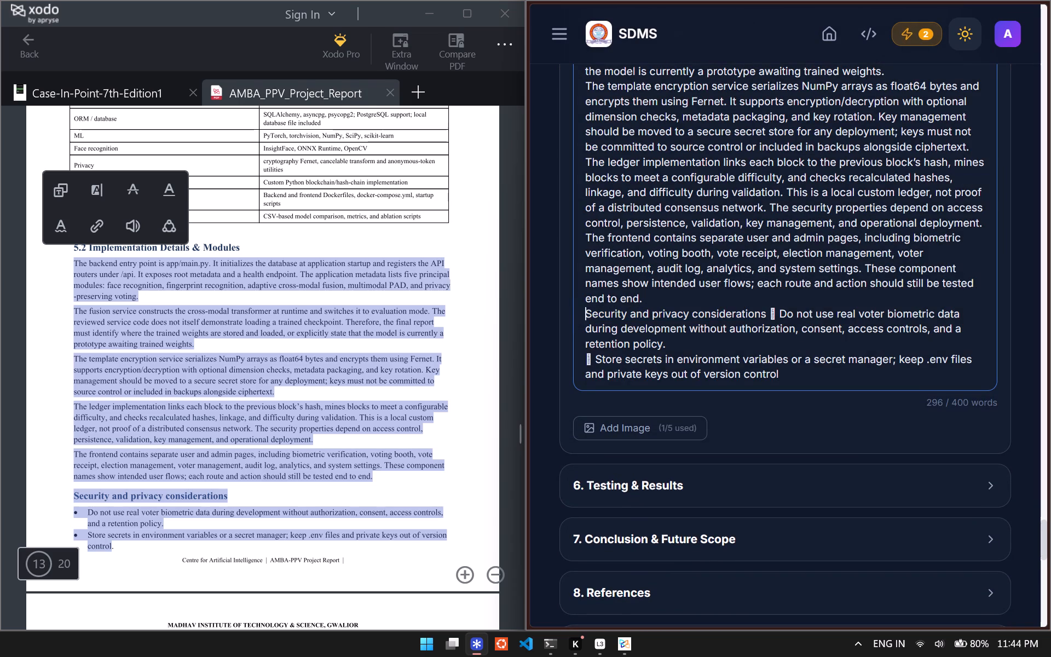
{"action": "left_click_drag", "start_coordinate": [766, 312], "coordinate": [575, 317]}
{"action": "scroll", "coordinate": [714, 308], "scroll_direction": "up", "scroll_amount": 4}
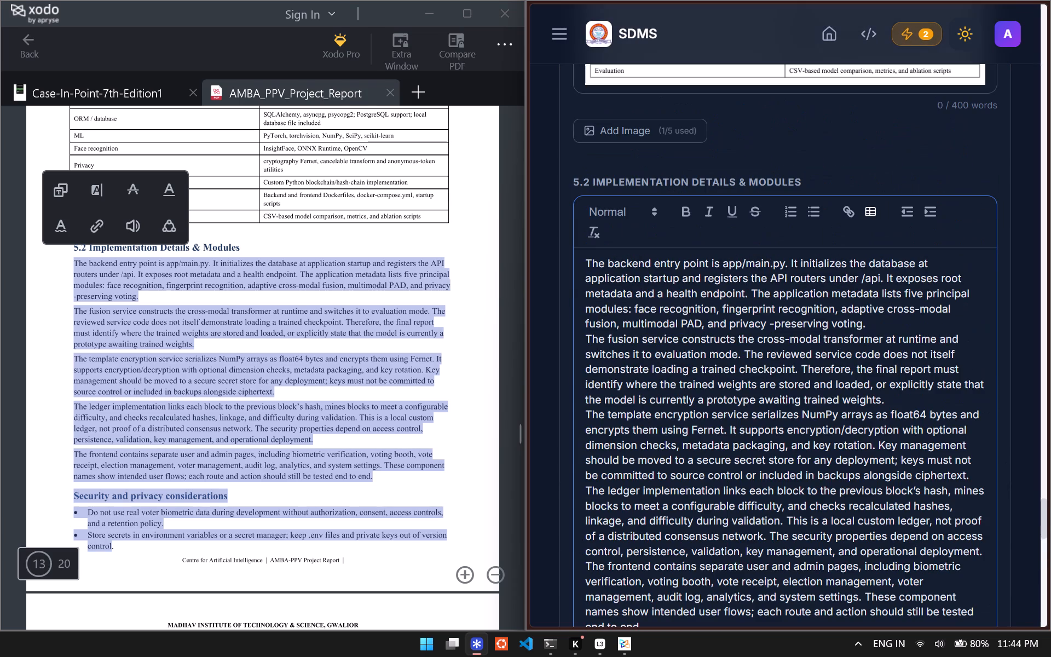
{"action": "left_click", "coordinate": [627, 205]}
{"action": "left_click", "coordinate": [630, 263]}
Split the "Do not use real voter biometric data" text onto its own line below the heading and set it to Normal.
{"action": "scroll", "coordinate": [767, 326], "scroll_direction": "down", "scroll_amount": 4}
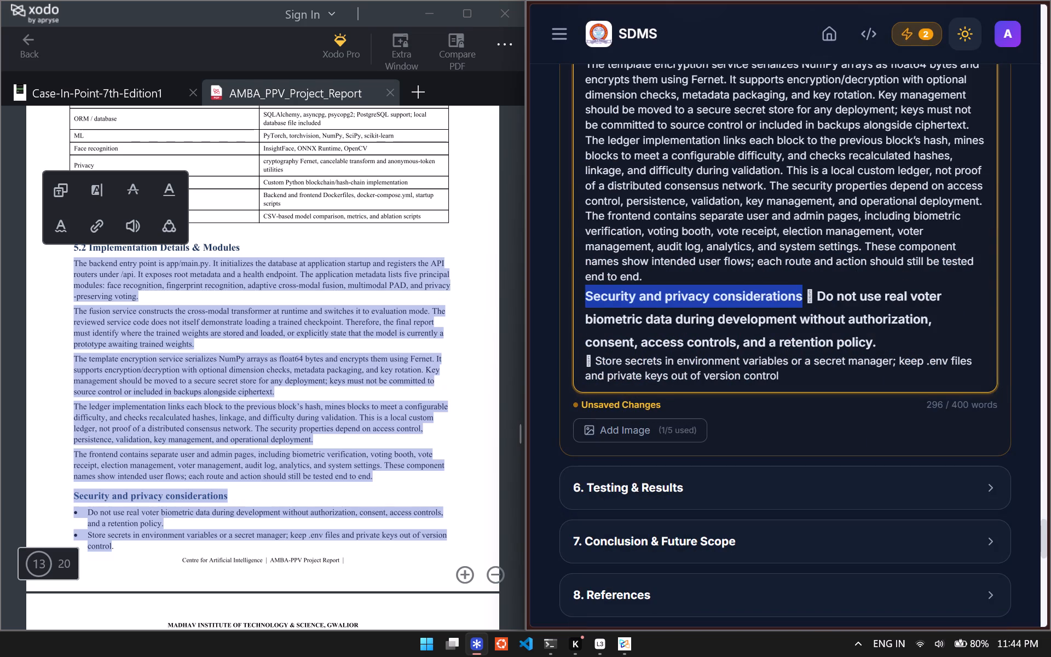
{"action": "left_click", "coordinate": [804, 296]}
{"action": "key", "text": "Return"}
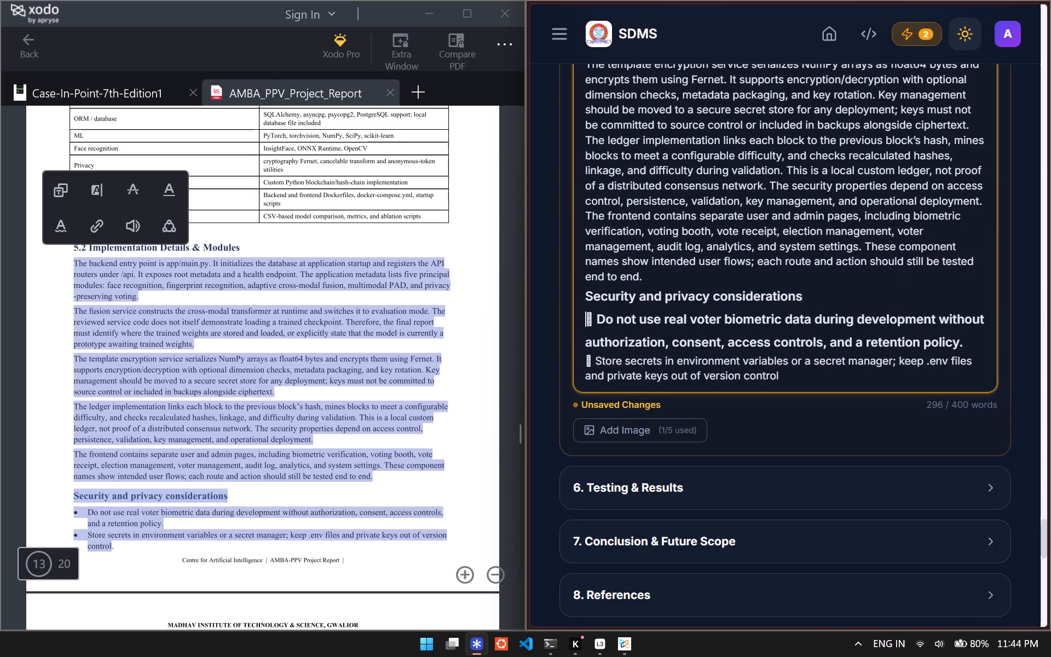
{"action": "left_click_drag", "start_coordinate": [595, 316], "coordinate": [960, 340]}
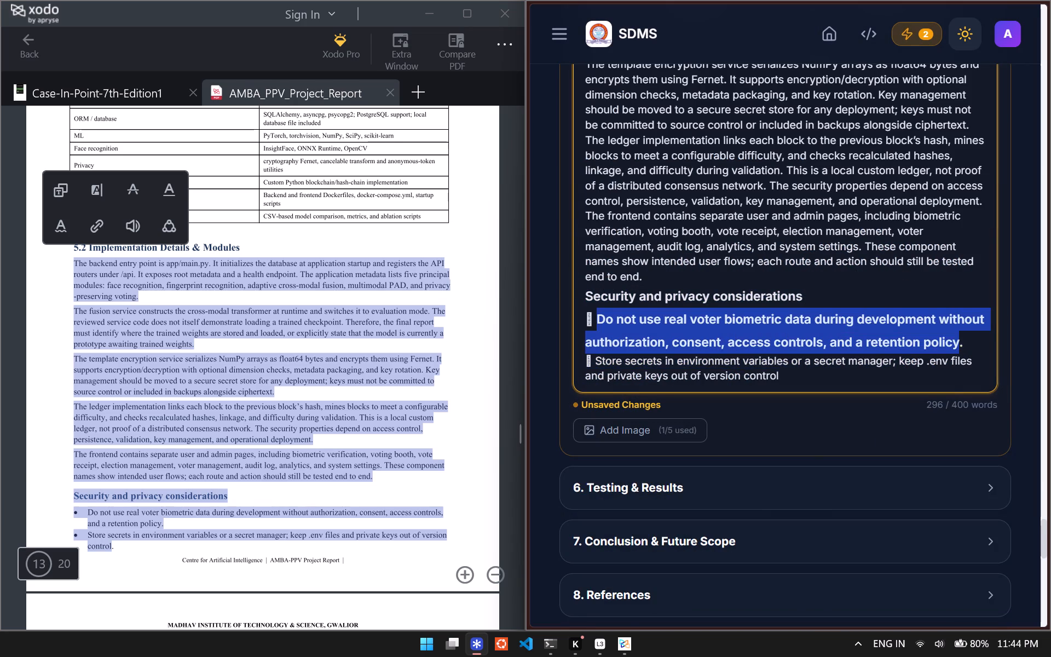
{"action": "scroll", "coordinate": [846, 336], "scroll_direction": "up", "scroll_amount": 4}
{"action": "left_click", "coordinate": [659, 187]}
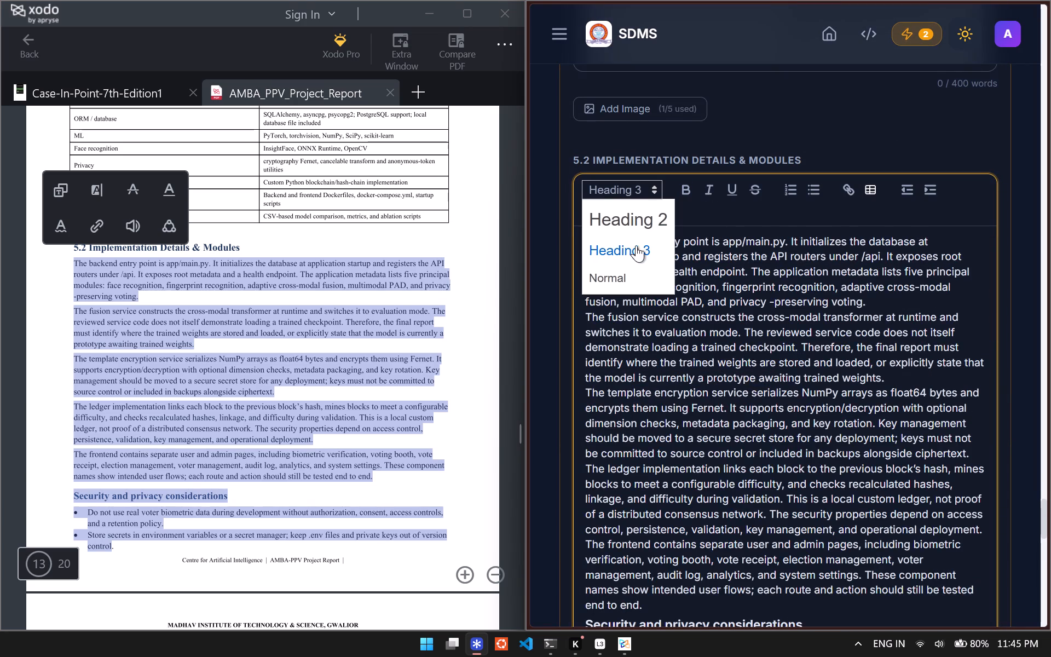
{"action": "left_click", "coordinate": [633, 276]}
Turn the two security consideration lines under the heading into a bulleted list.
{"action": "scroll", "coordinate": [895, 309], "scroll_direction": "down", "scroll_amount": 3}
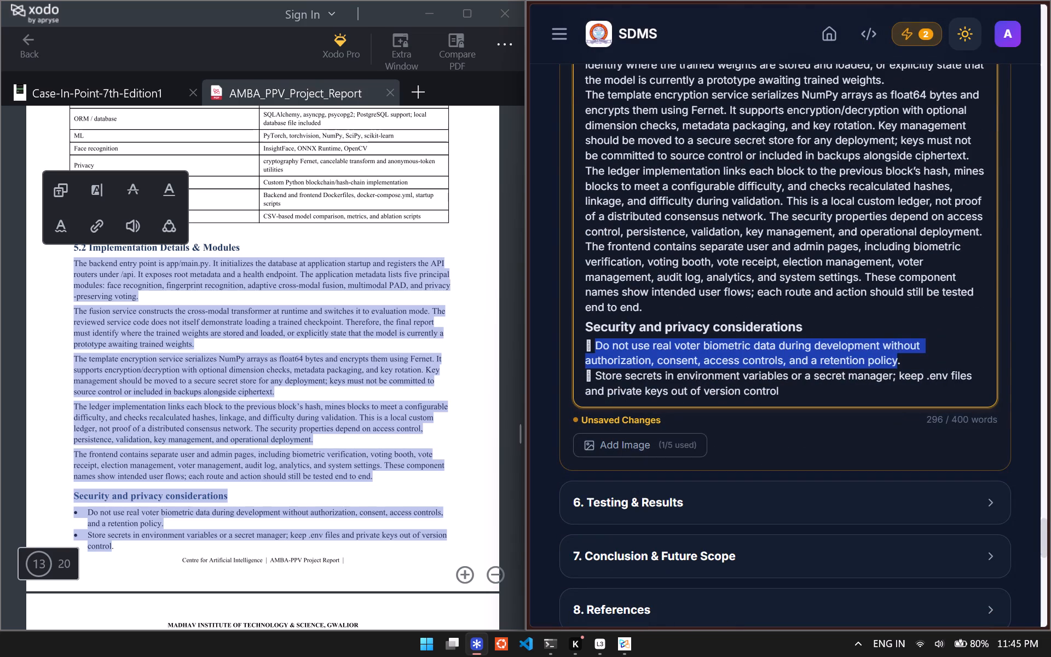
{"action": "left_click", "coordinate": [592, 345]}
{"action": "left_click_drag", "start_coordinate": [592, 345], "coordinate": [787, 401]}
{"action": "scroll", "coordinate": [790, 374], "scroll_direction": "up", "scroll_amount": 4}
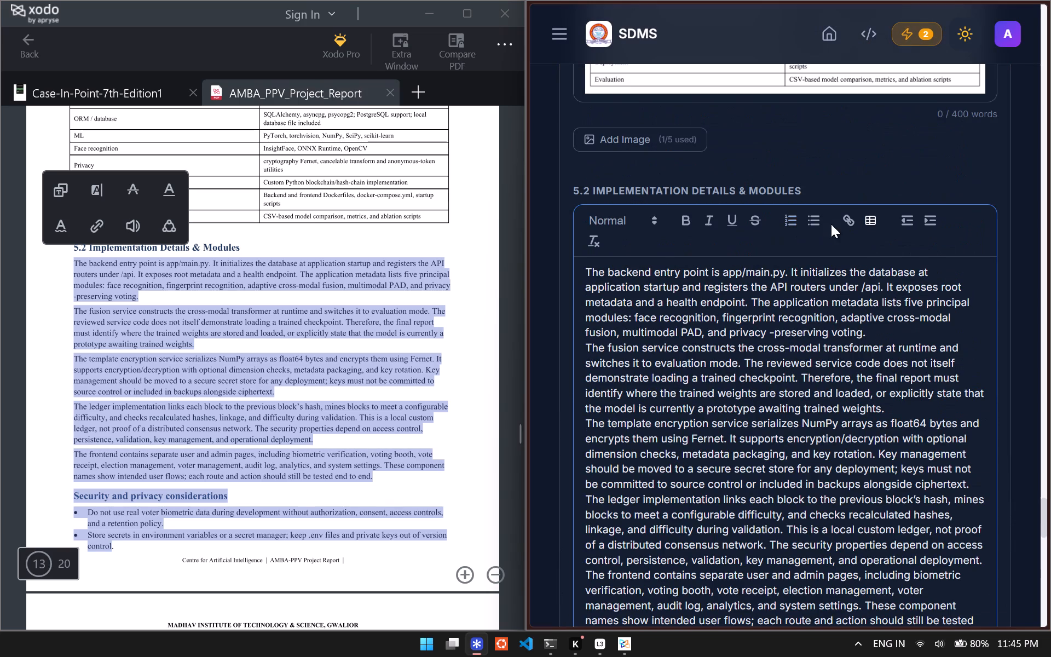
{"action": "left_click", "coordinate": [820, 223]}
Delete the stray symbol and space before "Do not use real voter biometric data" in the first bullet.
{"action": "scroll", "coordinate": [790, 303], "scroll_direction": "down", "scroll_amount": 5}
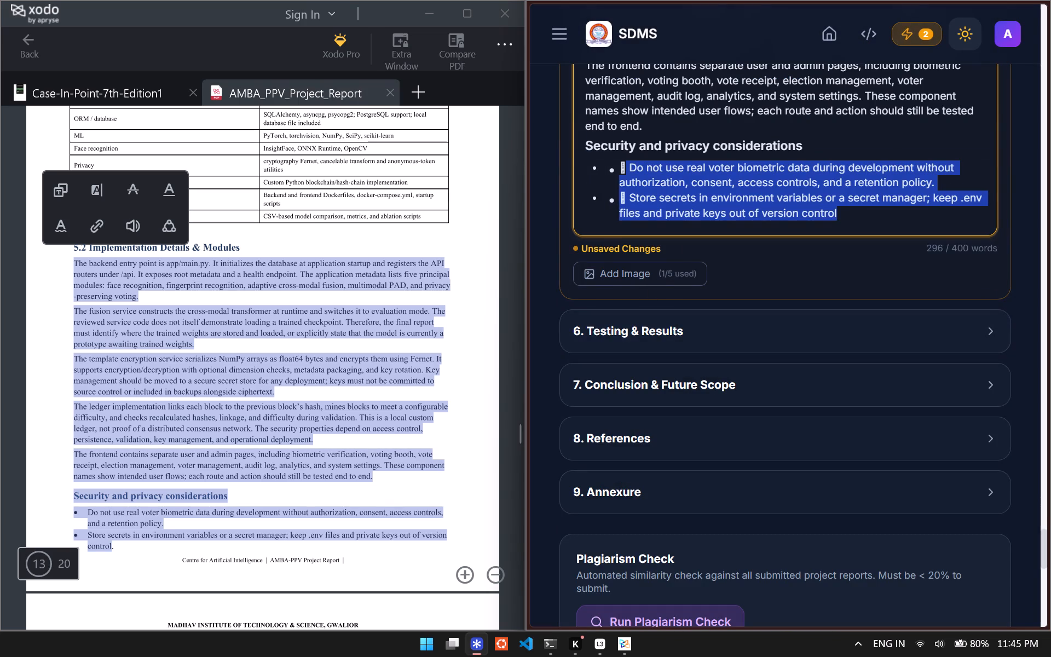
{"action": "left_click", "coordinate": [631, 165]}
{"action": "key", "text": "BackSpace"}
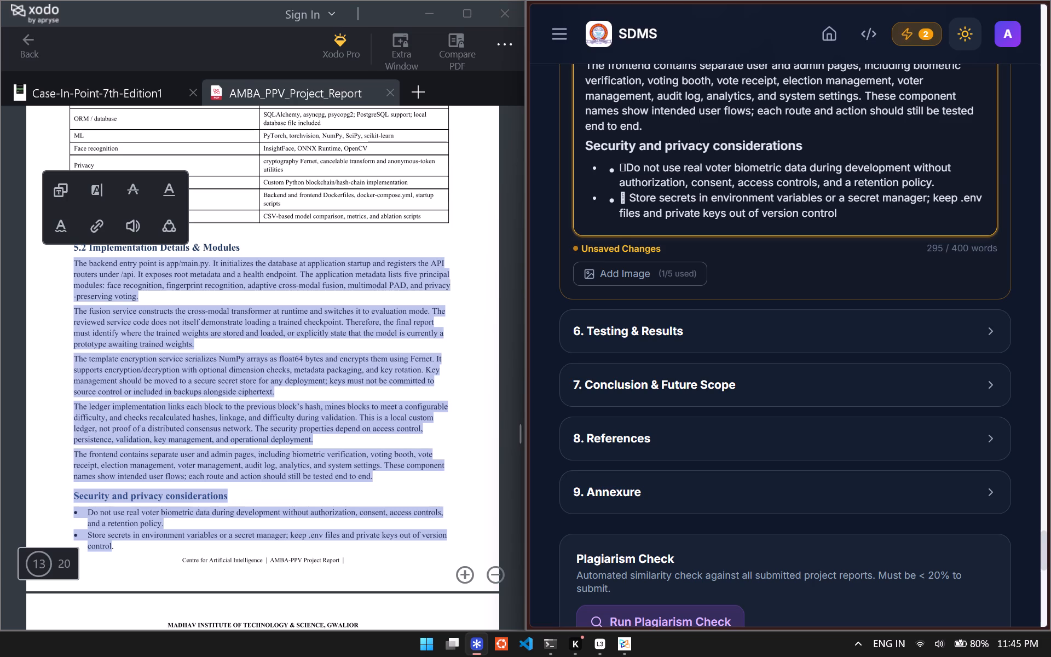
{"action": "key", "text": "BackSpace"}
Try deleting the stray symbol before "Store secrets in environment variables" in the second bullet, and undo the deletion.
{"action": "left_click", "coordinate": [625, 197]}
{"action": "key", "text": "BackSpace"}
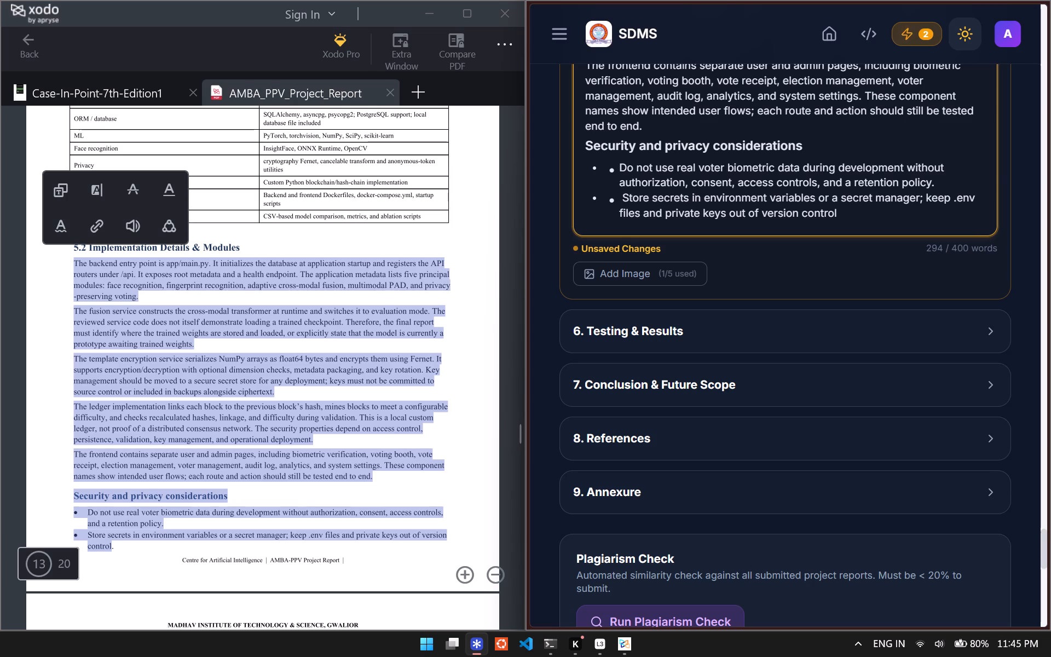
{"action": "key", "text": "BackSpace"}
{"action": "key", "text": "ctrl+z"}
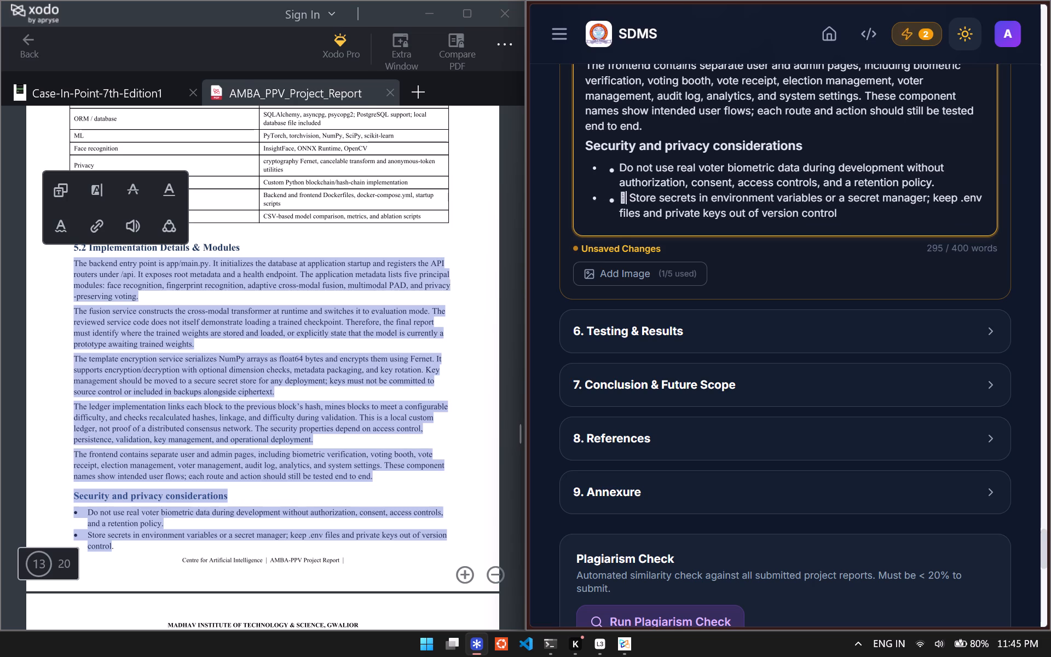
Insert a blank, unbulleted line between the first and second security bullets.
{"action": "left_click", "coordinate": [939, 182]}
{"action": "key", "text": "Return"}
{"action": "key", "text": "Return"}
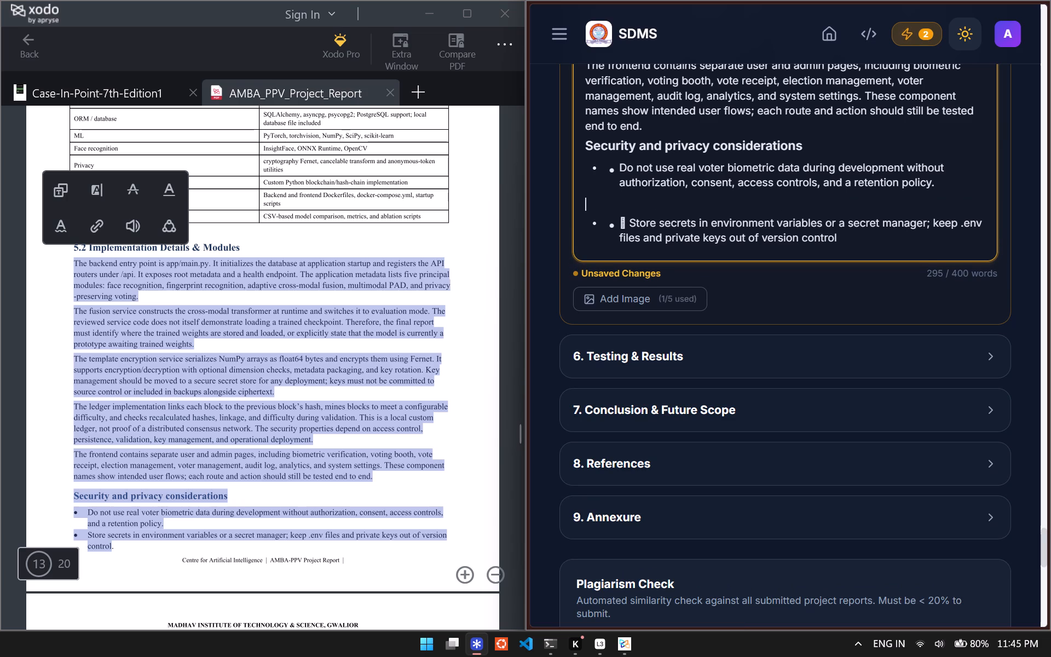
Copy the remaining security bullets on page 14 of the PDF report into the 5.2 list after the "Store secrets" bullet.
{"action": "scroll", "coordinate": [823, 232], "scroll_direction": "up", "scroll_amount": 1}
{"action": "scroll", "coordinate": [823, 232], "scroll_direction": "down", "scroll_amount": 3}
{"action": "scroll", "coordinate": [398, 482], "scroll_direction": "down", "scroll_amount": 3}
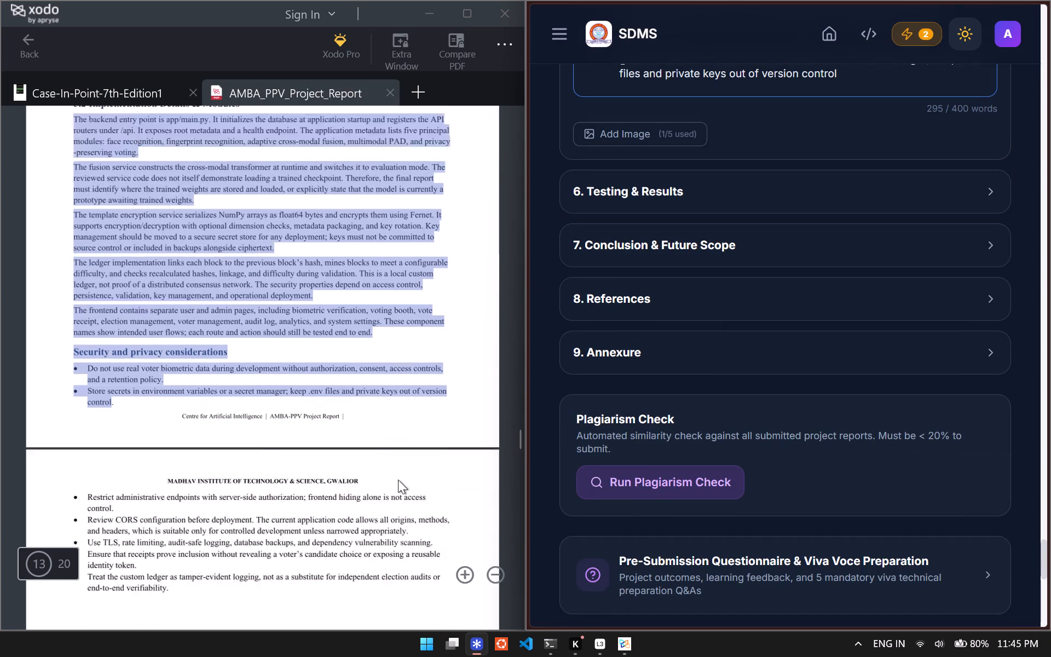
{"action": "scroll", "coordinate": [313, 458], "scroll_direction": "down", "scroll_amount": 1}
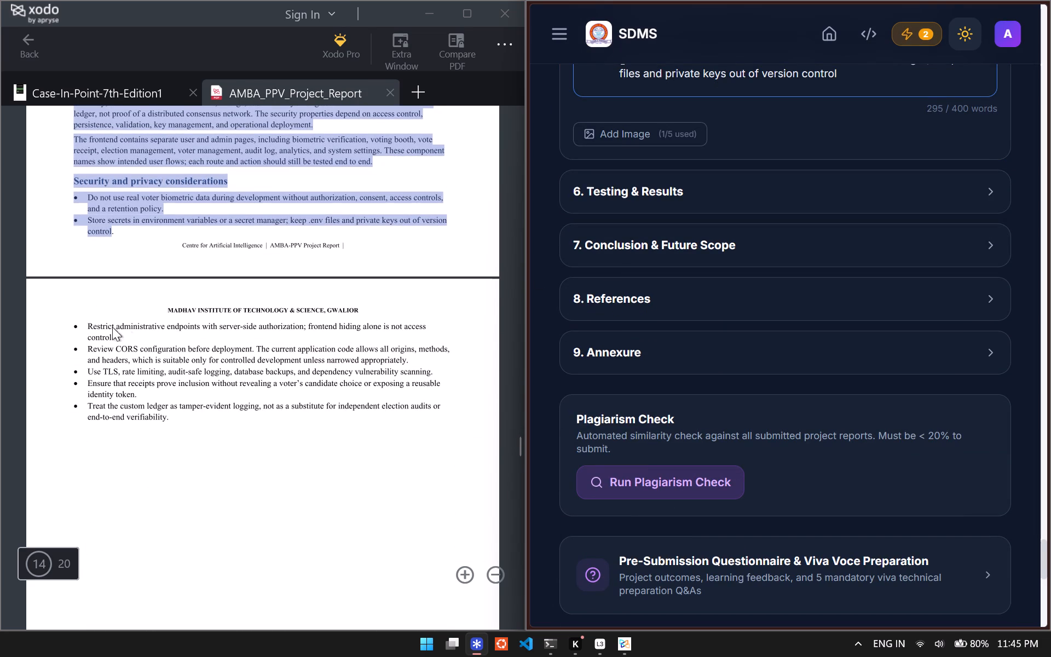
{"action": "left_click_drag", "start_coordinate": [86, 326], "coordinate": [165, 420]}
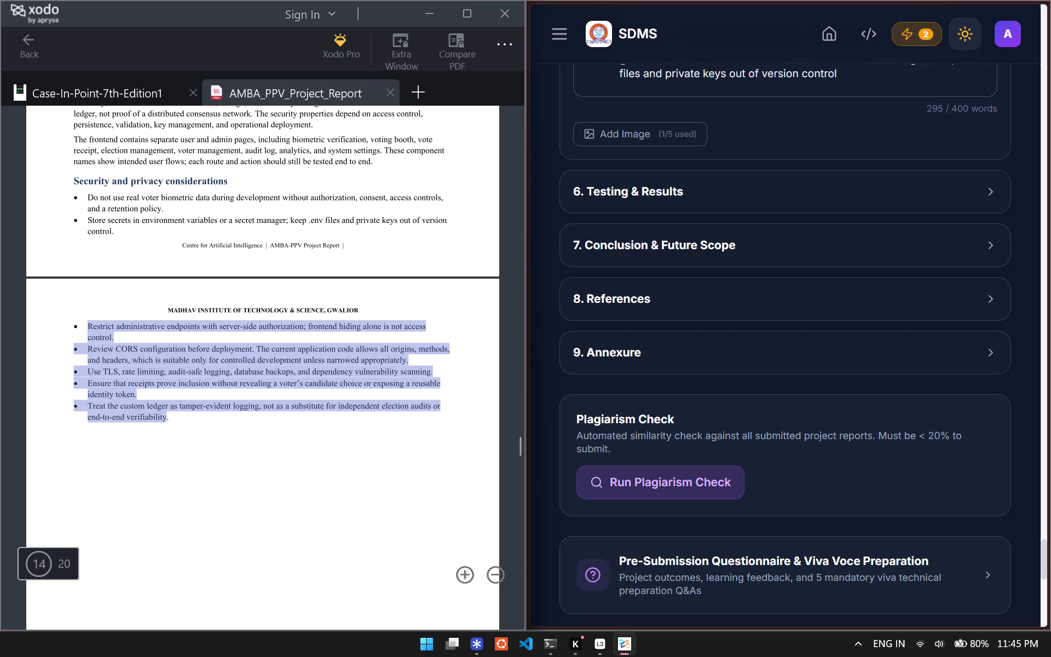
{"action": "left_click_drag", "start_coordinate": [165, 420], "coordinate": [164, 419]}
{"action": "key", "text": "ctrl+c"}
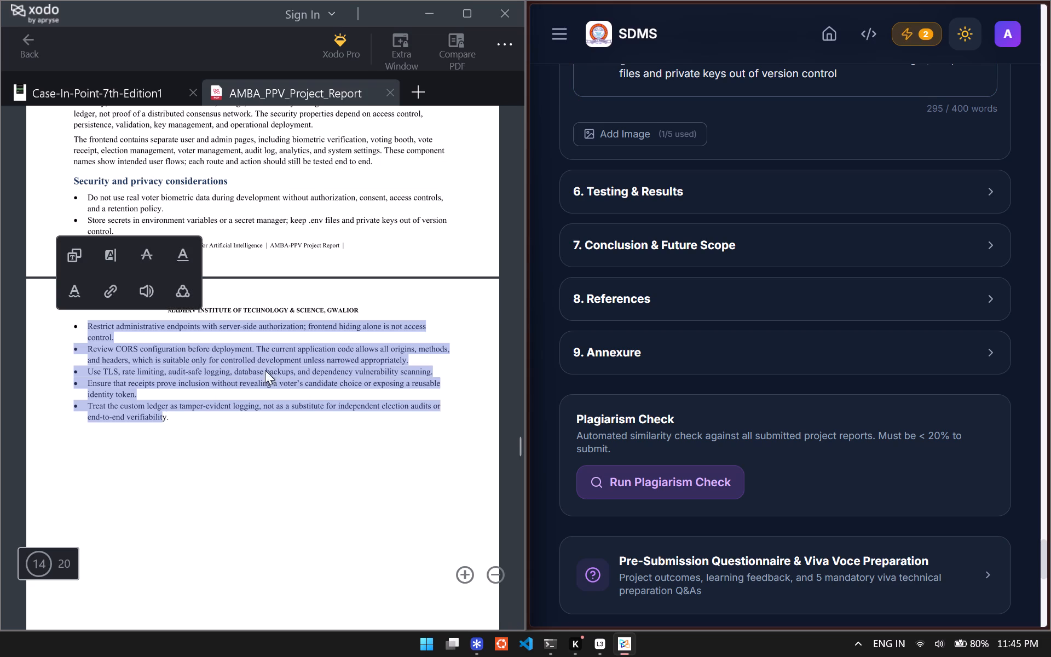
{"action": "scroll", "coordinate": [606, 266], "scroll_direction": "up", "scroll_amount": 3}
{"action": "left_click", "coordinate": [840, 325]}
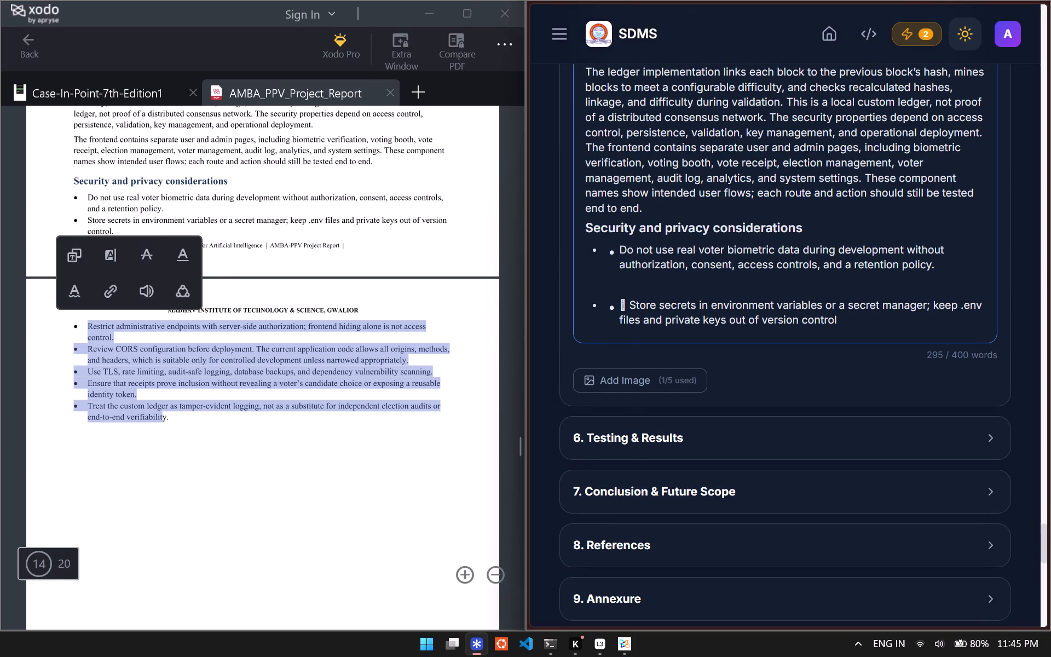
{"action": "key", "text": "Return"}
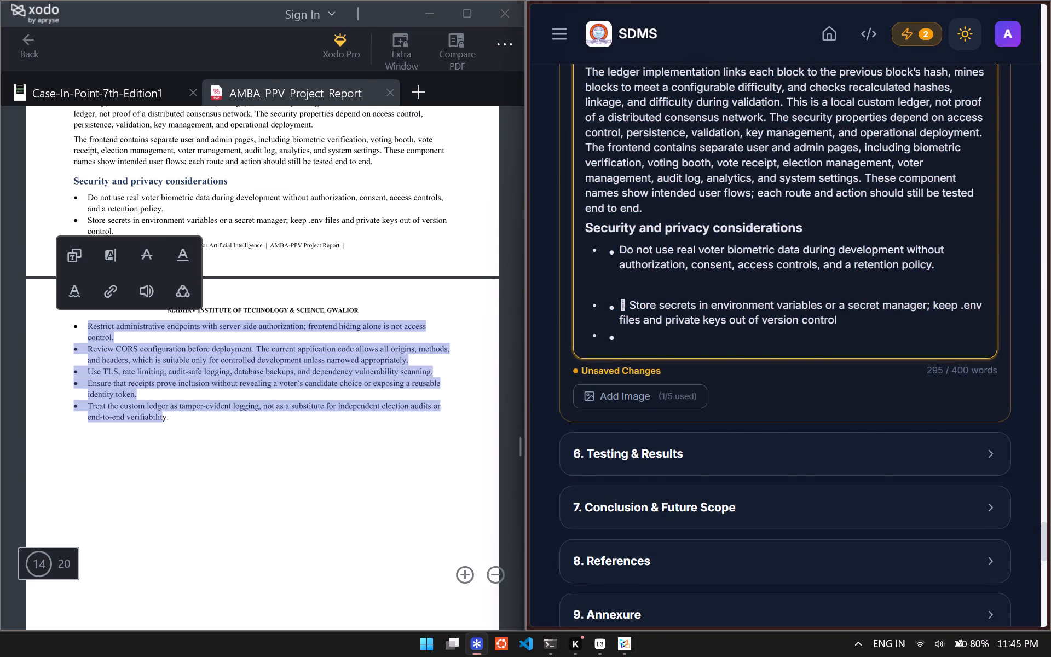
{"action": "key", "text": "ctrl+v"}
Remove the stray leading symbols from the "Review CORS configuration", "Use TLS" and "Treat the custom ledger" bullets.
{"action": "left_click", "coordinate": [625, 362]}
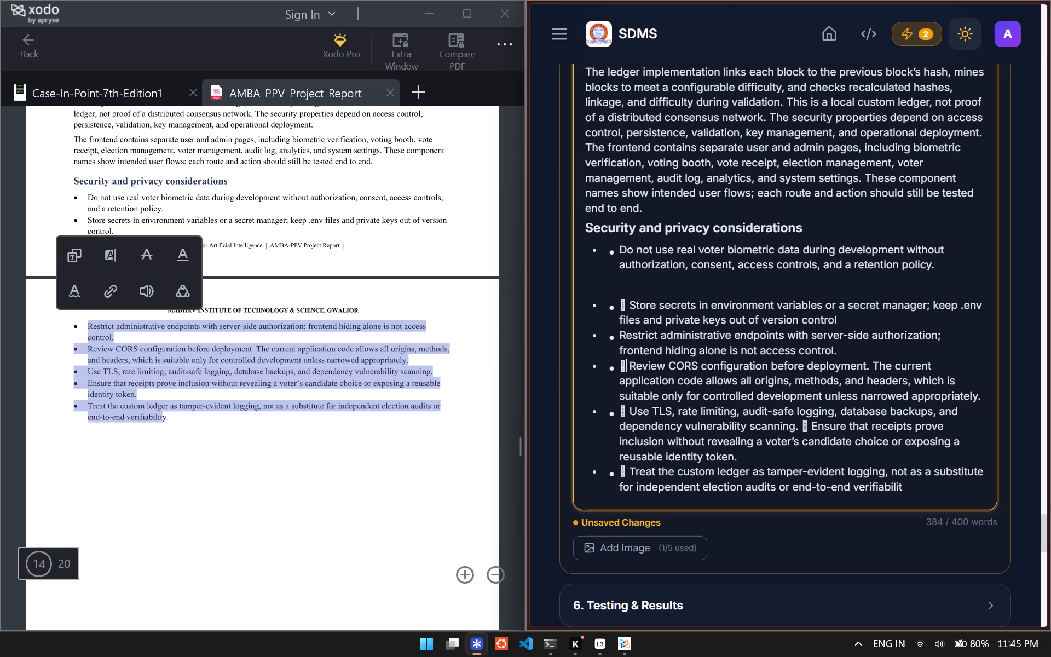
{"action": "key", "text": "BackSpace"}
{"action": "left_click", "coordinate": [628, 414]}
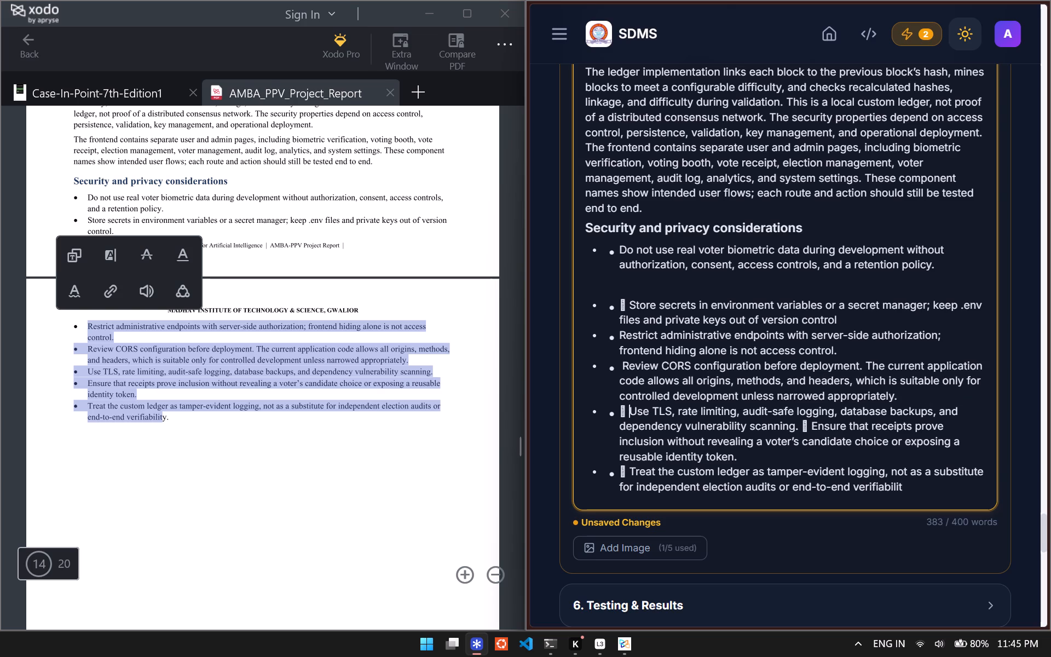
{"action": "key", "text": "BackSpace"}
{"action": "key", "text": "BackSpace"}
{"action": "left_click", "coordinate": [629, 468]}
{"action": "key", "text": "BackSpace"}
{"action": "key", "text": "BackSpace"}
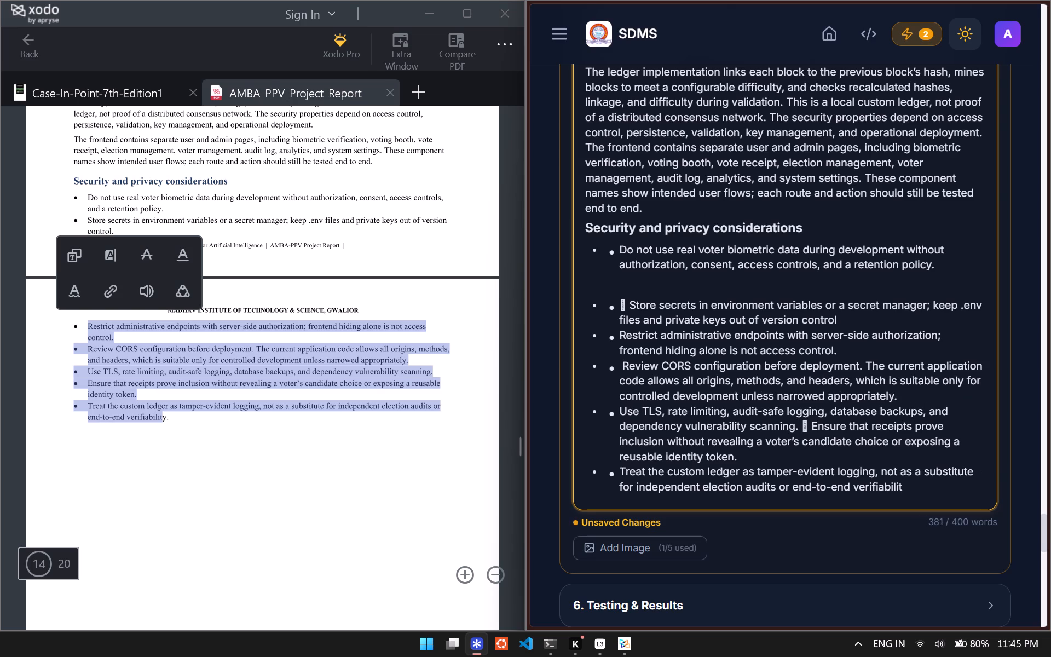
Insert an empty bullet after each of the "Store secrets", "Restrict administrative endpoints" and "Review CORS configuration" bullets in 5.2.
{"action": "left_click", "coordinate": [844, 320]}
{"action": "key", "text": "Return"}
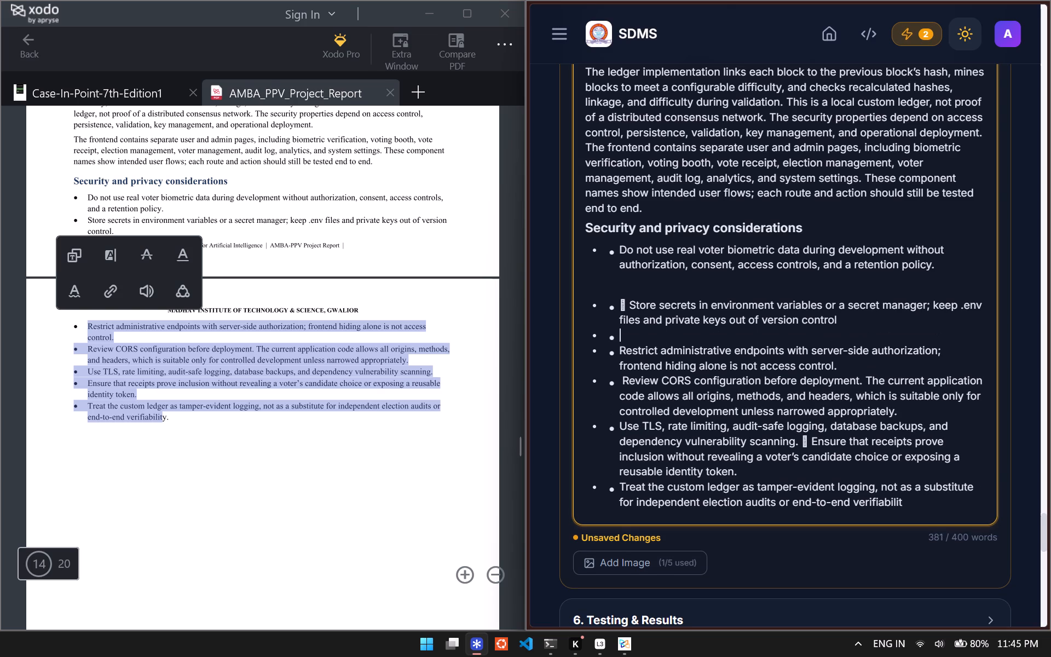
{"action": "left_click", "coordinate": [839, 367]}
{"action": "key", "text": "Return"}
{"action": "left_click", "coordinate": [900, 428]}
{"action": "key", "text": "Return"}
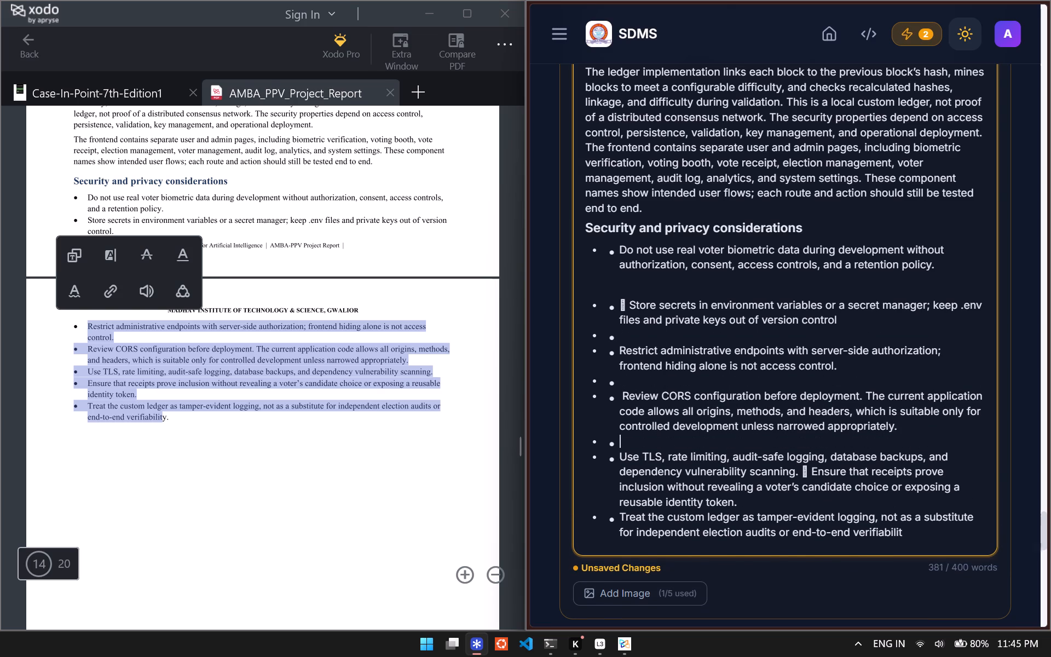
Split "Ensure that receipts prove inclusion" into its own bullet and remove the stray symbol after "dependency vulnerability scanning.".
{"action": "left_click", "coordinate": [807, 475]}
{"action": "key", "text": "Return"}
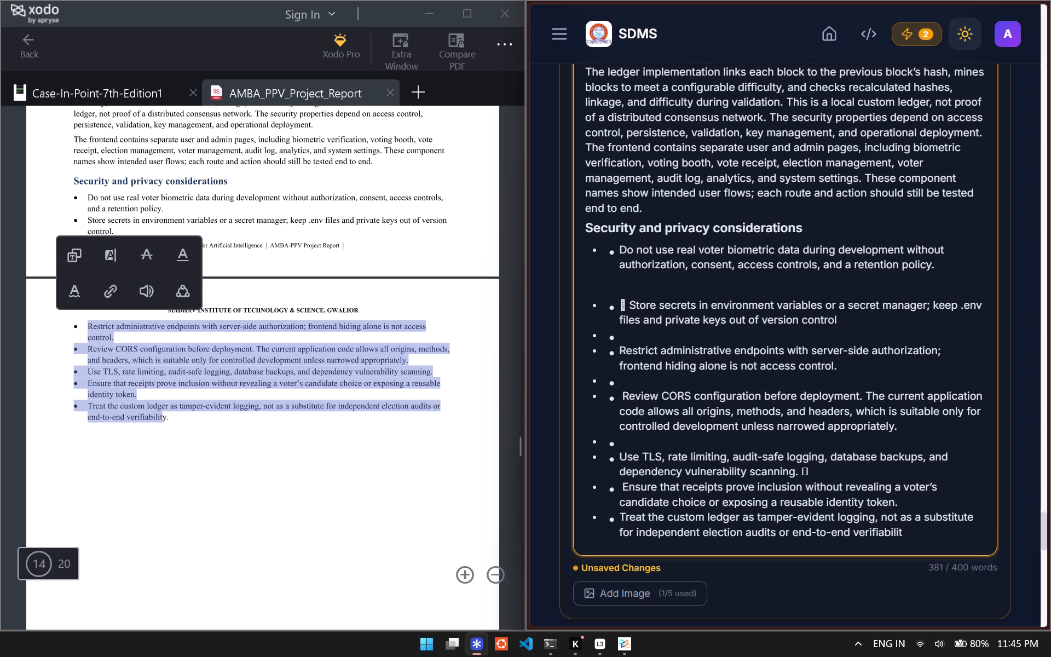
{"action": "left_click", "coordinate": [821, 471]}
{"action": "key", "text": "Return"}
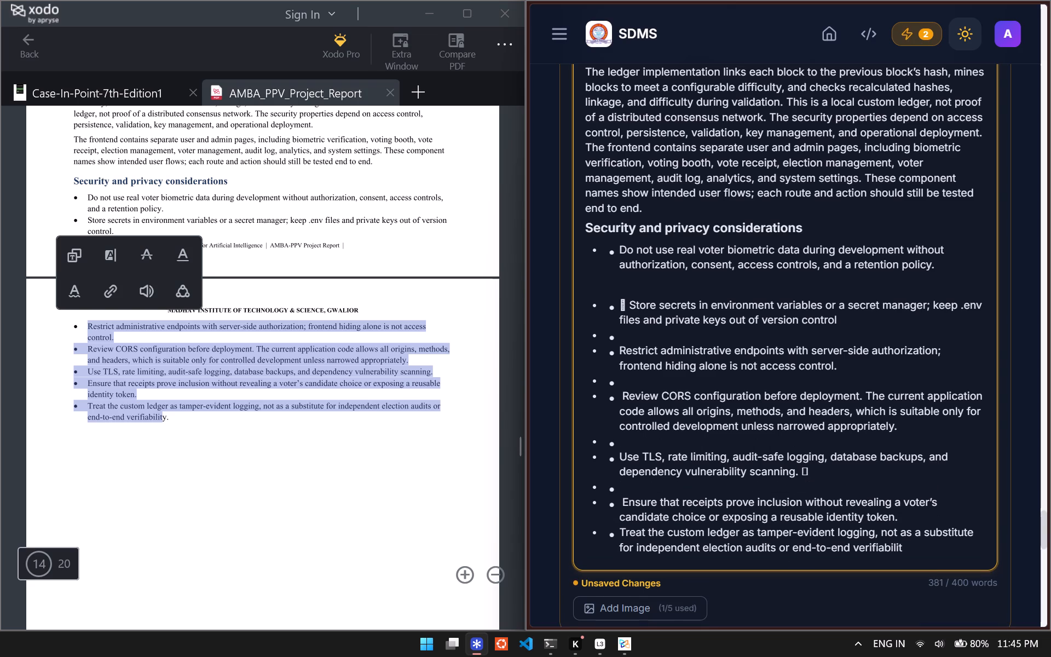
{"action": "key", "text": "BackSpace"}
{"action": "key", "text": "BackSpace"}
{"action": "key", "text": "BackSpace"}
Insert a blank, unbulleted line before and after the "Ensure that receipts prove inclusion" bullet.
{"action": "key", "text": "Return"}
{"action": "key", "text": "BackSpace"}
{"action": "left_click", "coordinate": [899, 524]}
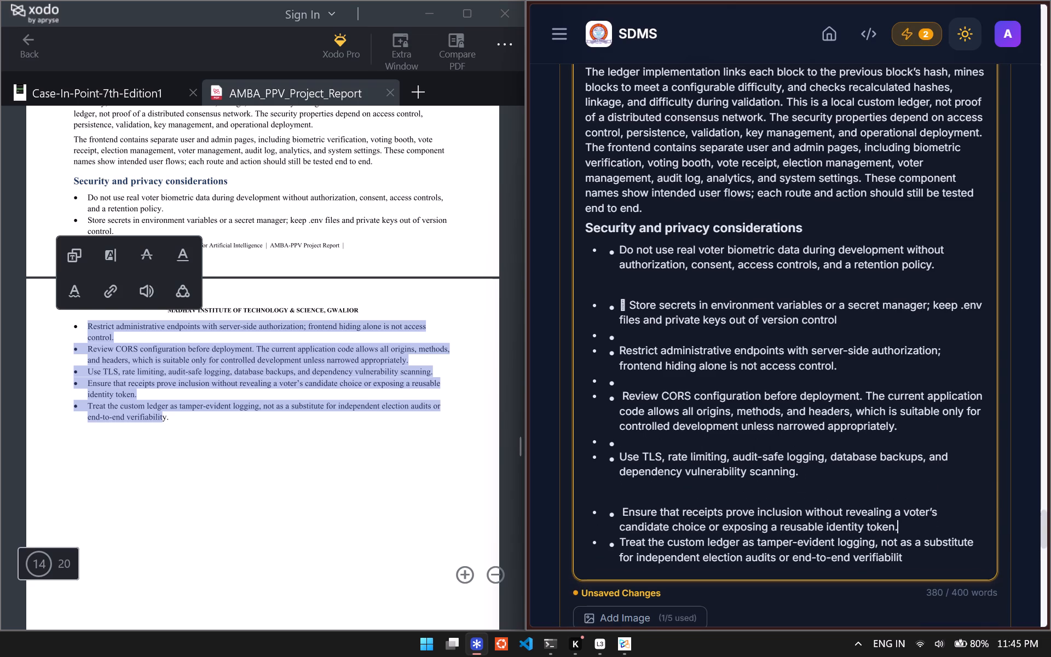
{"action": "key", "text": "Return"}
{"action": "key", "text": "BackSpace"}
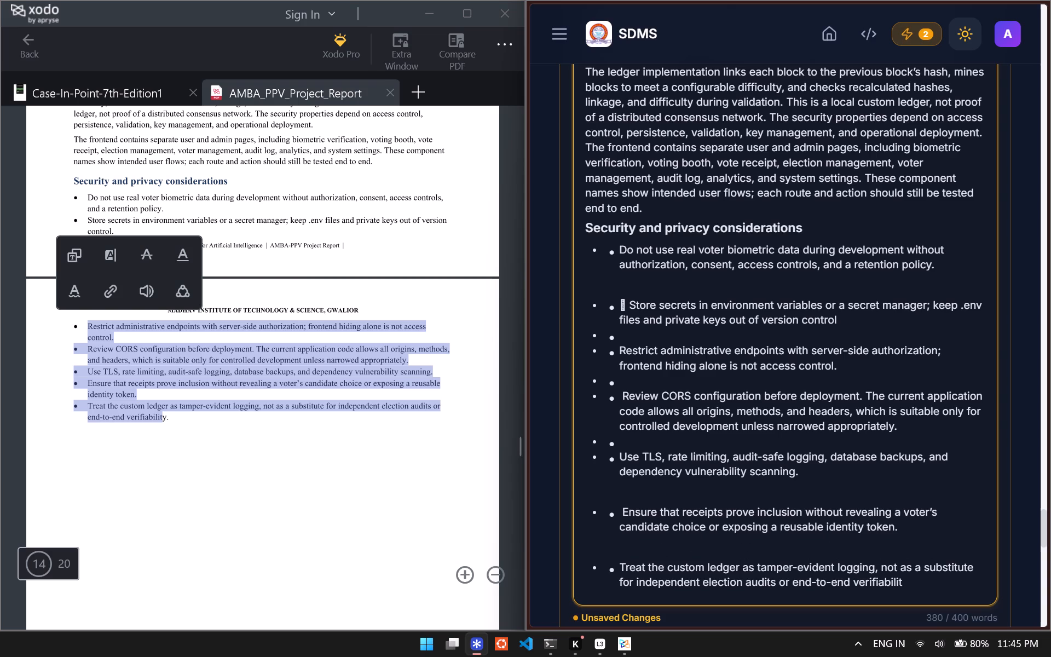
Turn the three empty bullets above "Use TLS", "Review CORS configuration" and "Restrict administrative endpoints" into blank, unbulleted lines.
{"action": "left_click", "coordinate": [645, 445]}
{"action": "key", "text": "BackSpace"}
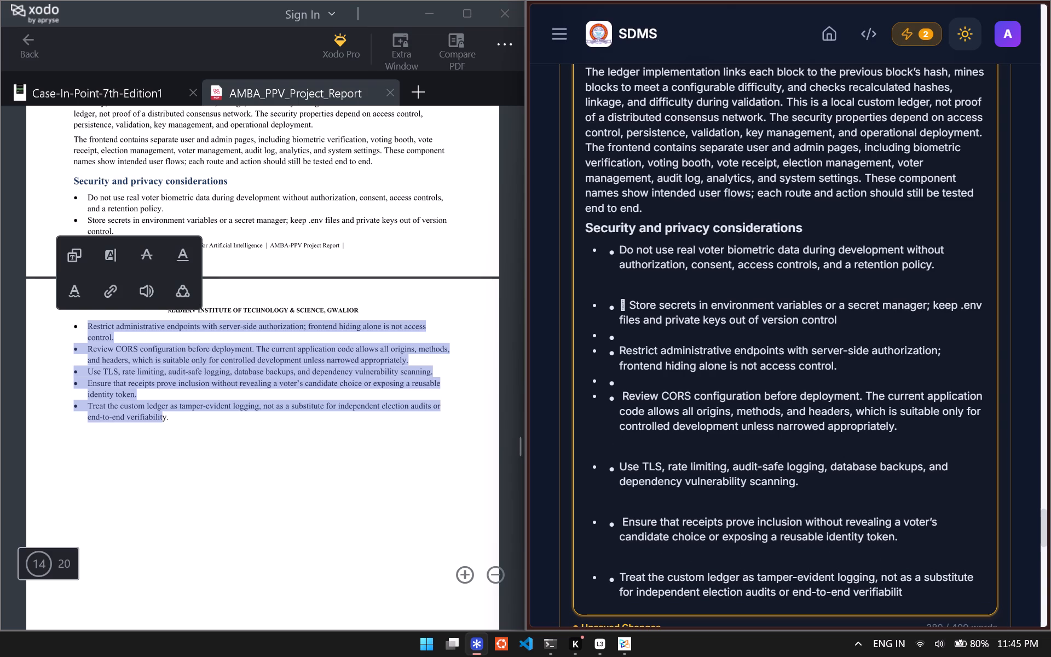
{"action": "left_click", "coordinate": [657, 391]}
{"action": "left_click", "coordinate": [655, 383]}
{"action": "key", "text": "BackSpace"}
{"action": "left_click", "coordinate": [632, 337]}
{"action": "key", "text": "BackSpace"}
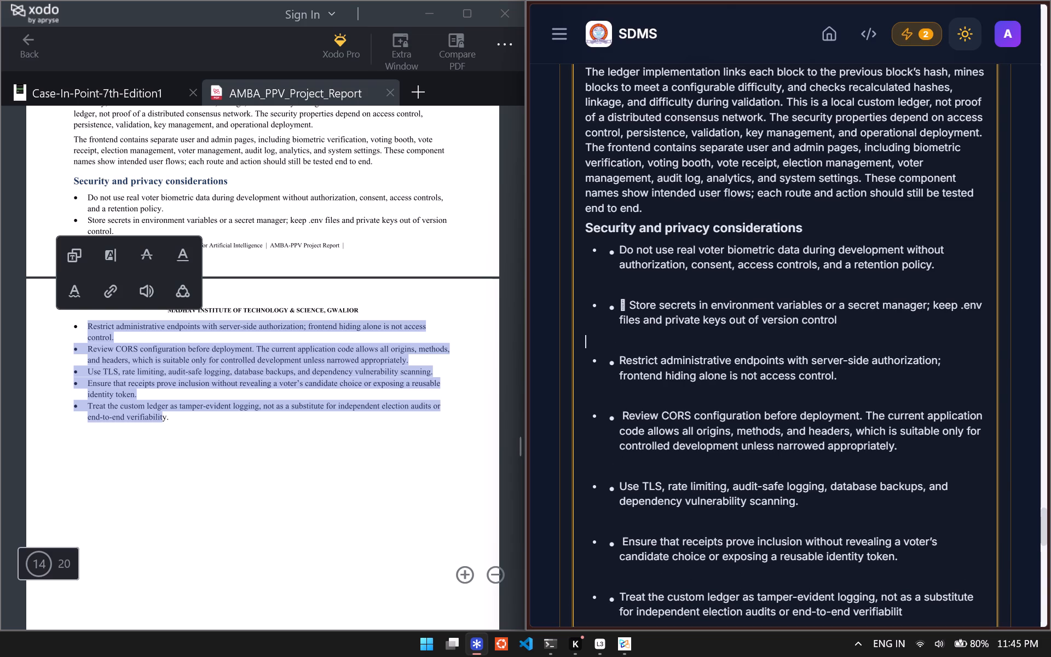
Complete the last word of the "Treat the custom ledger" bullet so it reads "verifiability".
{"action": "scroll", "coordinate": [642, 394], "scroll_direction": "down", "scroll_amount": 3}
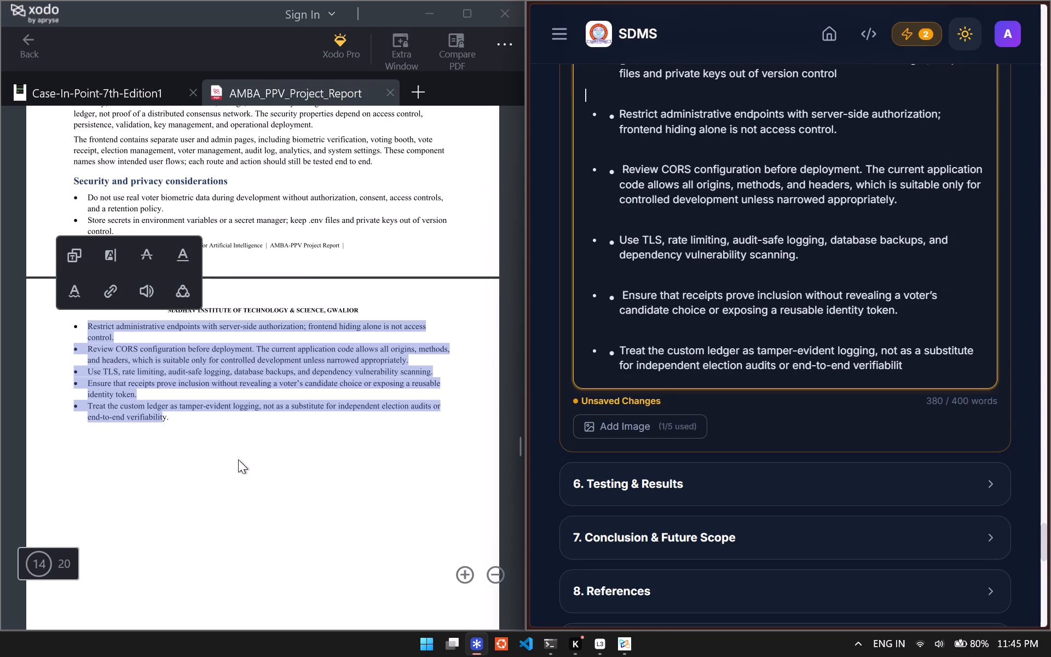
{"action": "left_click", "coordinate": [238, 459]}
{"action": "left_click", "coordinate": [915, 365]}
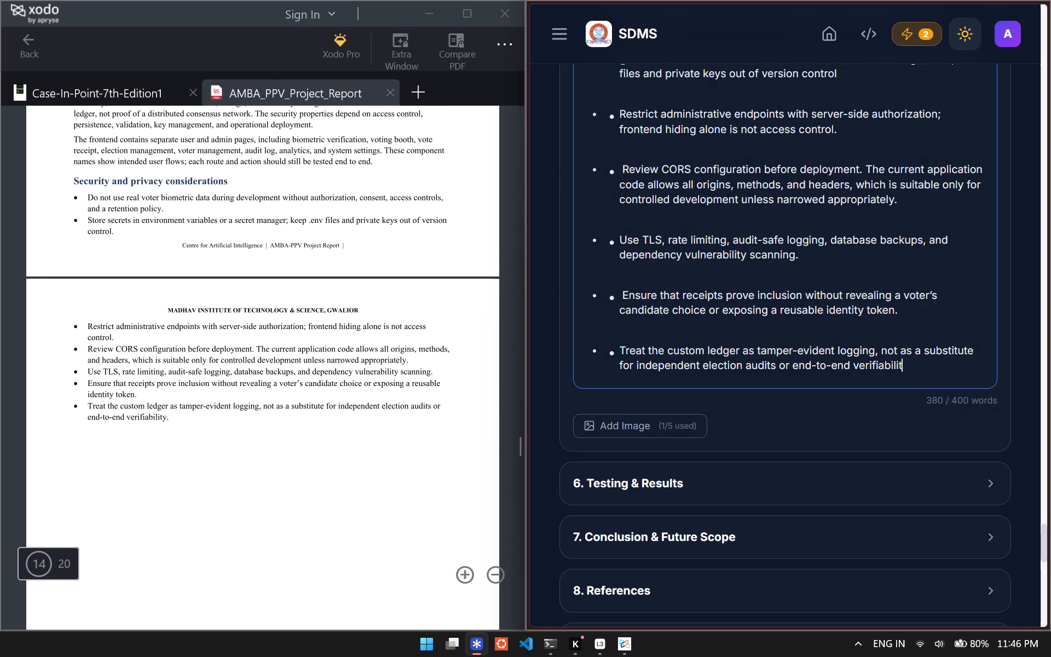
{"action": "key", "text": "y"}
Expand the 6. Testing & Results section of the form and bring up Chapter 6 on page 15 of the PDF report.
{"action": "scroll", "coordinate": [932, 379], "scroll_direction": "down", "scroll_amount": 2}
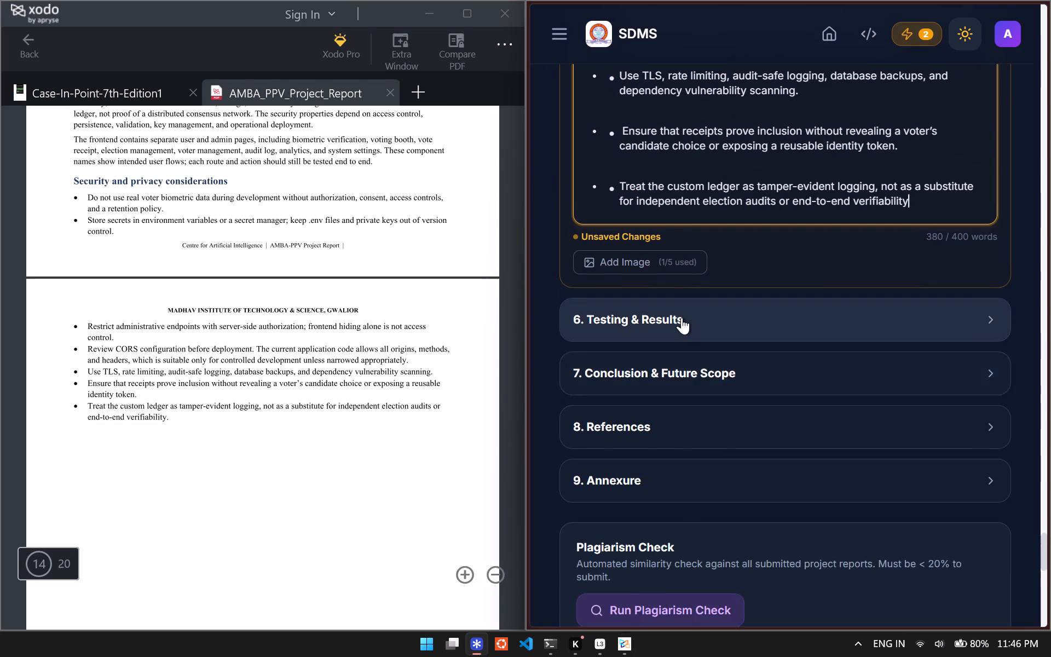
{"action": "left_click", "coordinate": [682, 318]}
{"action": "scroll", "coordinate": [339, 362], "scroll_direction": "down", "scroll_amount": 5}
{"action": "scroll", "coordinate": [267, 342], "scroll_direction": "down", "scroll_amount": 5}
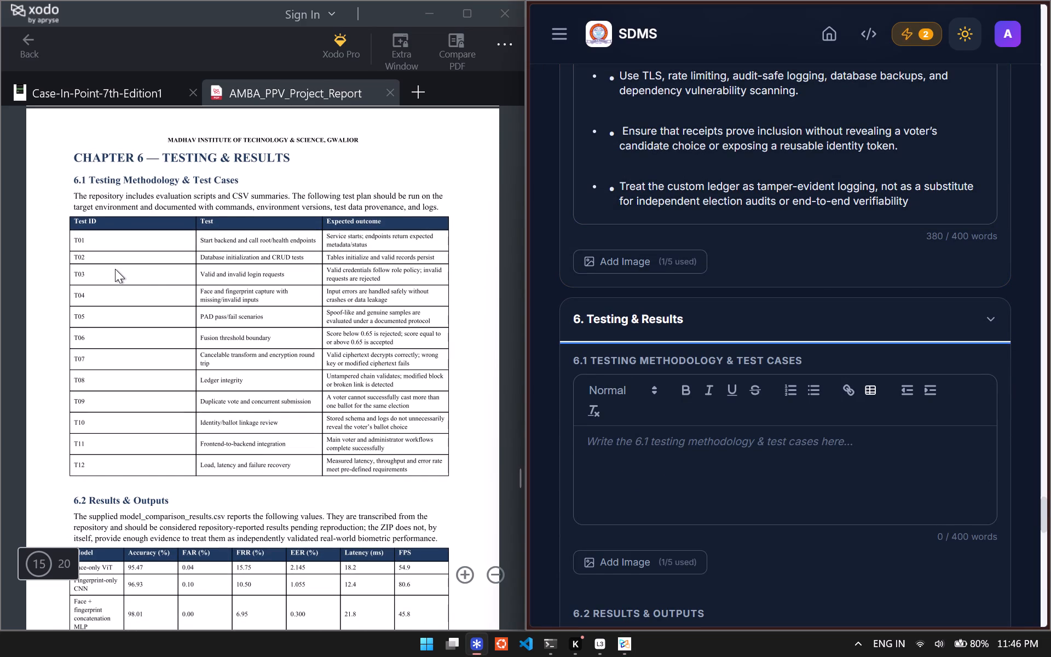
{"action": "scroll", "coordinate": [115, 269], "scroll_direction": "down", "scroll_amount": 1}
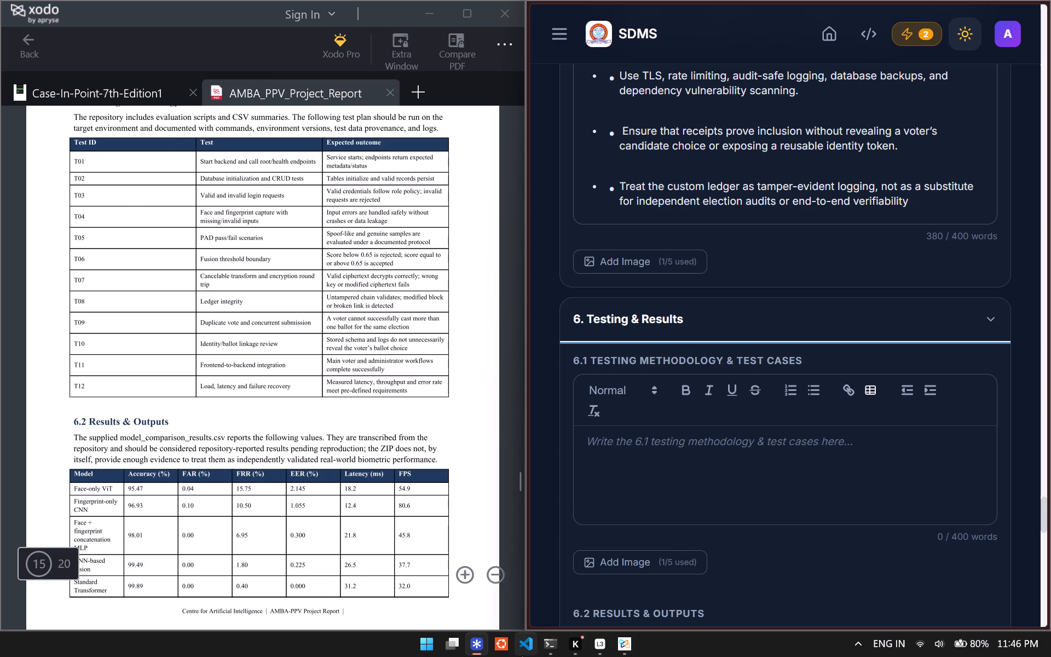
Switch to a maximized Ubuntu terminal window and start fcc-server.
{"action": "left_click", "coordinate": [507, 649]}
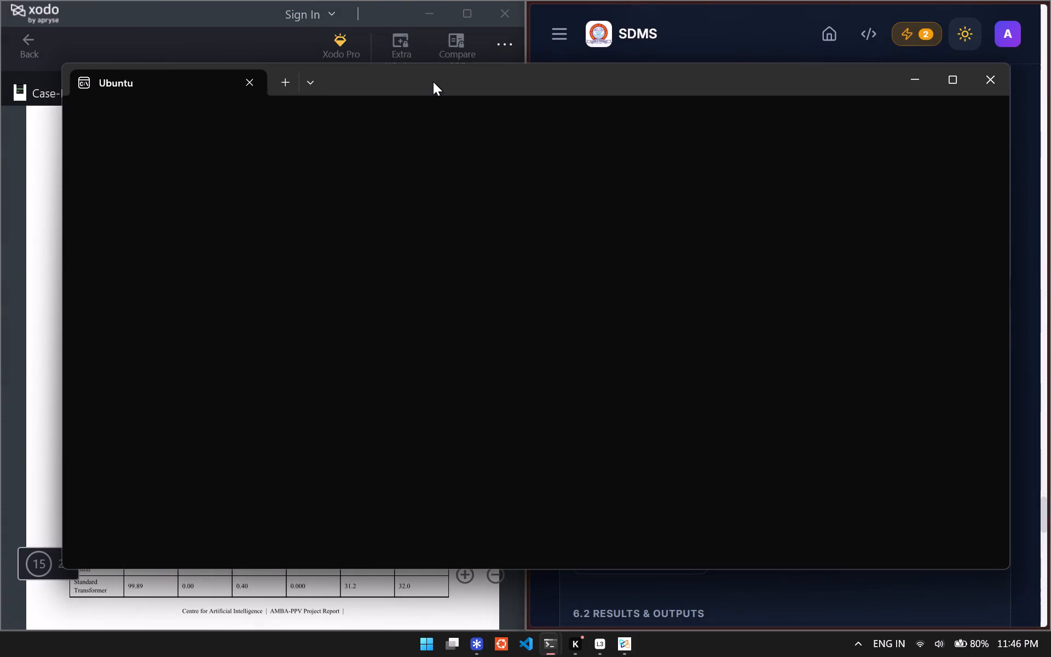
{"action": "double_click", "coordinate": [433, 82]}
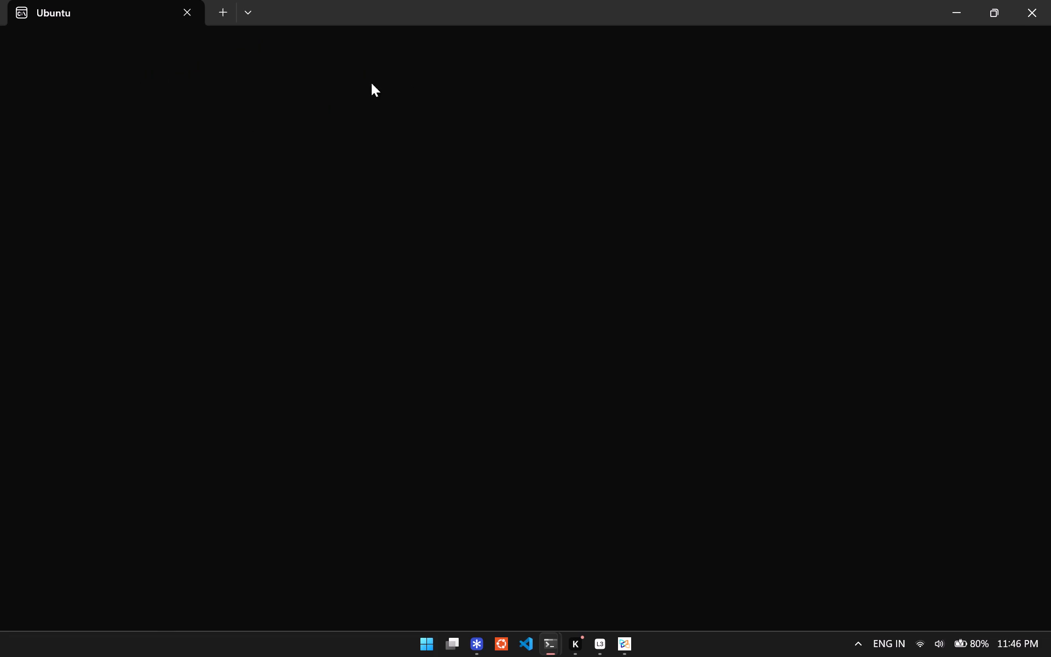
{"action": "left_click", "coordinate": [314, 55]}
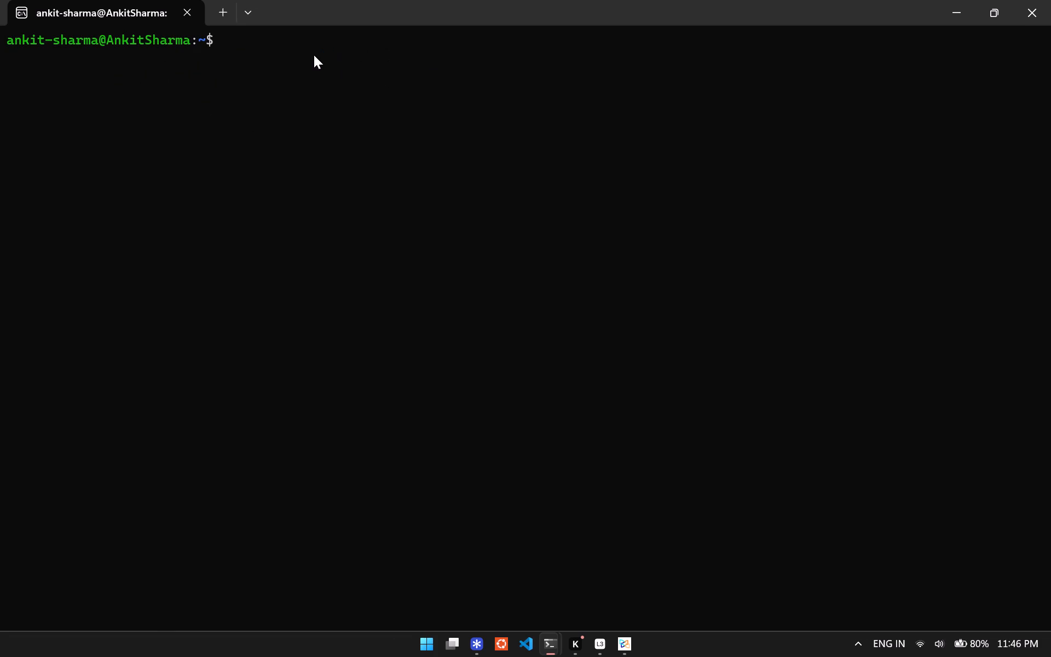
{"action": "type", "text": "fcc-server"}
{"action": "key", "text": "Return"}
{"action": "left_click", "coordinate": [243, 15]}
{"action": "left_click", "coordinate": [291, 119]}
{"action": "left_click", "coordinate": [263, 38]}
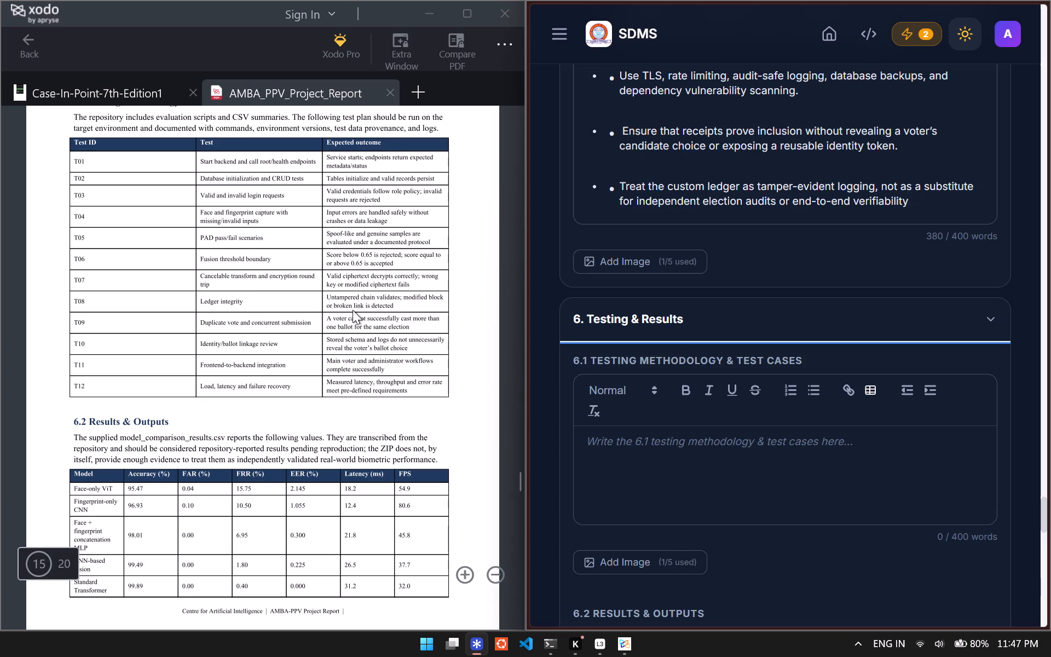
{"action": "scroll", "coordinate": [353, 310], "scroll_direction": "up", "scroll_amount": 1}
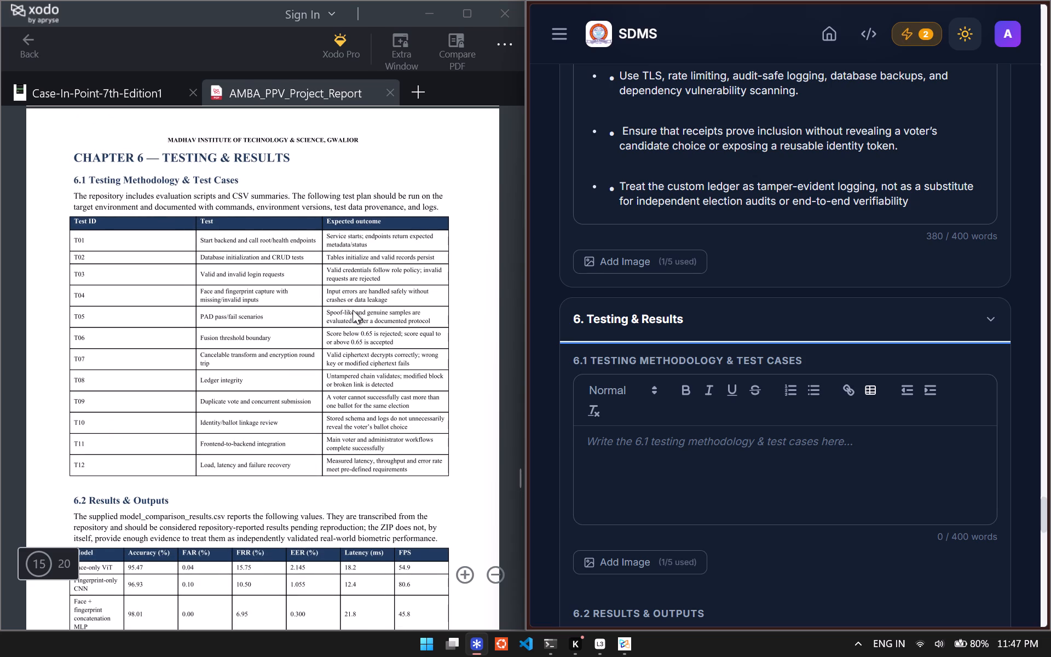
{"action": "key", "text": "super+Up"}
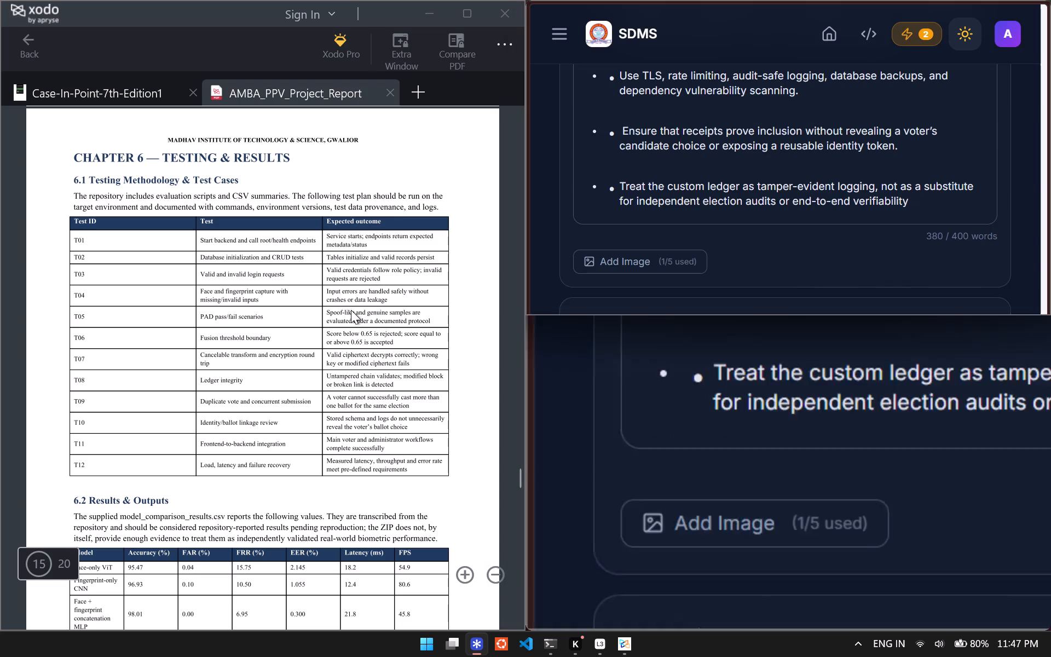
{"action": "key", "text": "super+Down"}
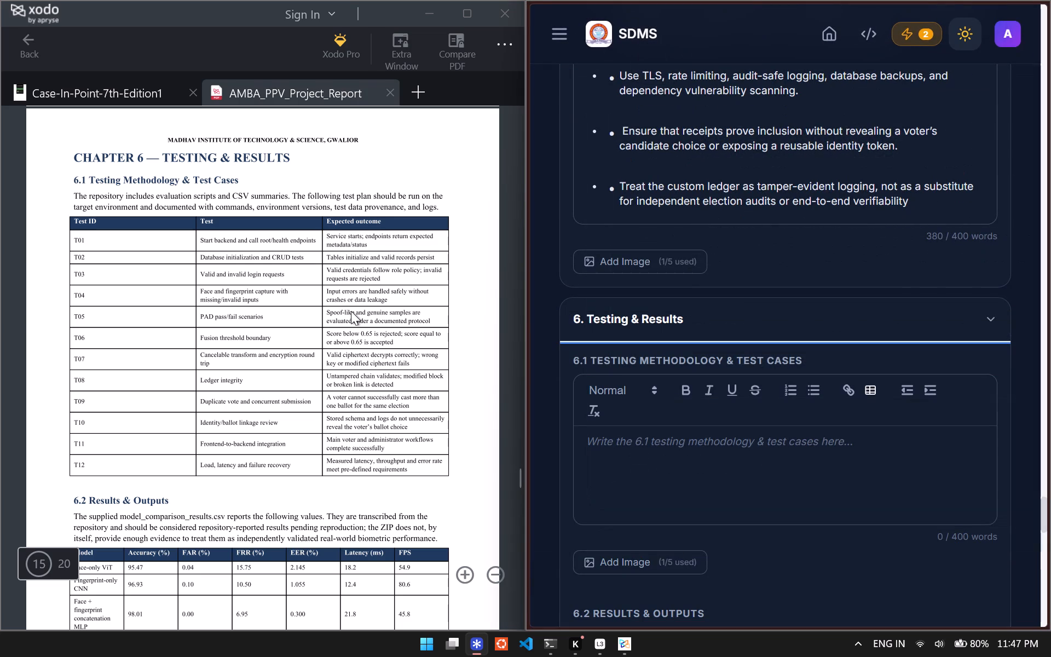
{"action": "left_click", "coordinate": [328, 302]}
{"action": "key", "text": "super+Up"}
{"action": "key", "text": "super+Up"}
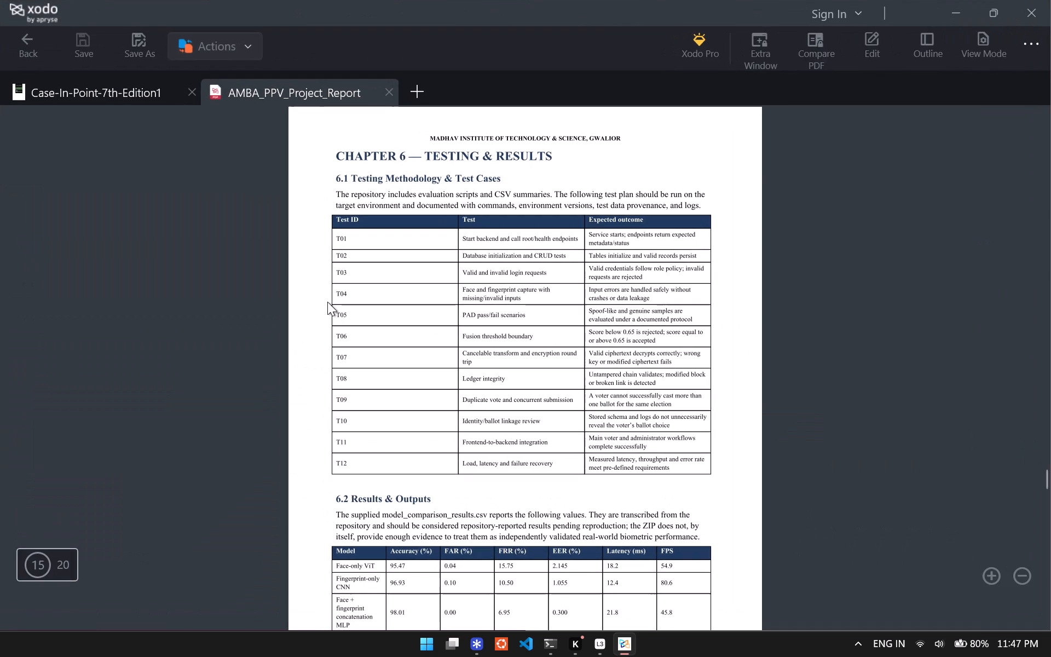
{"action": "scroll", "coordinate": [374, 298], "scroll_direction": "up", "scroll_amount": 5, "text": "ctrl"}
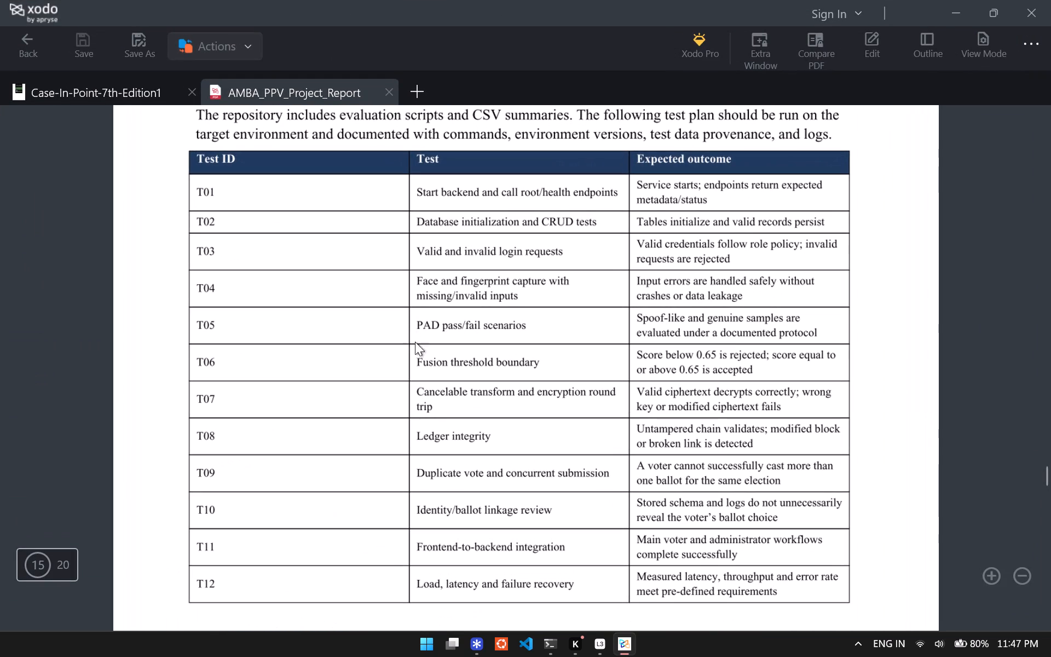
{"action": "key", "text": "shift+super+s"}
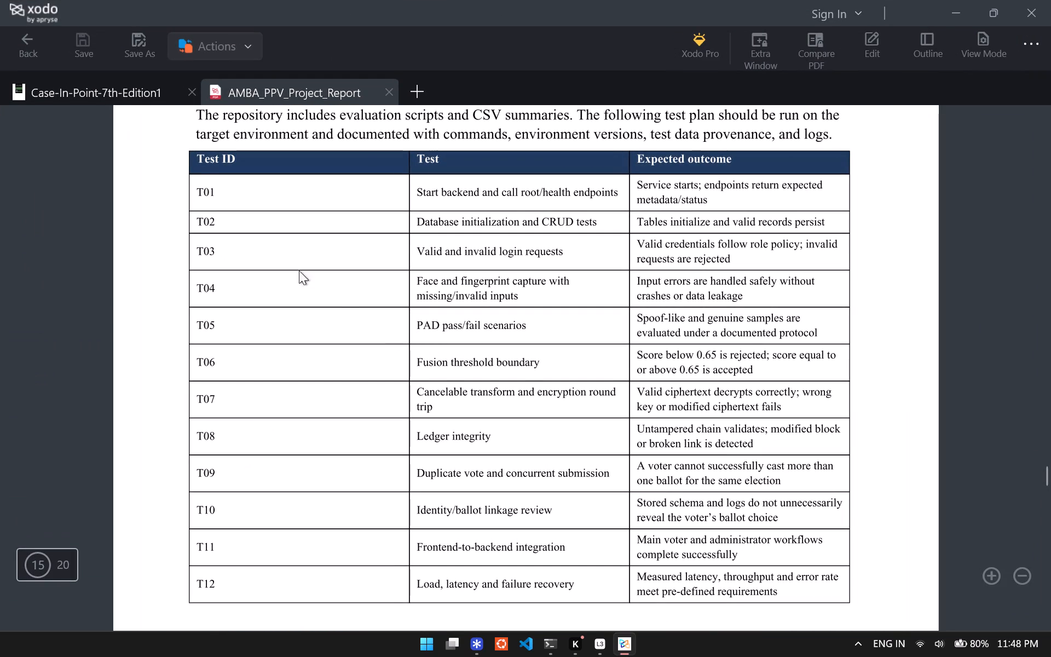
{"action": "left_click_drag", "start_coordinate": [182, 143], "coordinate": [853, 608]}
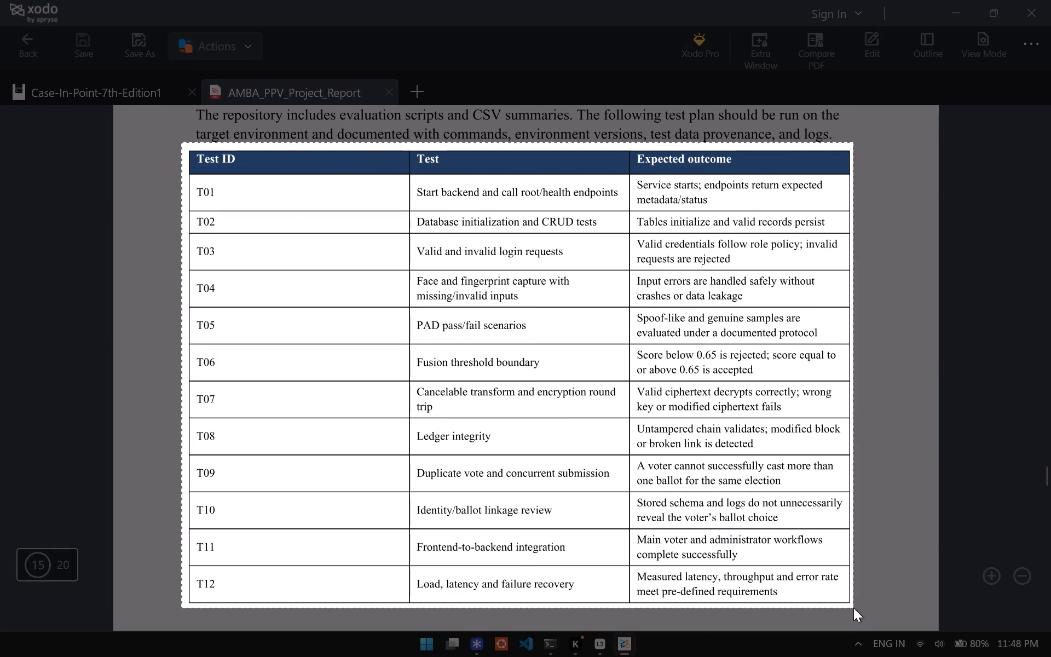
{"action": "left_click_drag", "start_coordinate": [853, 608], "coordinate": [857, 608]}
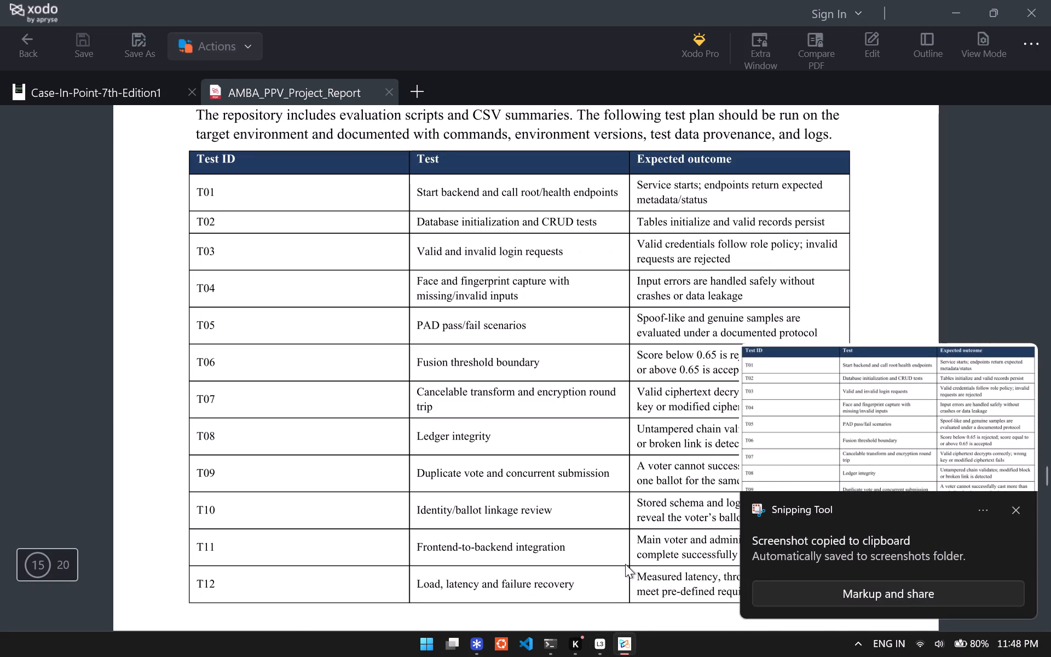
Restore the side-by-side layout and paste the captured test-case table into the 6.1 Testing Methodology & Test Cases field.
{"action": "key", "text": "super+Left"}
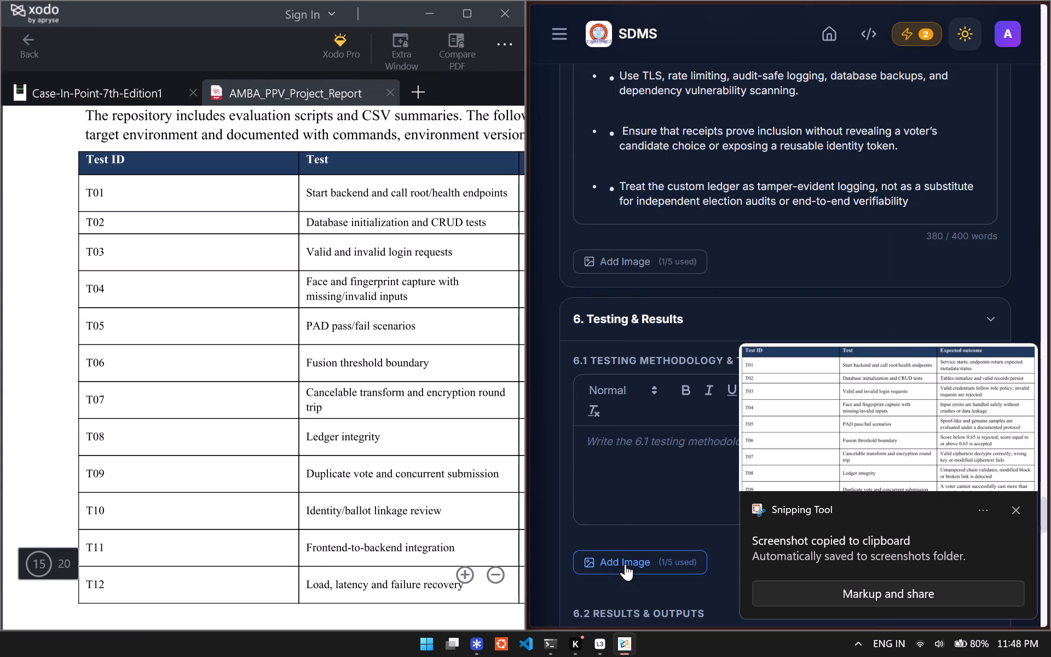
{"action": "left_click", "coordinate": [636, 465]}
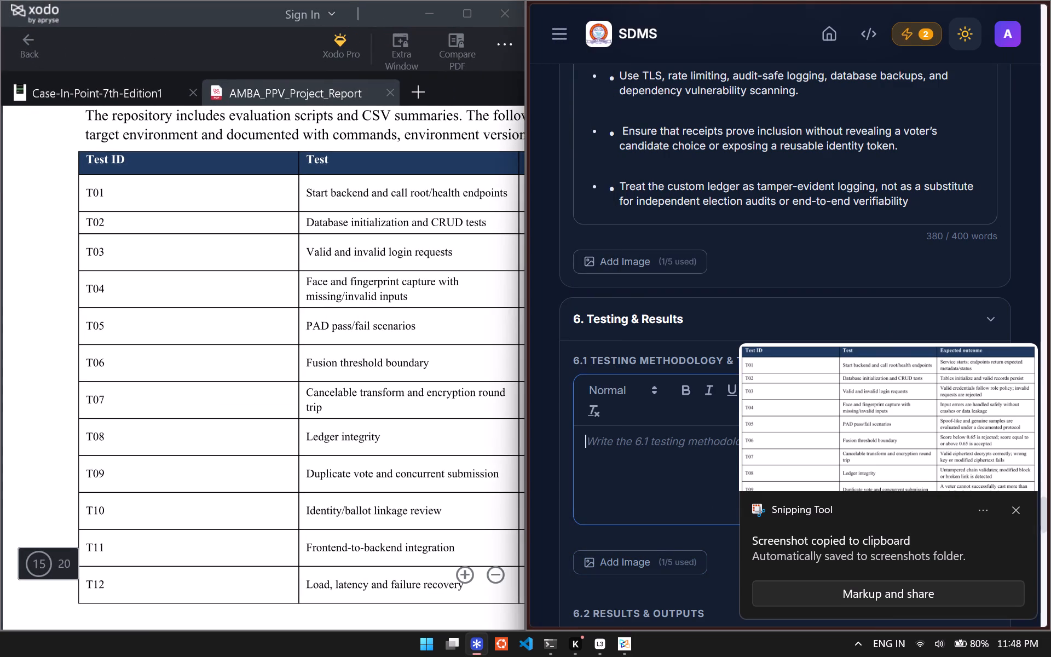
{"action": "key", "text": "ctrl+v"}
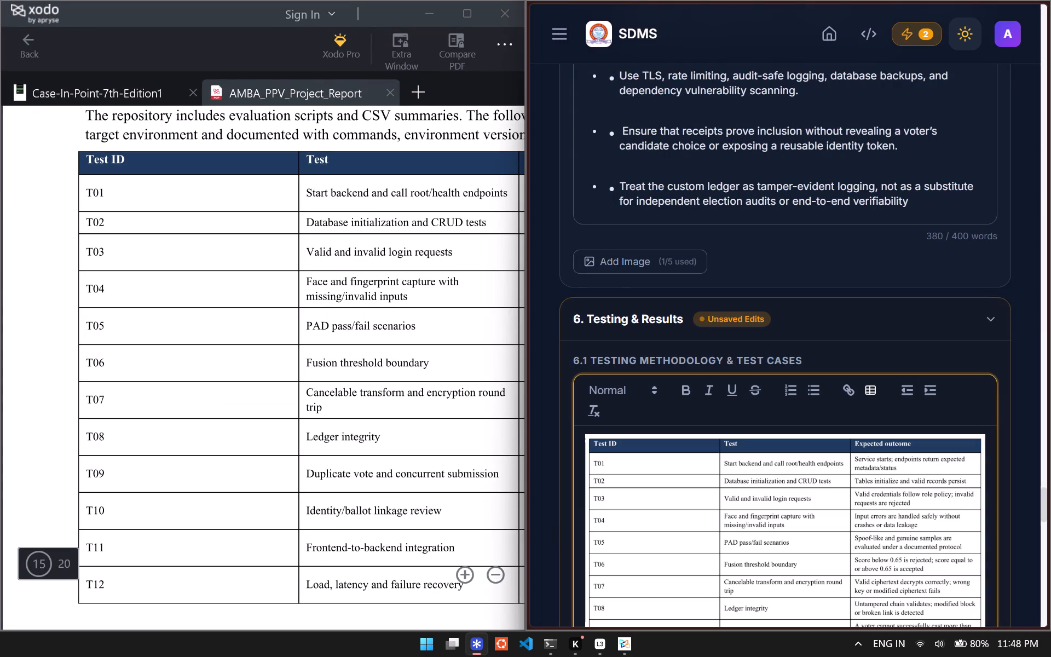
Place the text cursor before the pasted table image in the 6.1 field.
{"action": "left_click", "coordinate": [587, 432]}
{"action": "left_click", "coordinate": [580, 432]}
{"action": "scroll", "coordinate": [748, 486], "scroll_direction": "down", "scroll_amount": 4}
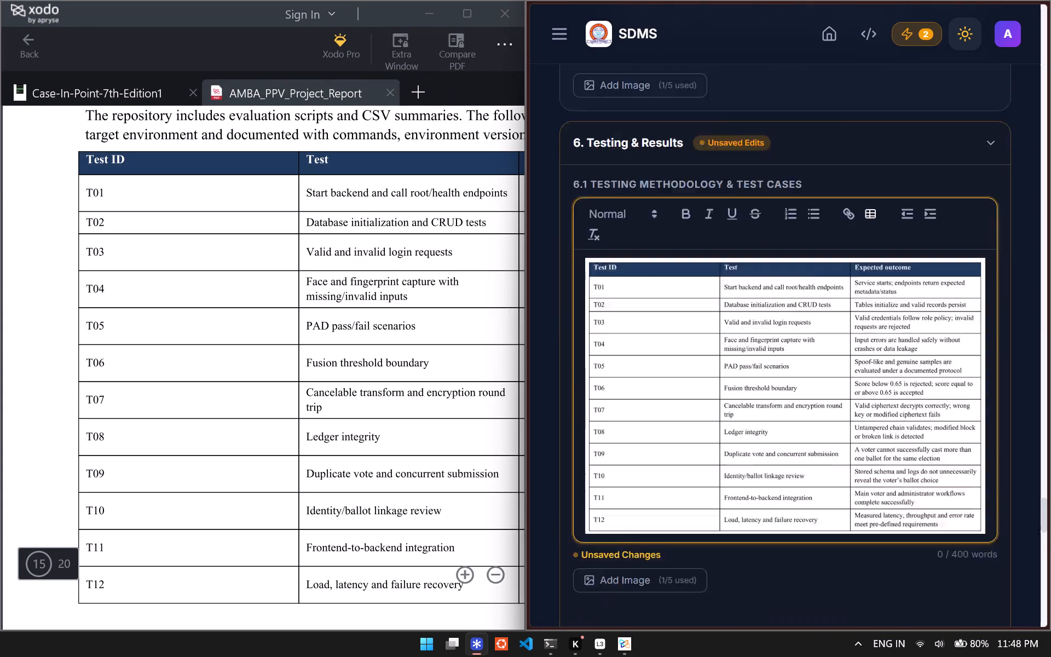
{"action": "scroll", "coordinate": [599, 301], "scroll_direction": "up", "scroll_amount": 3}
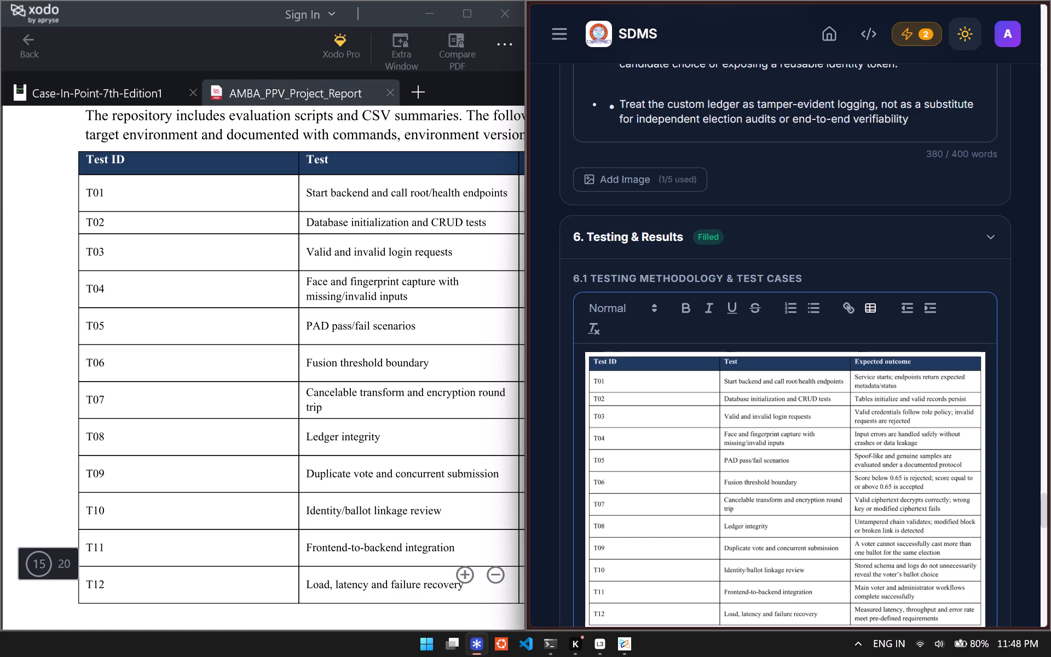
{"action": "left_click", "coordinate": [584, 366]}
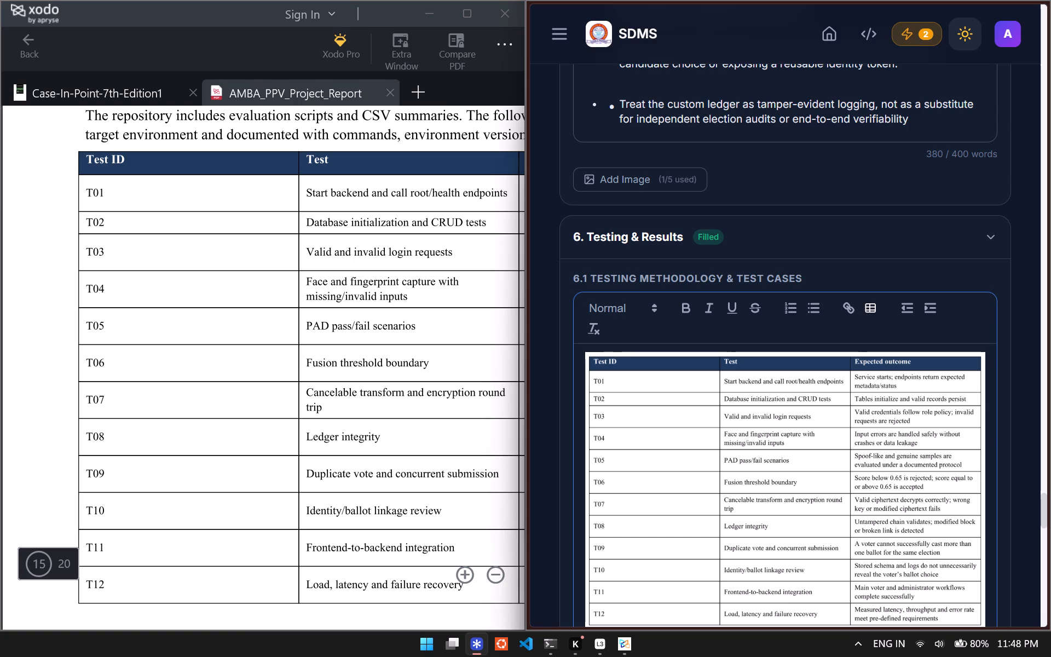